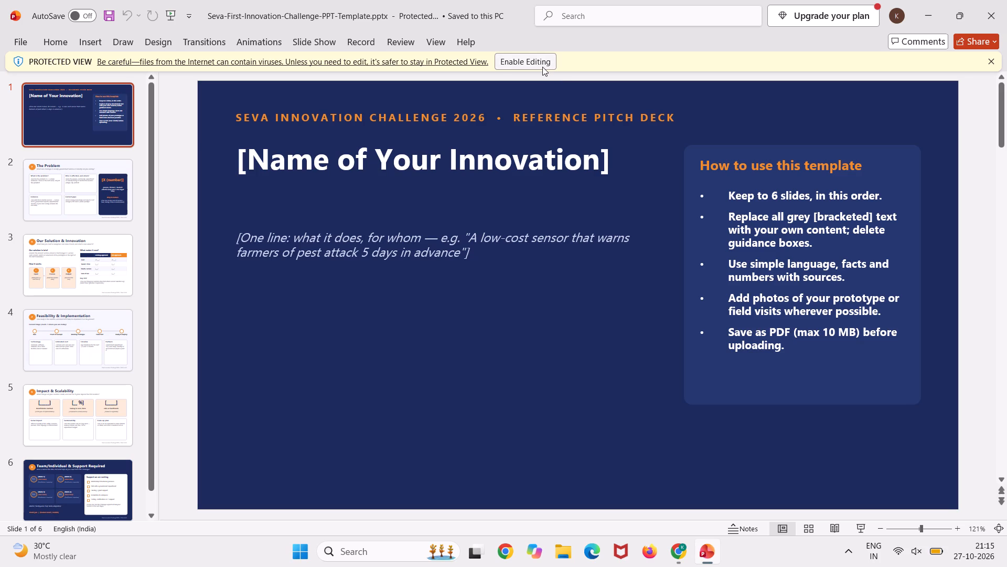
left_click(991, 67)
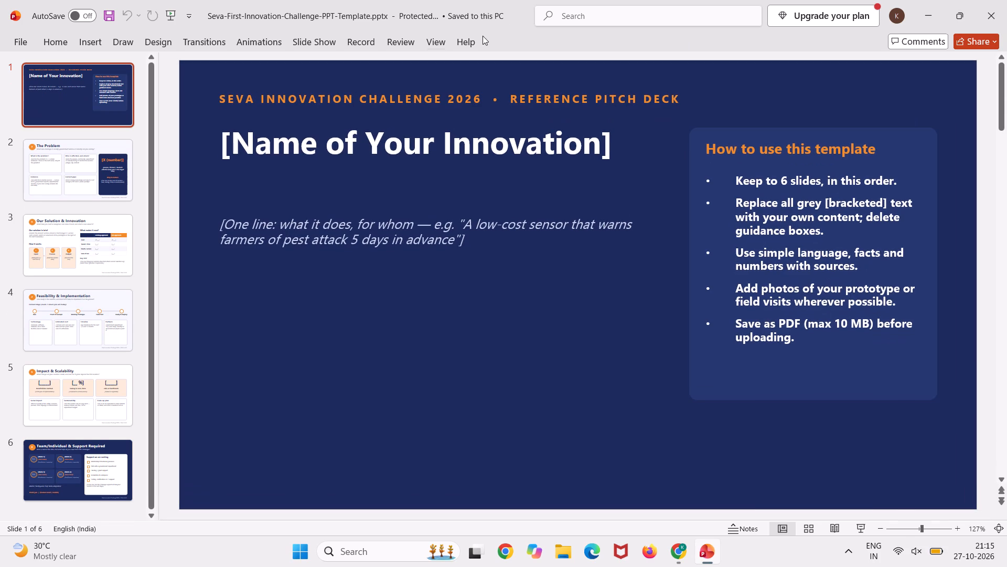
Turn off Protected View for files originating from the Internet in the Trust Center and return to the slides.
left_click(57, 41)
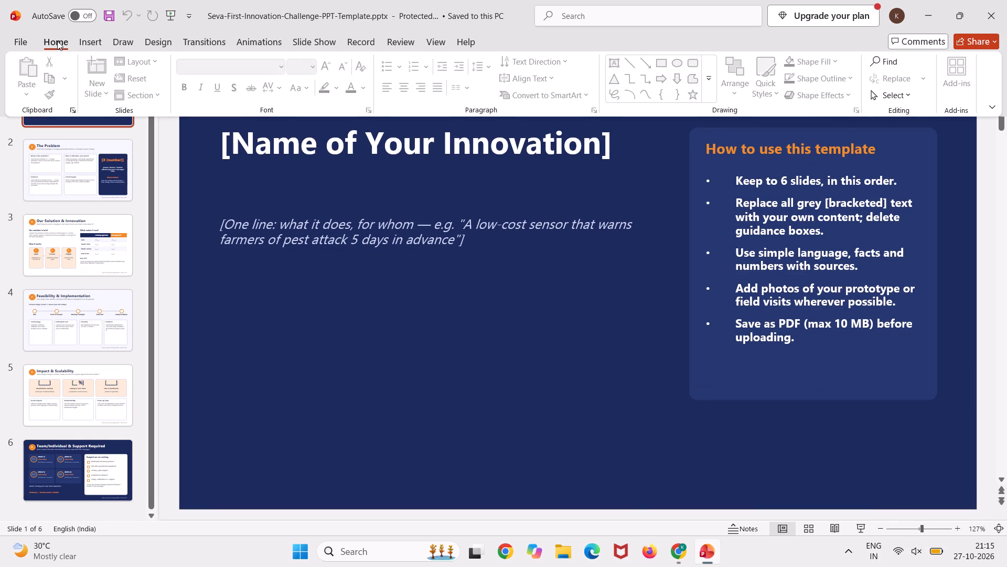
left_click(23, 42)
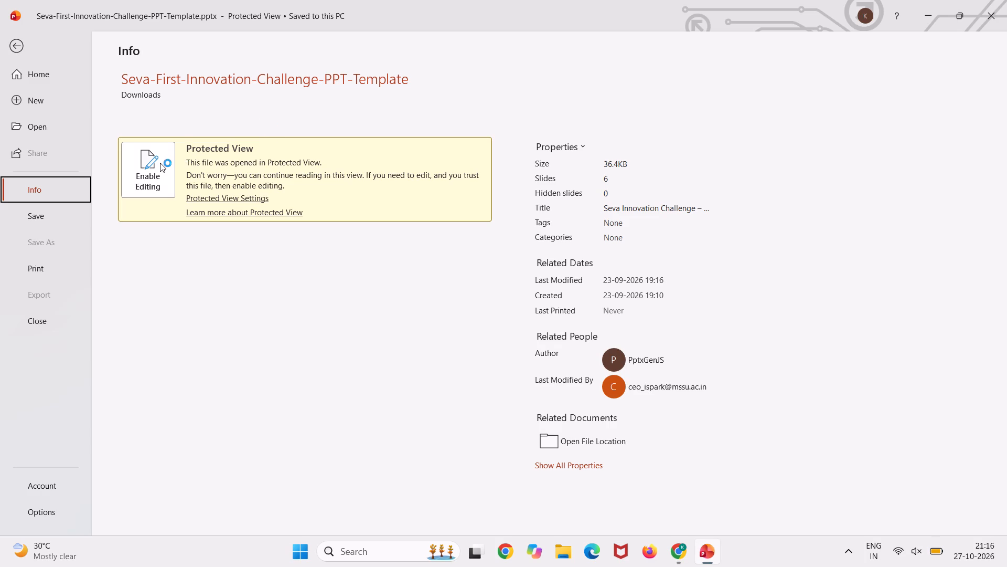
left_click(233, 196)
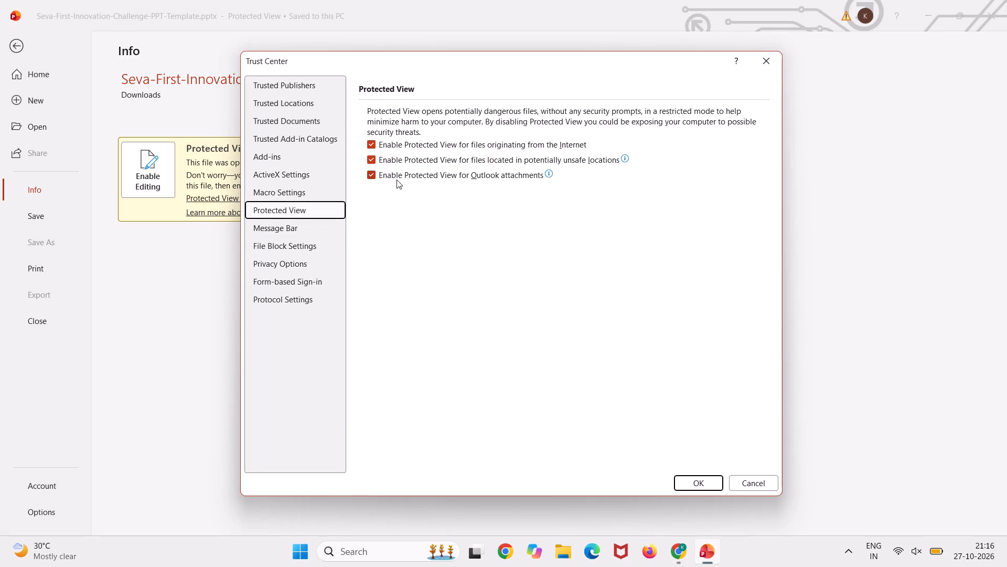
left_click(373, 148)
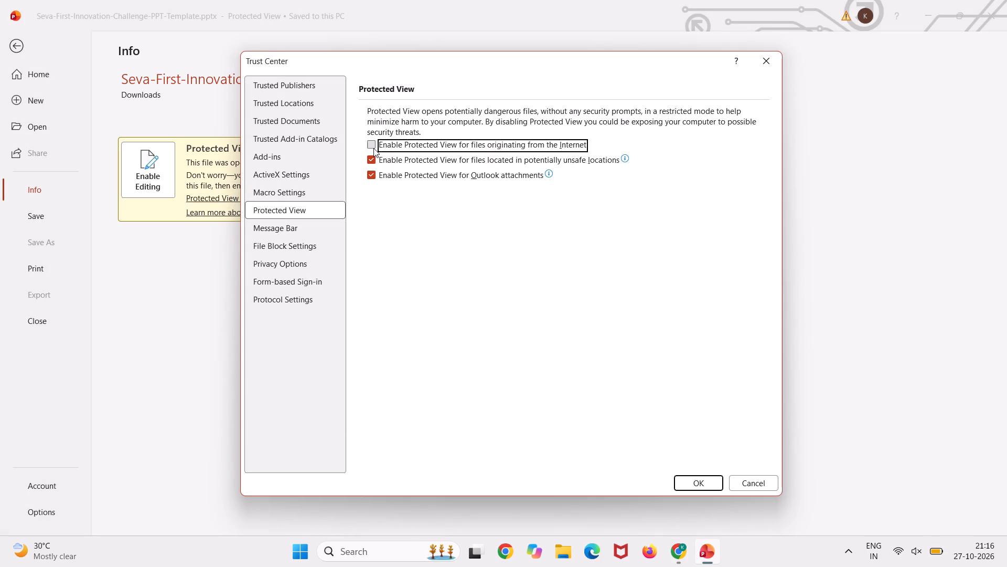
left_click(692, 479)
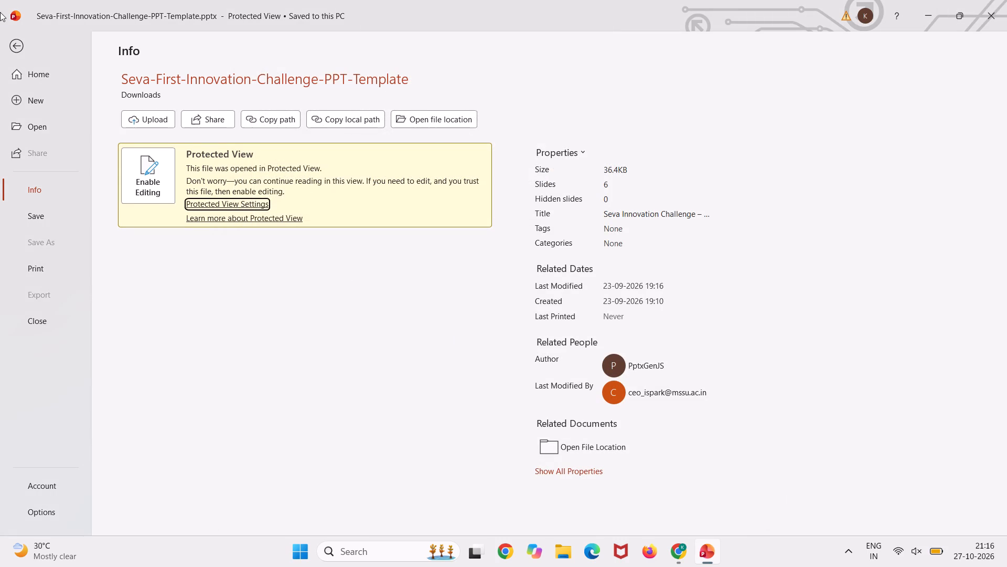
left_click(15, 41)
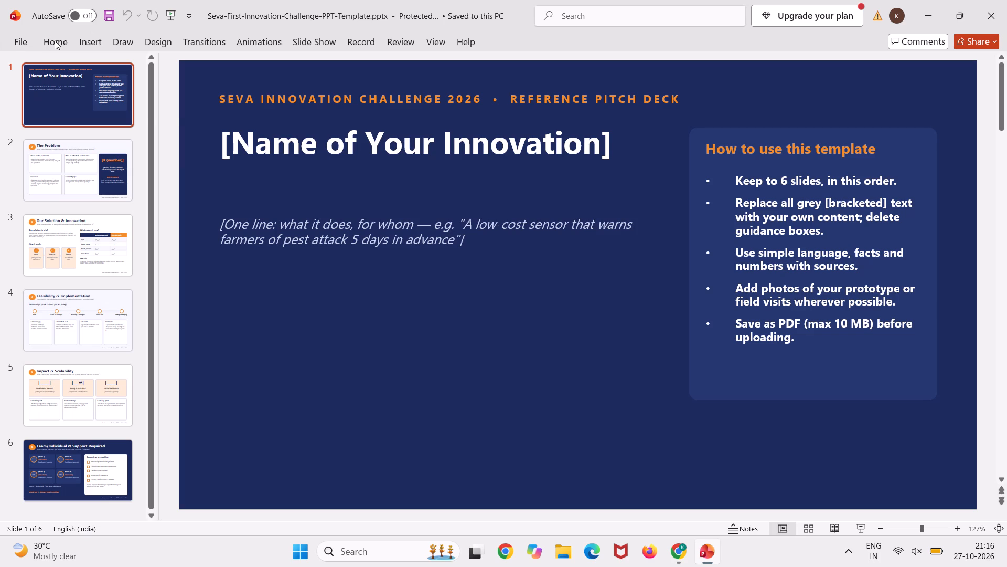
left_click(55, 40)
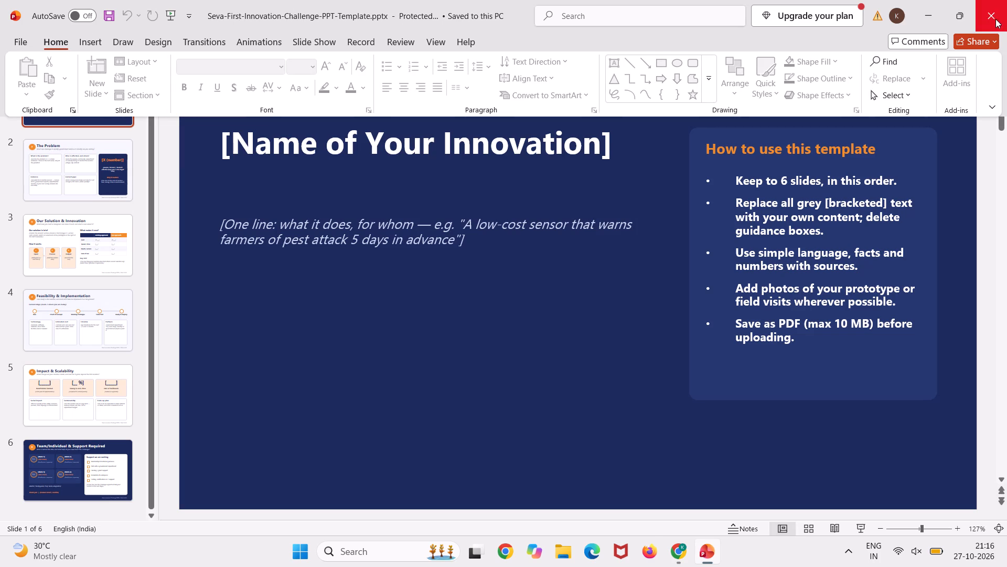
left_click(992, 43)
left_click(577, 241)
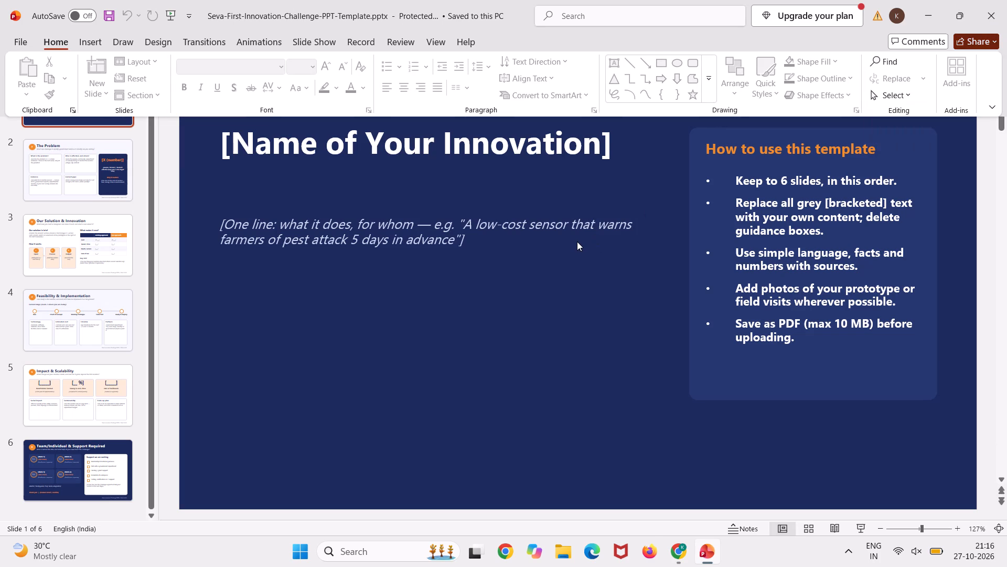
Turn off Protected View for files in potentially unsafe locations and for Outlook attachments in the Trust Center, and return to the slides.
left_click(18, 50)
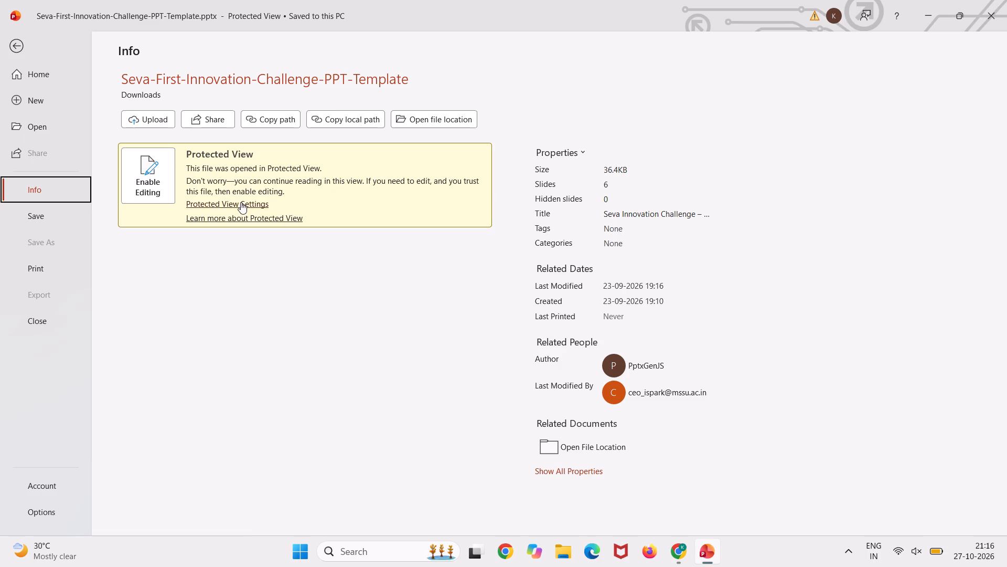
left_click(241, 202)
left_click_drag(373, 161, 373, 166)
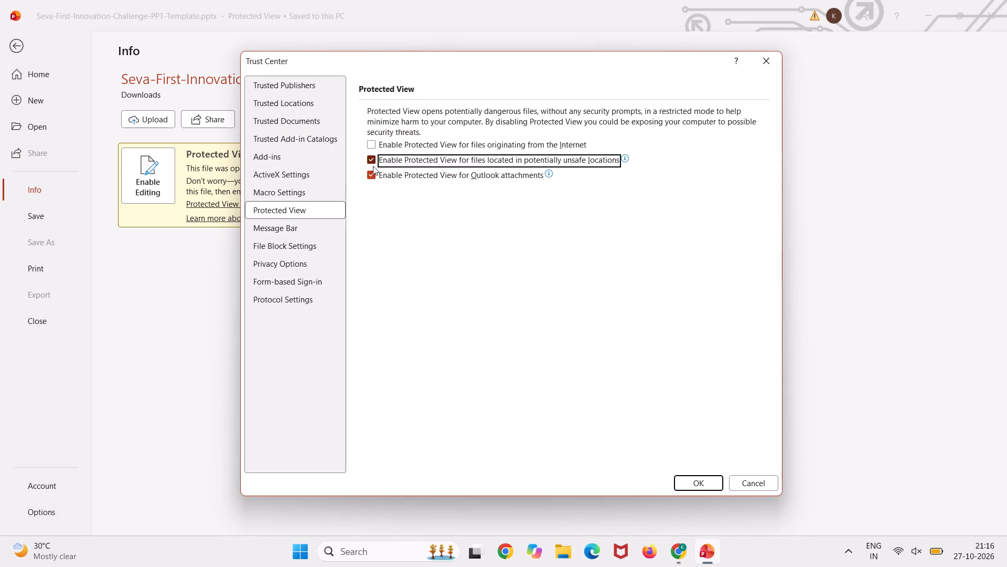
left_click_drag(373, 166, 373, 172)
left_click(373, 172)
left_click(372, 157)
left_click(700, 479)
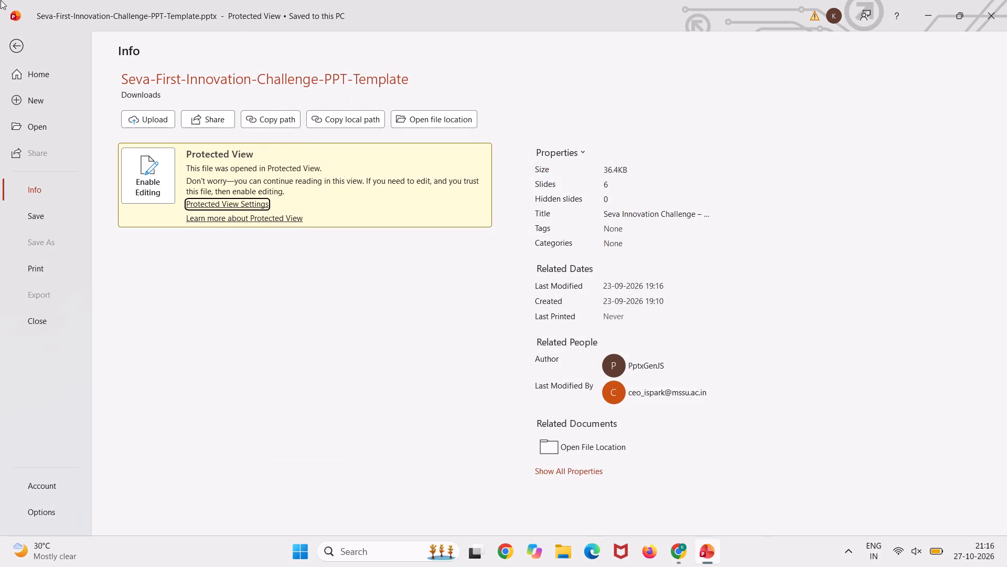
left_click(21, 47)
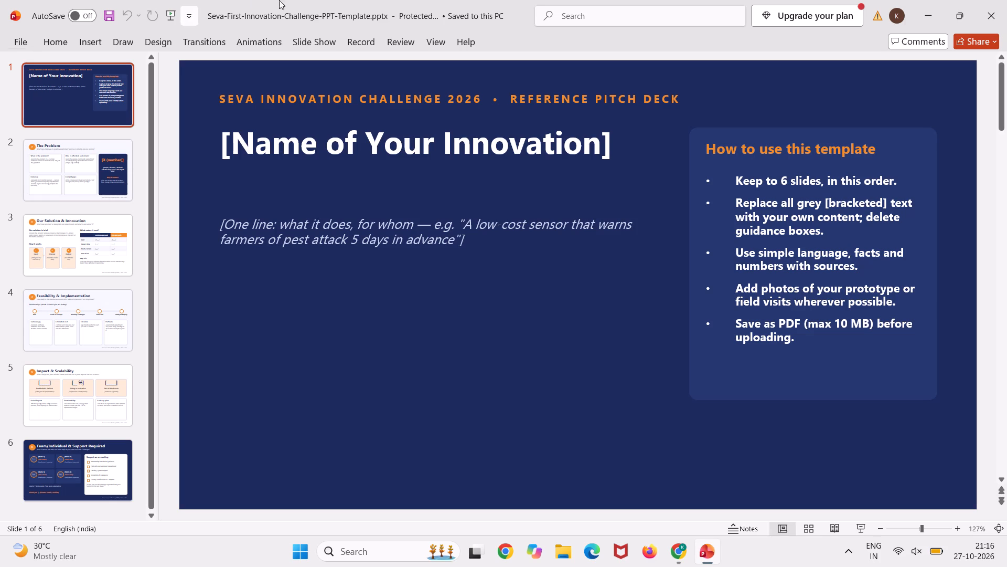
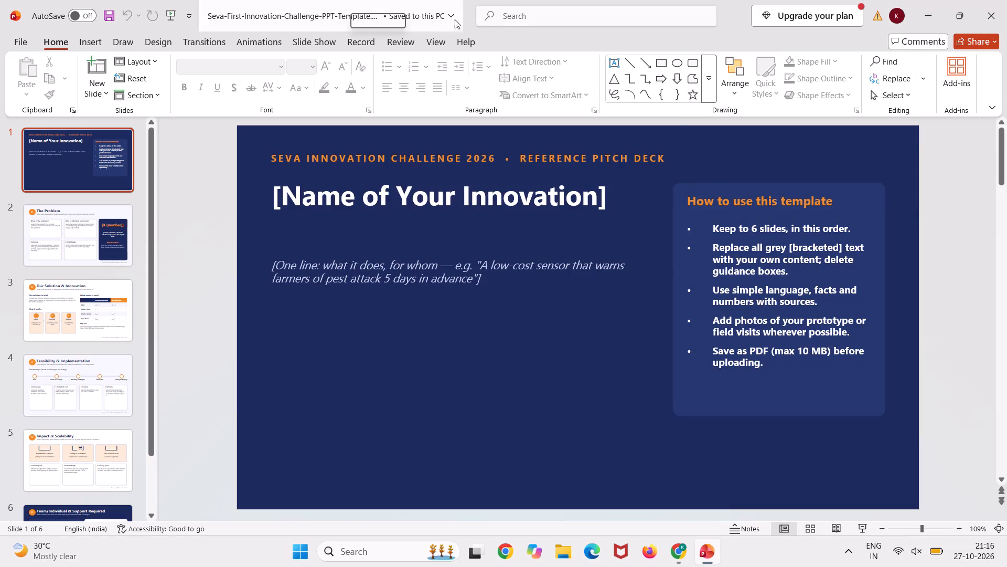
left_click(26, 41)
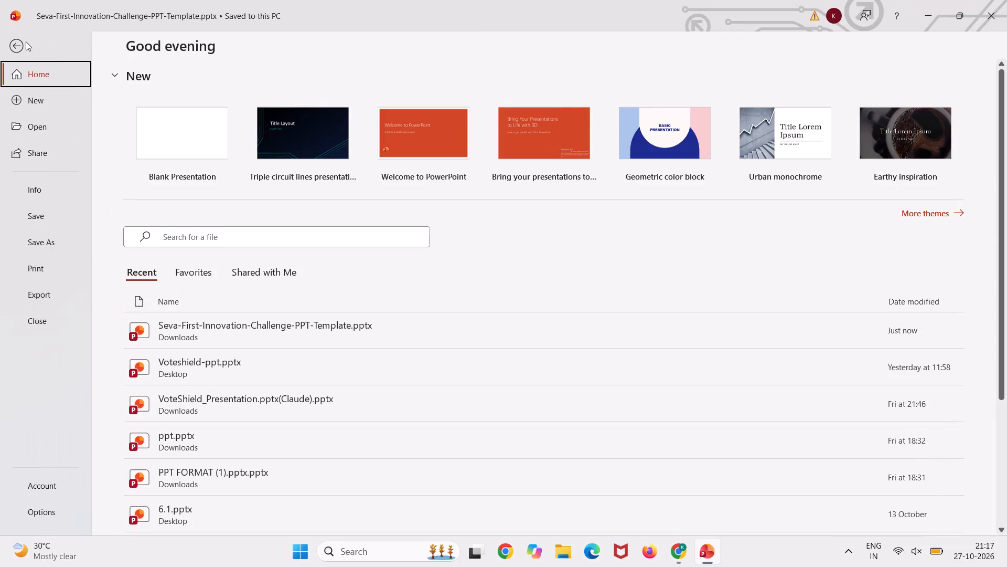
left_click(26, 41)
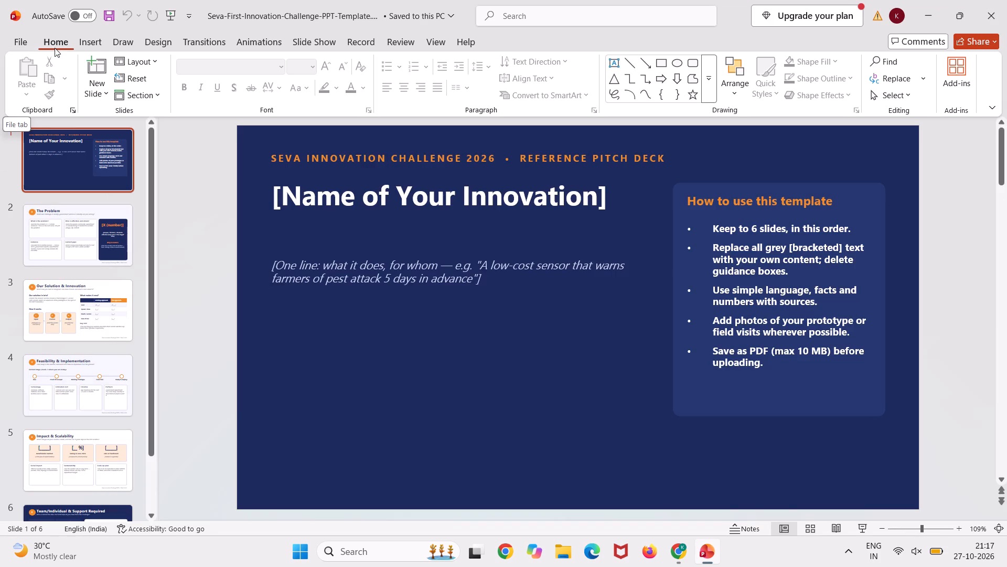
Delete the "[Name of Your Innovation]" title placeholder from slide 1.
left_click(425, 182)
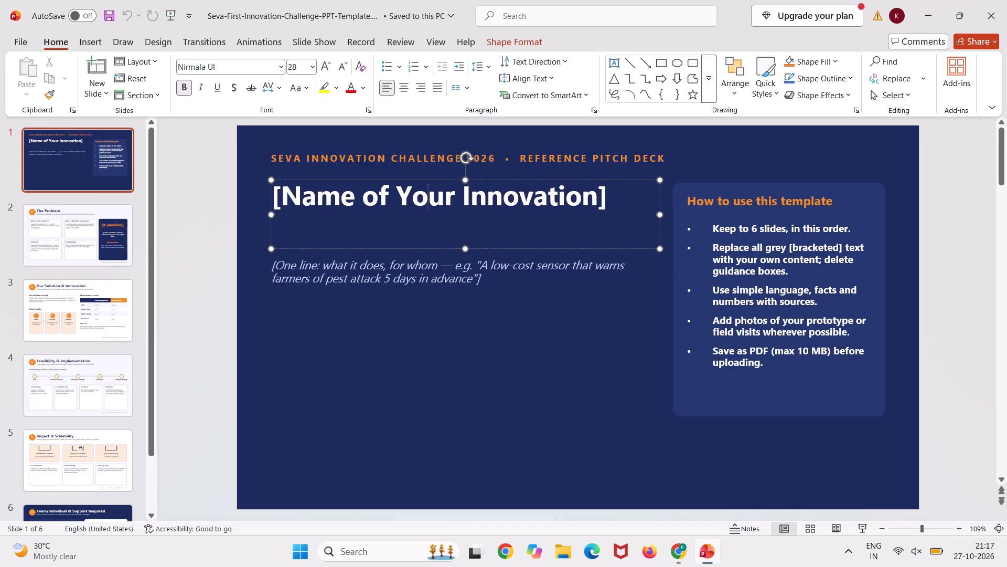
left_click(628, 195)
key("BackSpace")
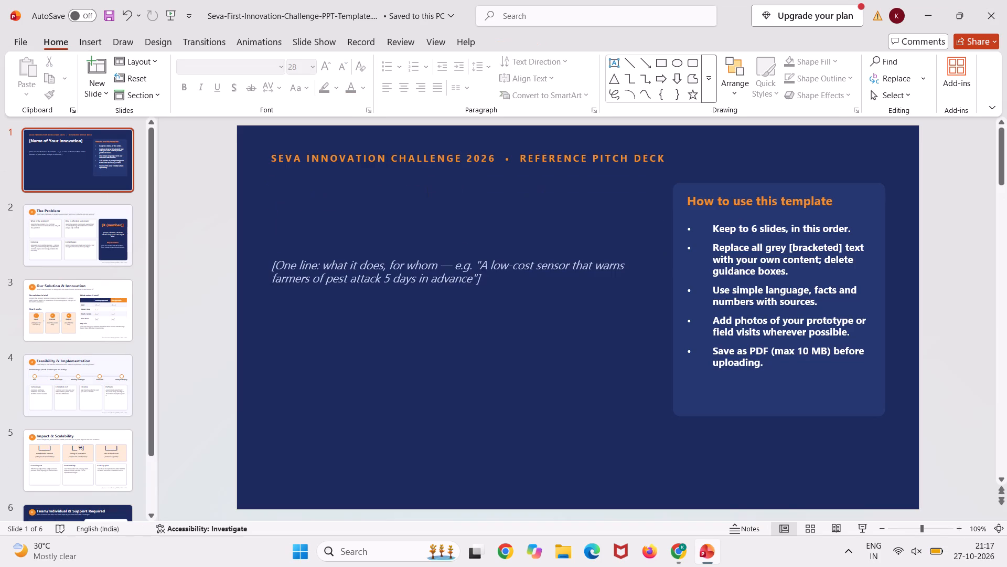
Add an empty text box in the title's place on slide 1, widened to span the area above the one-line description, ready for text entry.
left_click(628, 195)
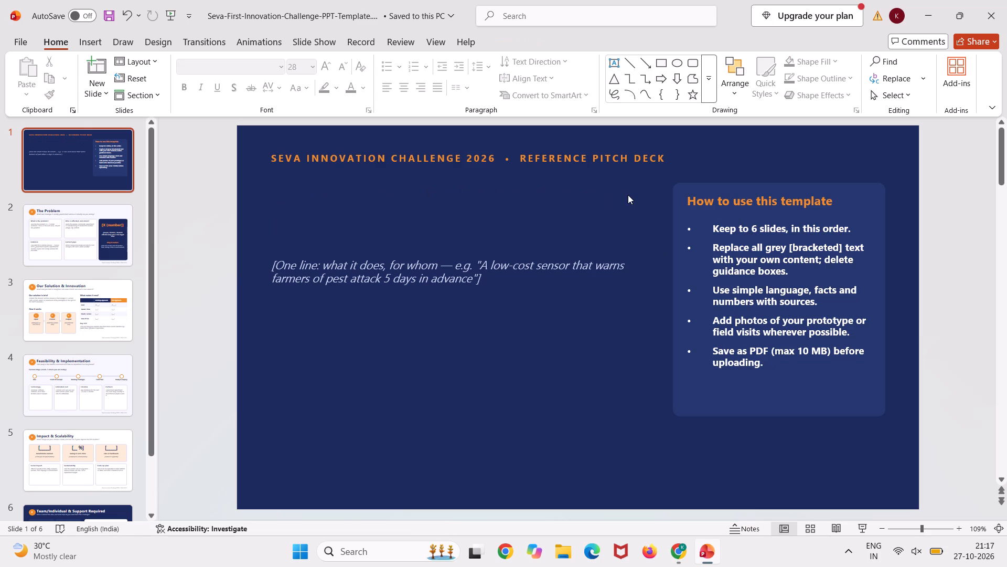
left_click(628, 195)
left_click_drag(628, 195, 554, 215)
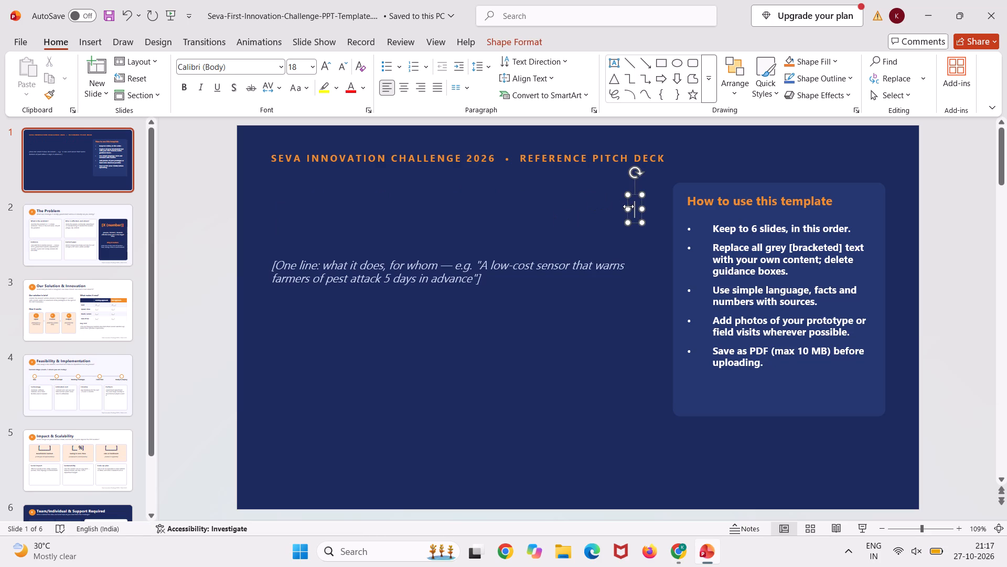
left_click_drag(628, 209, 551, 208)
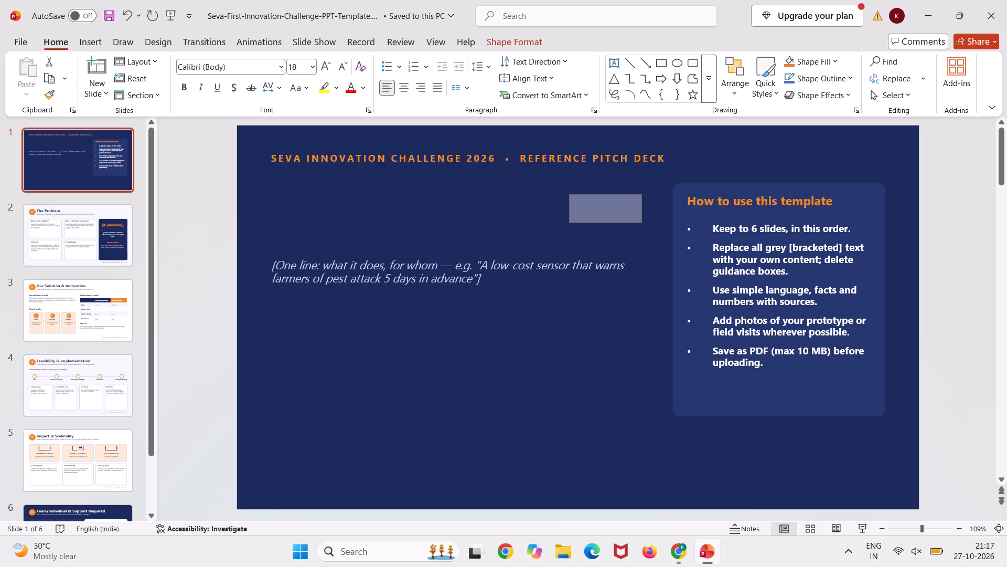
left_click_drag(551, 208, 274, 217)
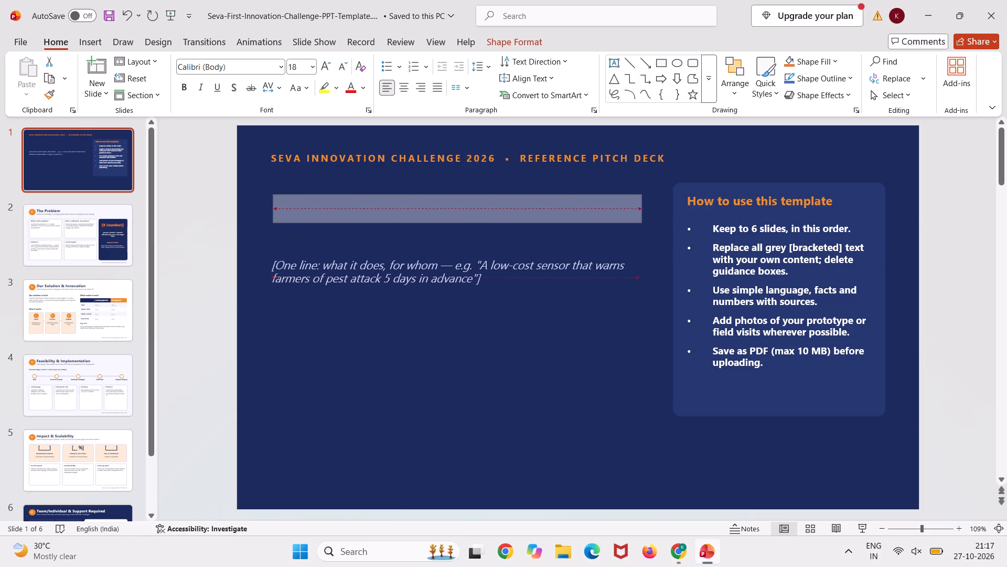
left_click_drag(274, 217, 269, 235)
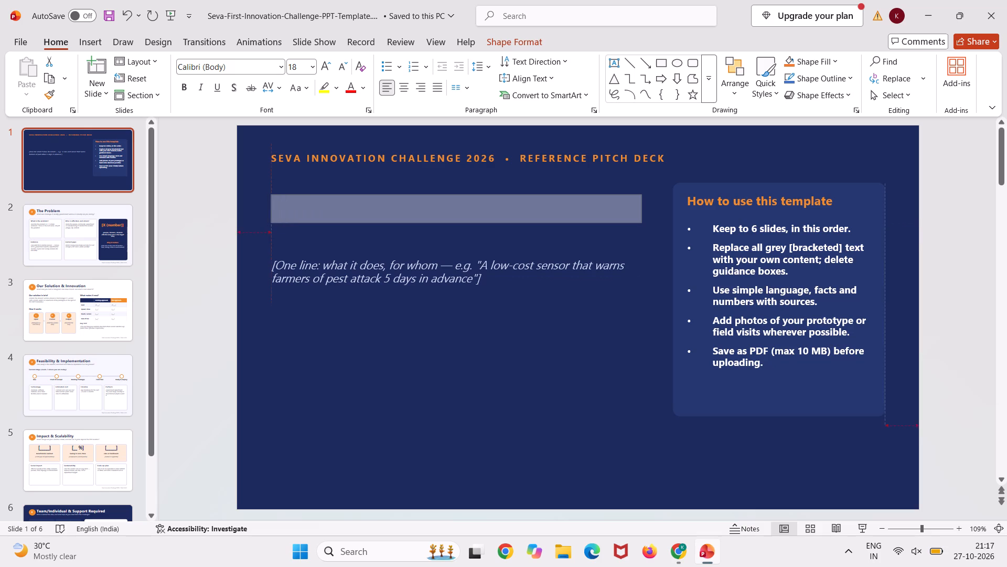
left_click_drag(269, 235, 272, 217)
left_click_drag(272, 217, 265, 217)
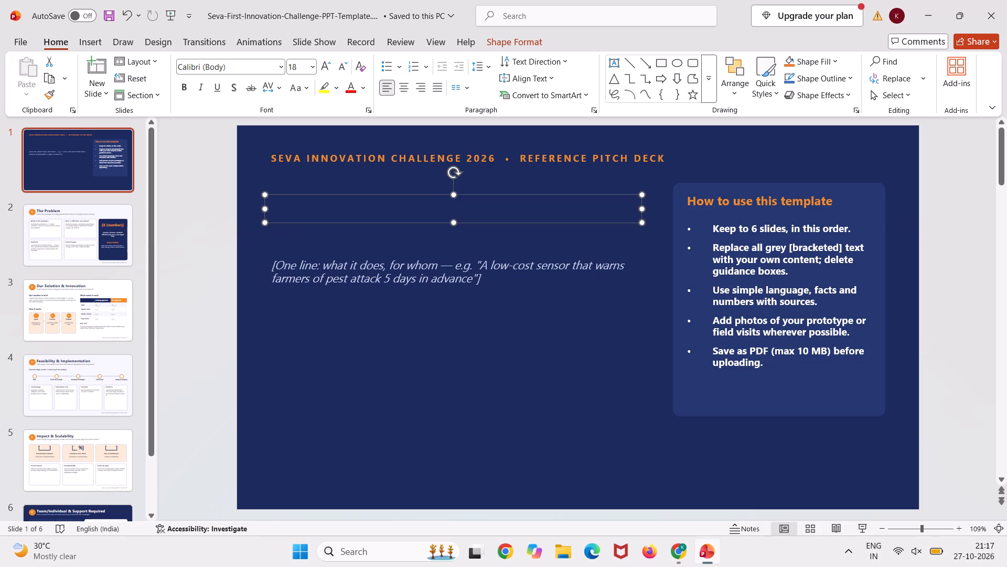
left_click(288, 216)
double_click(292, 213)
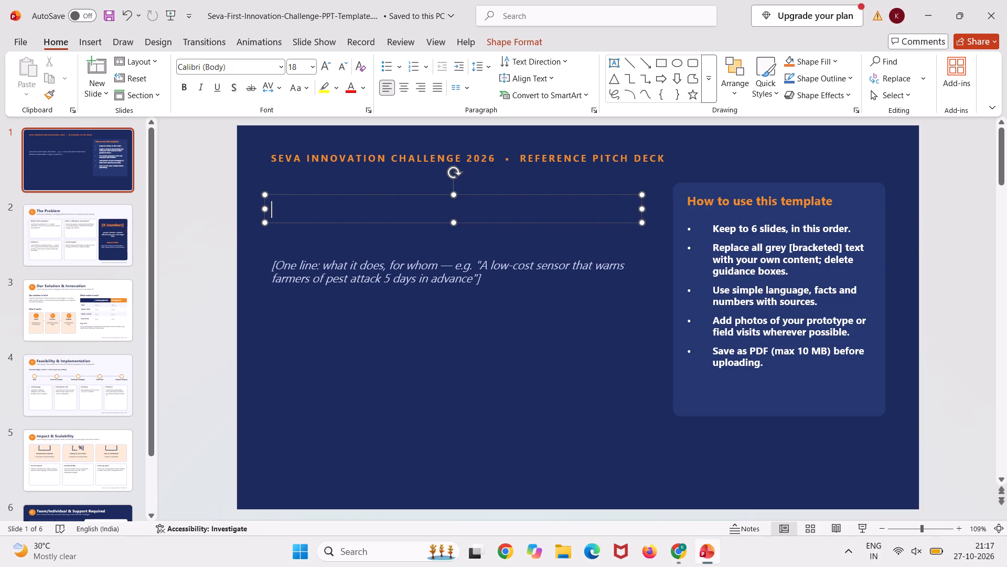
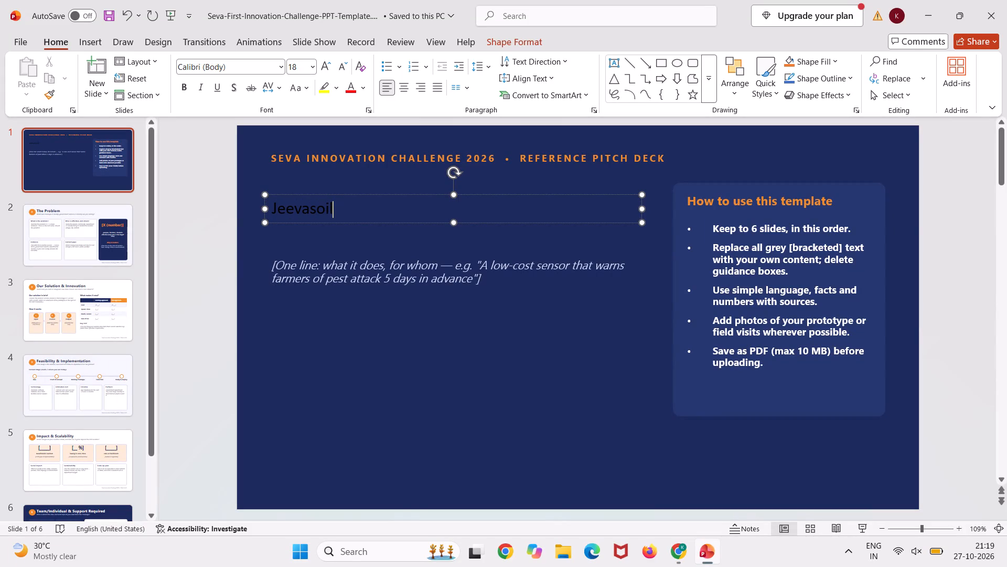
Complete the title text after "Jeevasoil" on slide 1 with " : Regenerative Chemical-Free Agriculture".
key("space")
type(":")
key("space")
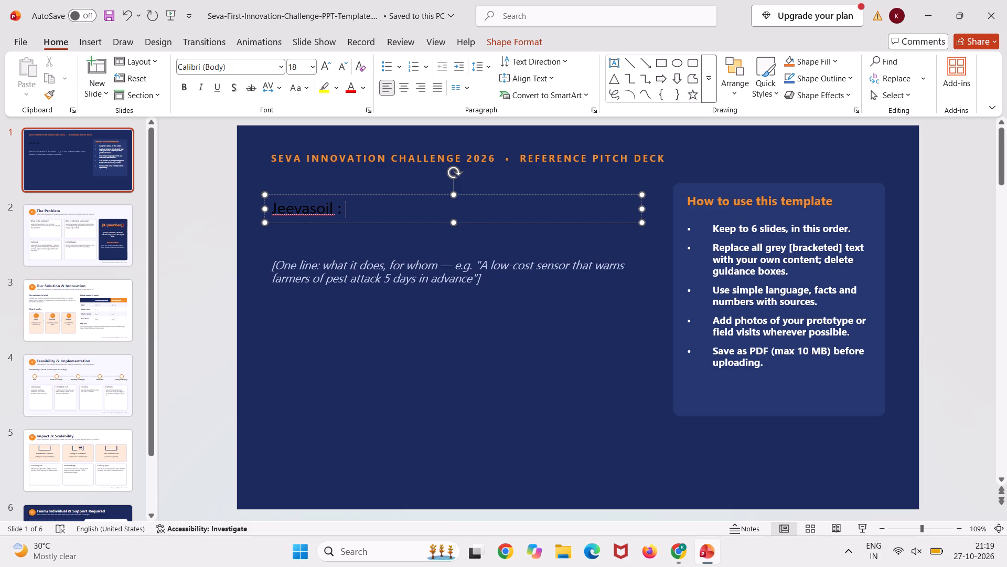
type("Regen")
key("r")
key("BackSpace")
type("erative")
key("space")
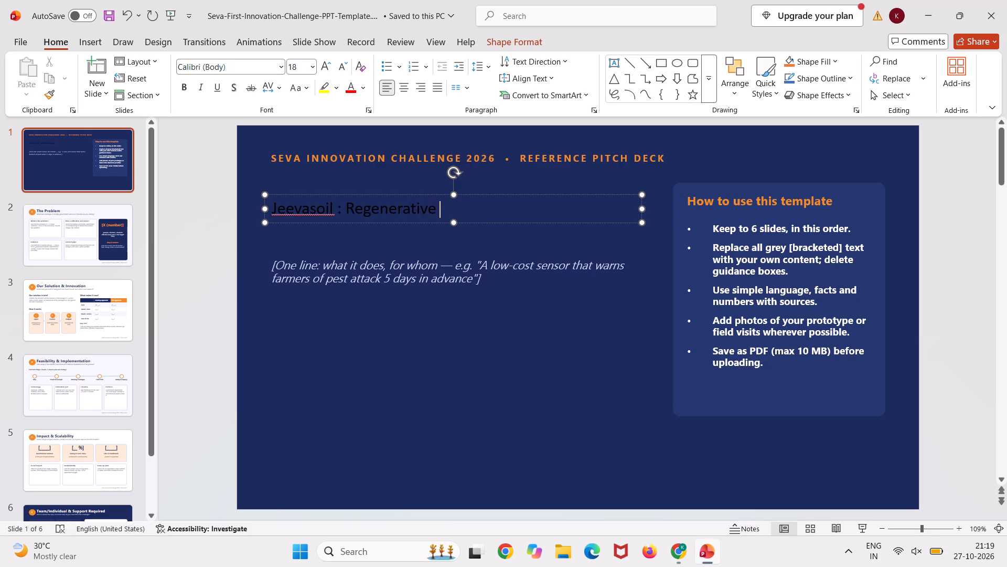
type("Chemical")
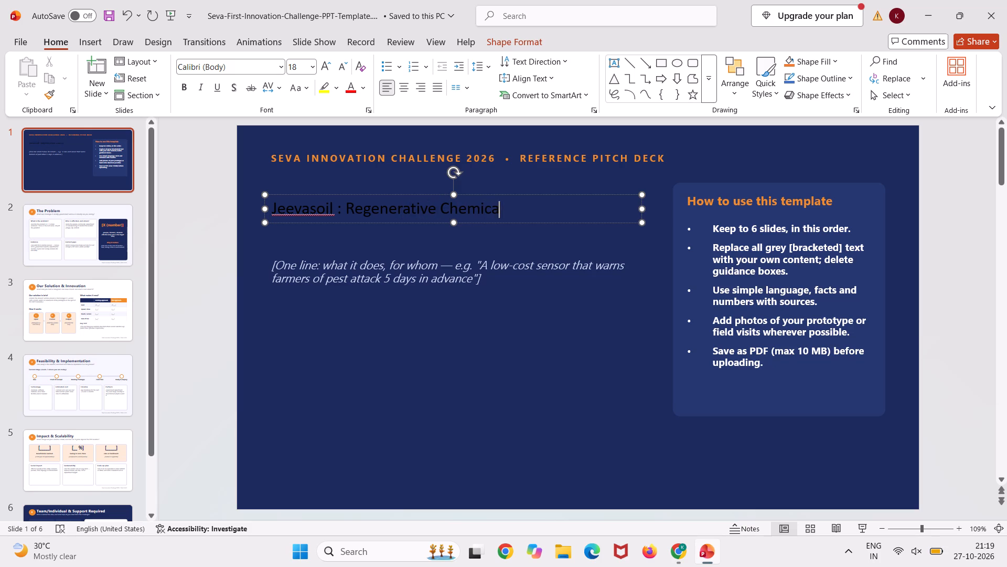
key("space")
key("BackSpace")
type("-f")
key("BackSpace")
type("Free")
key("space")
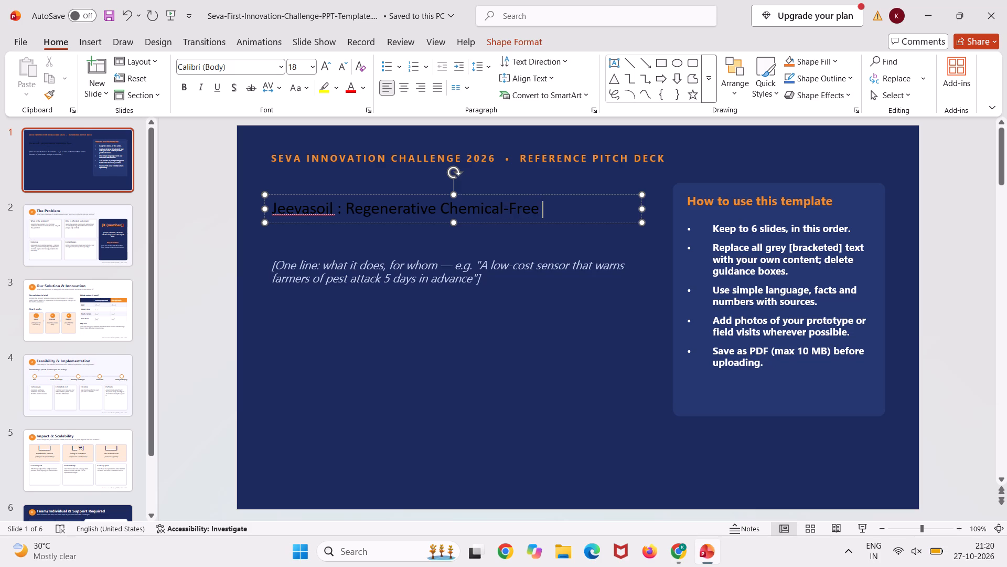
type("Agriculyurr")
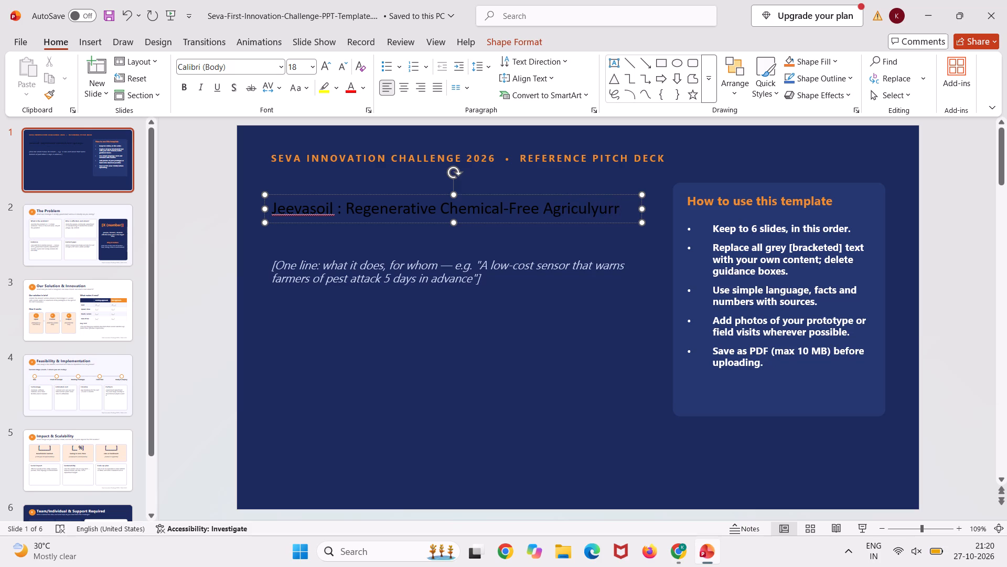
key("BackSpace")
key("e")
key("BackSpace")
key("BackSpace")
key("BackSpace")
key("BackSpace")
type("ture")
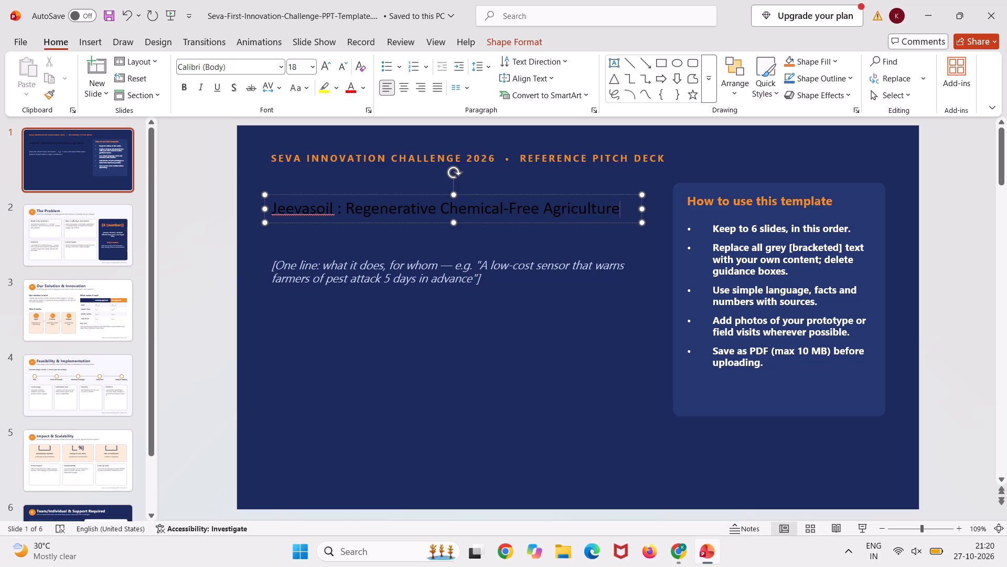
Capitalise the "s" within the title's first word so it reads "JeevaSoil".
left_click(314, 205)
key("BackSpace")
key("shift+s")
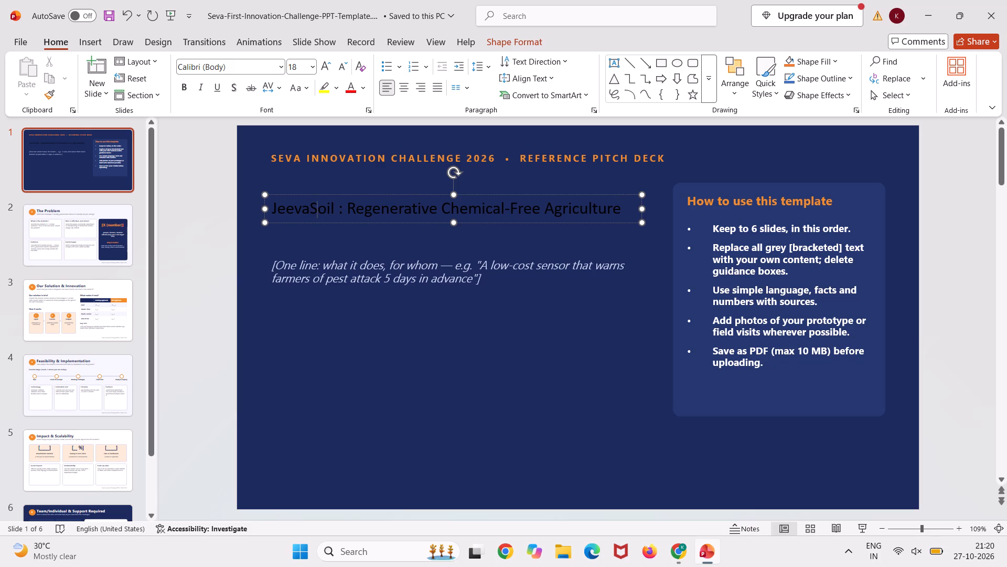
Change the font colour of the whole title line on slide 1 to white.
left_click_drag(272, 209, 599, 202)
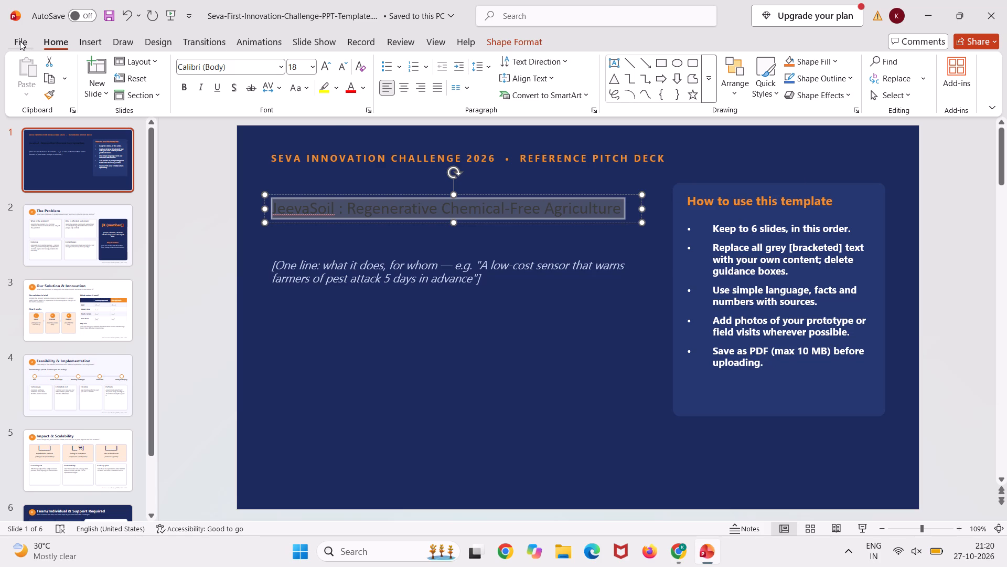
left_click(361, 93)
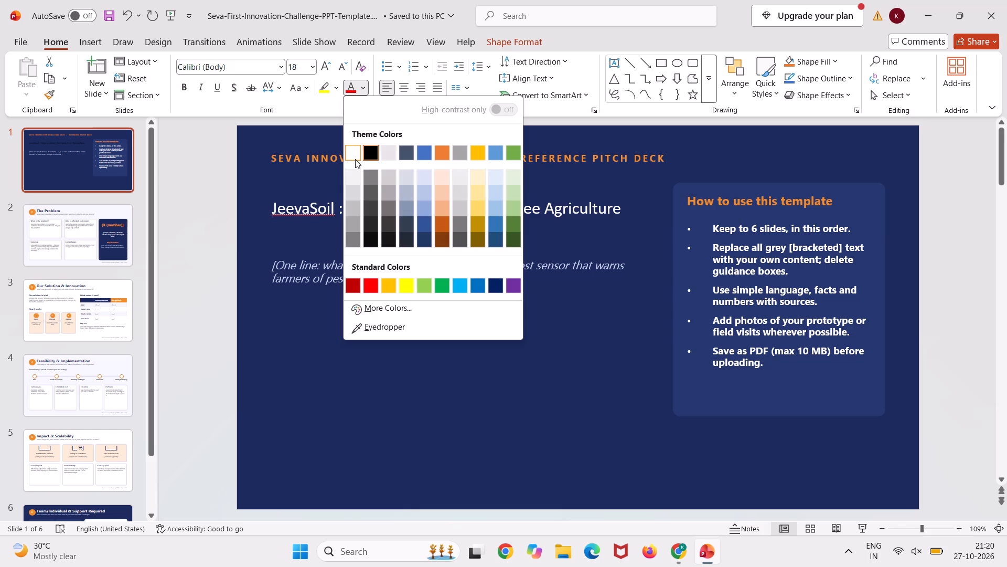
left_click(355, 159)
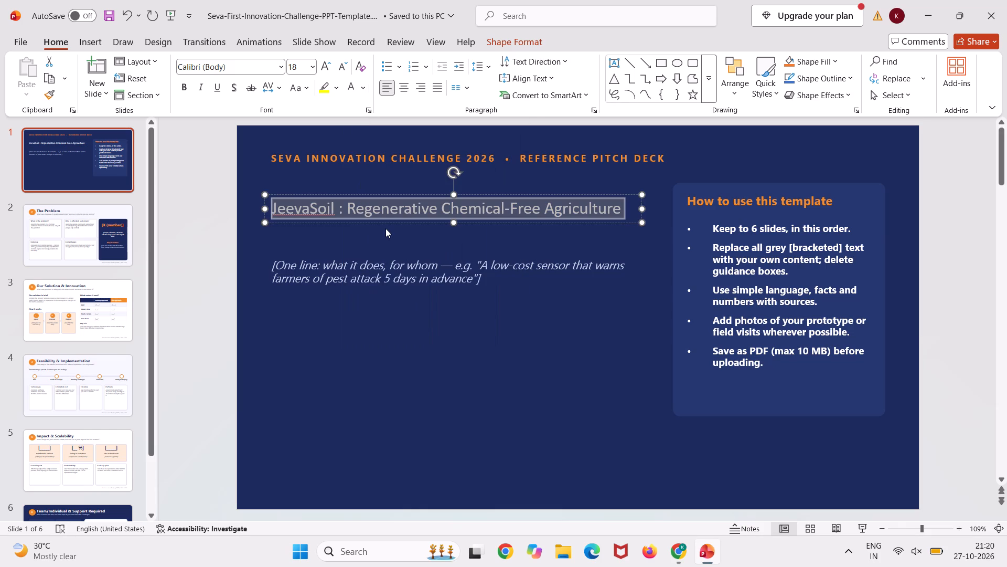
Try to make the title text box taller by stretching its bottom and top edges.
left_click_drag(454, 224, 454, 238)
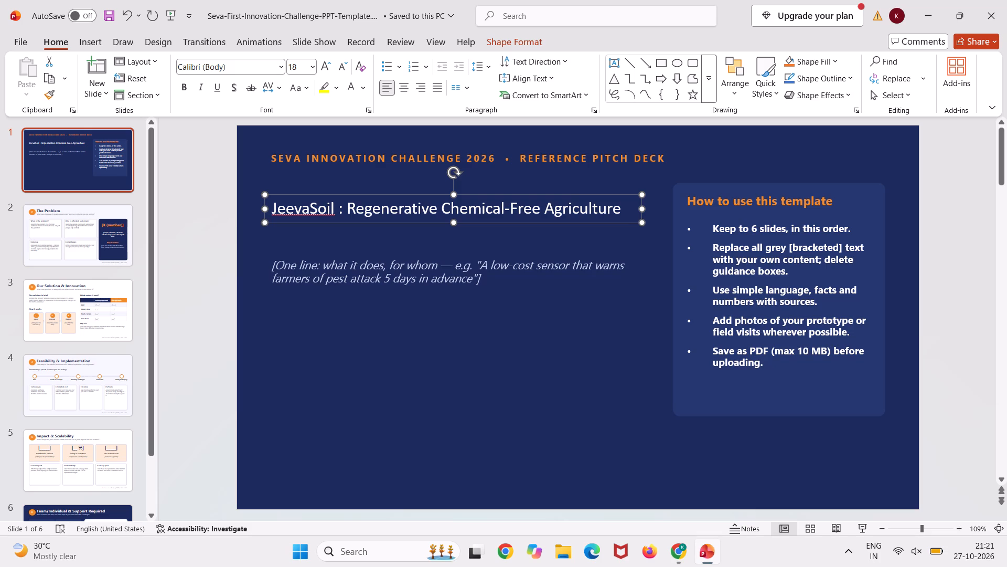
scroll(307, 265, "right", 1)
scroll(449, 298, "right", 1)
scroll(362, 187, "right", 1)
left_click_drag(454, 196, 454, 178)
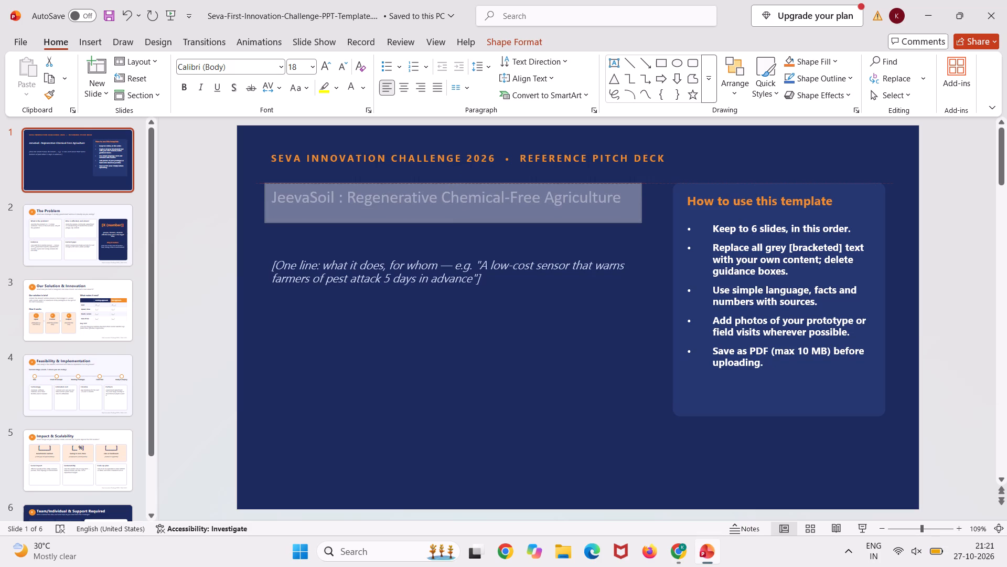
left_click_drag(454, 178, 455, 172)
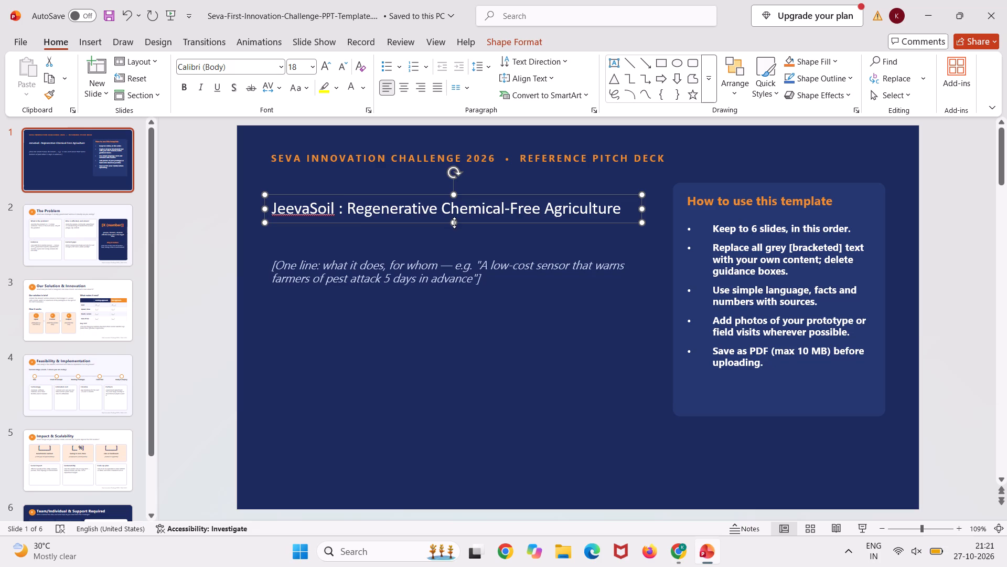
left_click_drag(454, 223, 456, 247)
Set the font size of the whole title text on slide 1 to 20.
left_click_drag(272, 206, 583, 197)
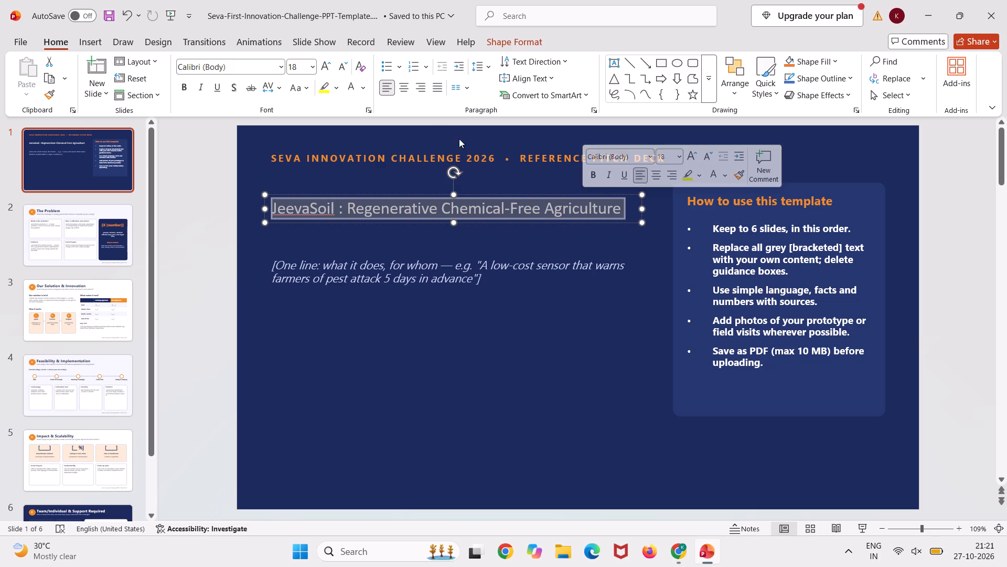
left_click(326, 66)
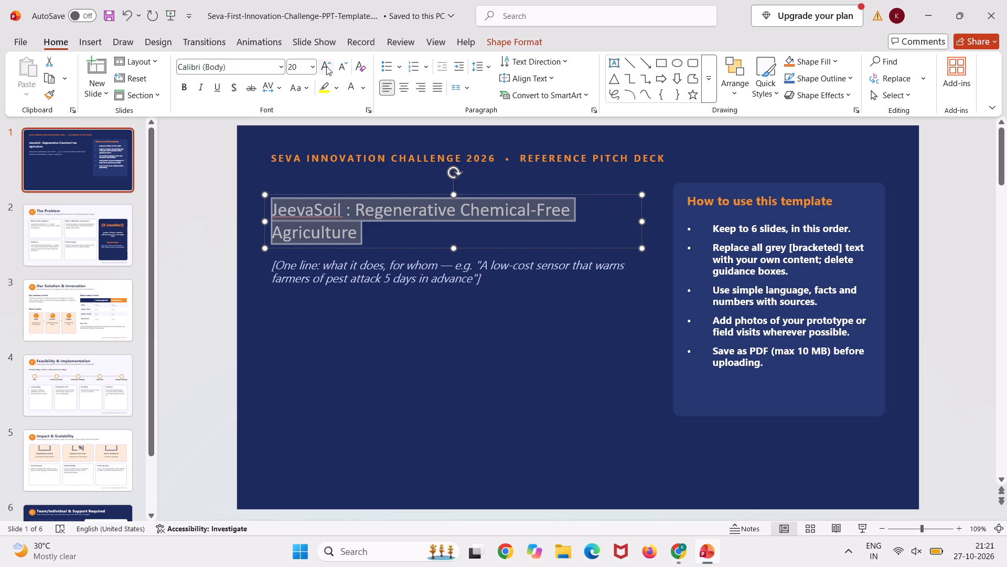
left_click(326, 66)
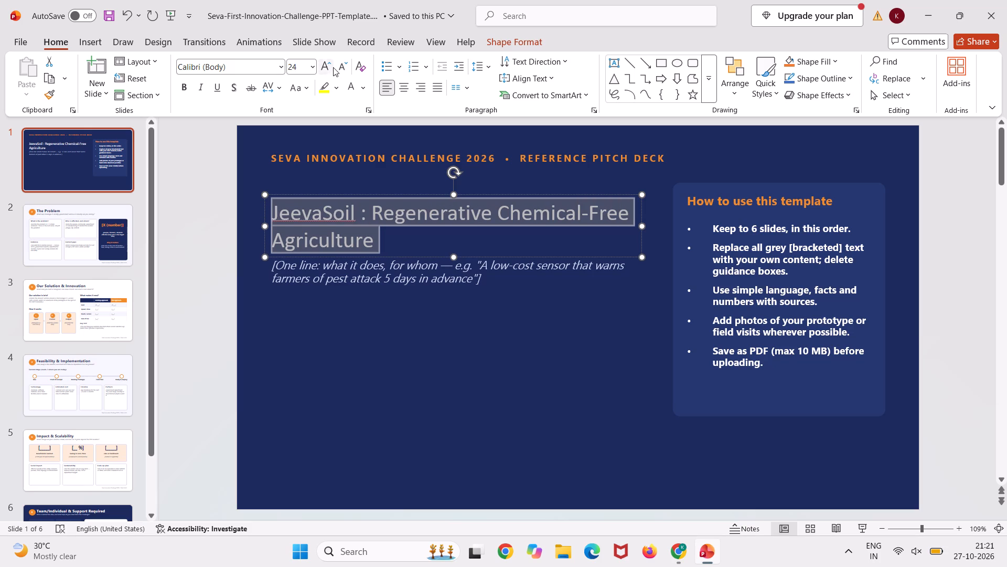
left_click(337, 68)
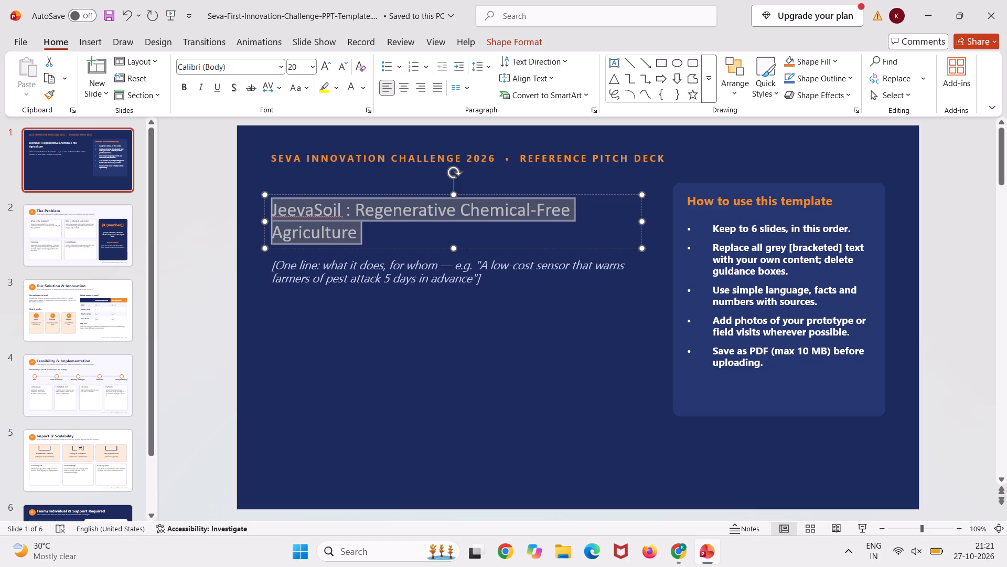
Dismiss the spelling flag on "JeevaSoil" in the slide 1 title, keeping the word as written.
left_click(509, 360)
left_click(307, 213)
right_click(307, 213)
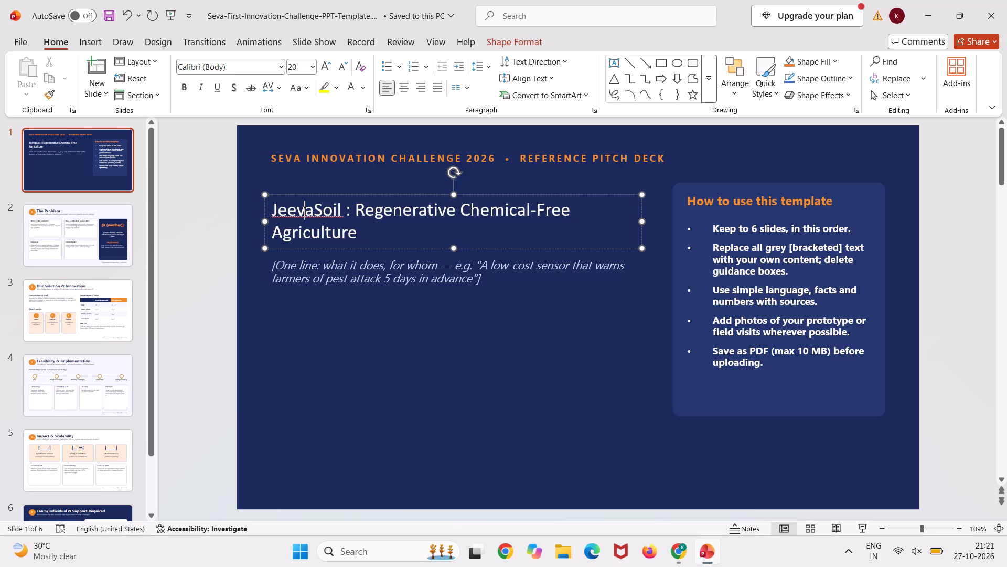
left_click(336, 240)
right_click(316, 211)
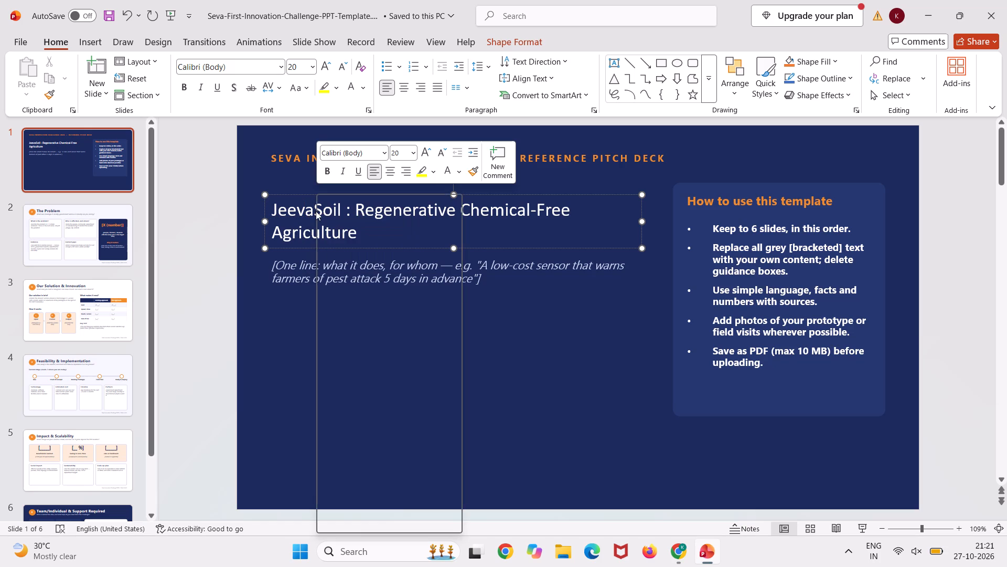
left_click(264, 360)
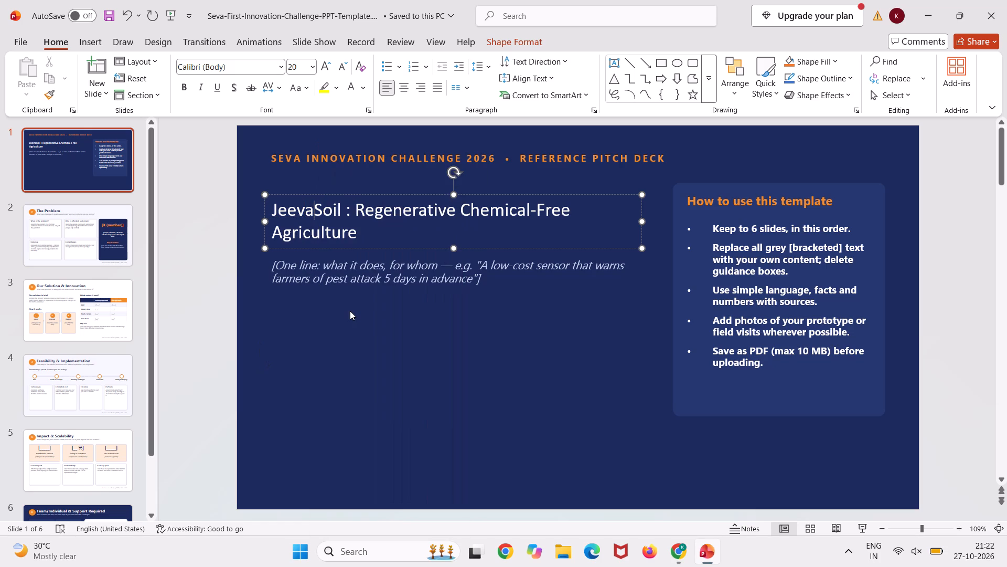
left_click(350, 311)
left_click(269, 208)
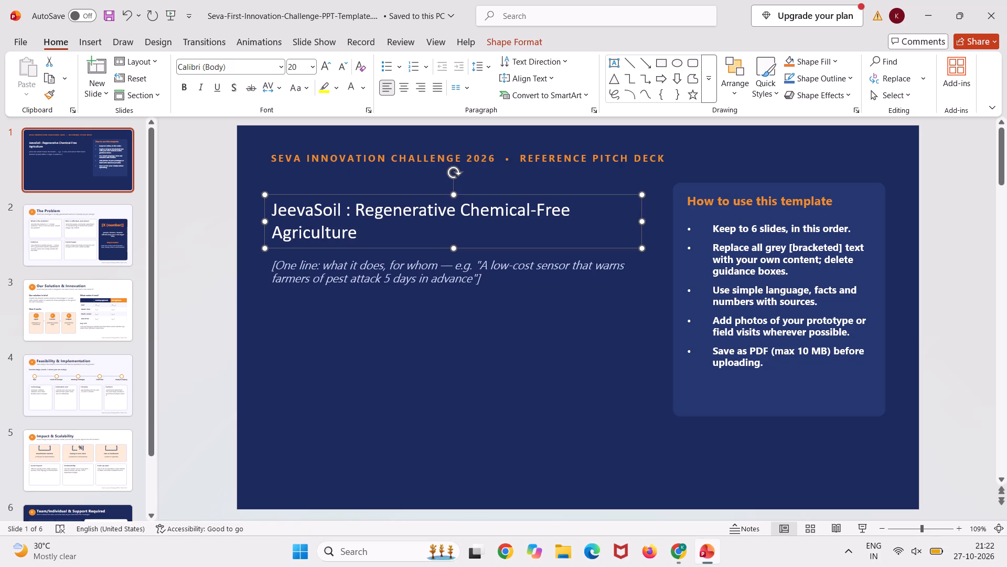
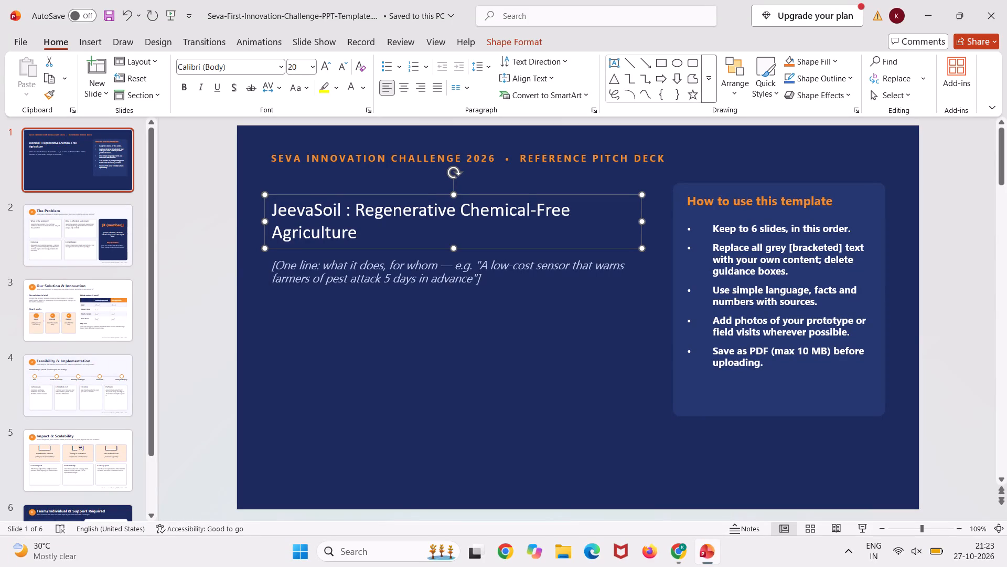
Delete the placeholder one-line description text beneath the title on slide 1, keeping its text box.
left_click_drag(273, 266, 498, 280)
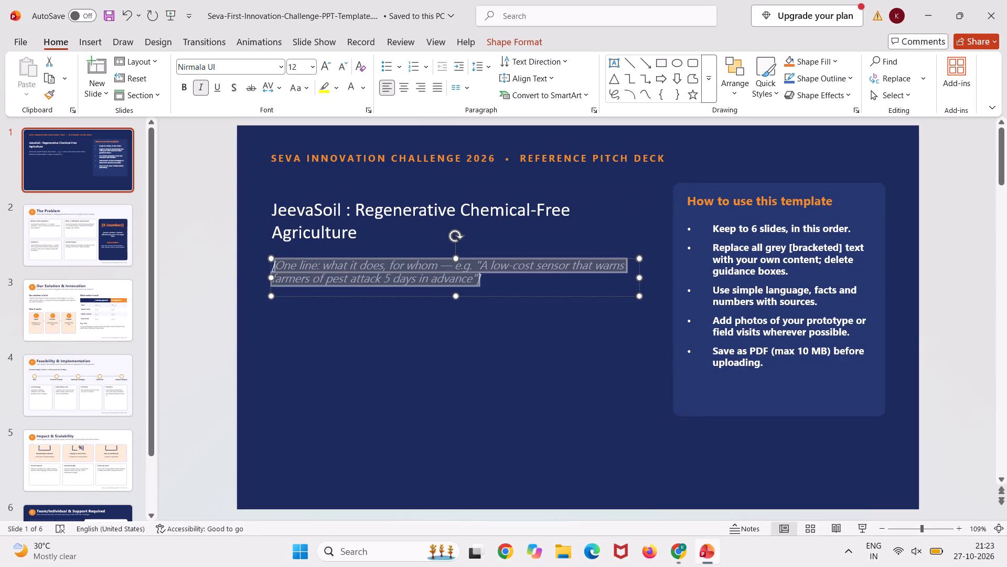
left_click_drag(498, 280, 501, 280)
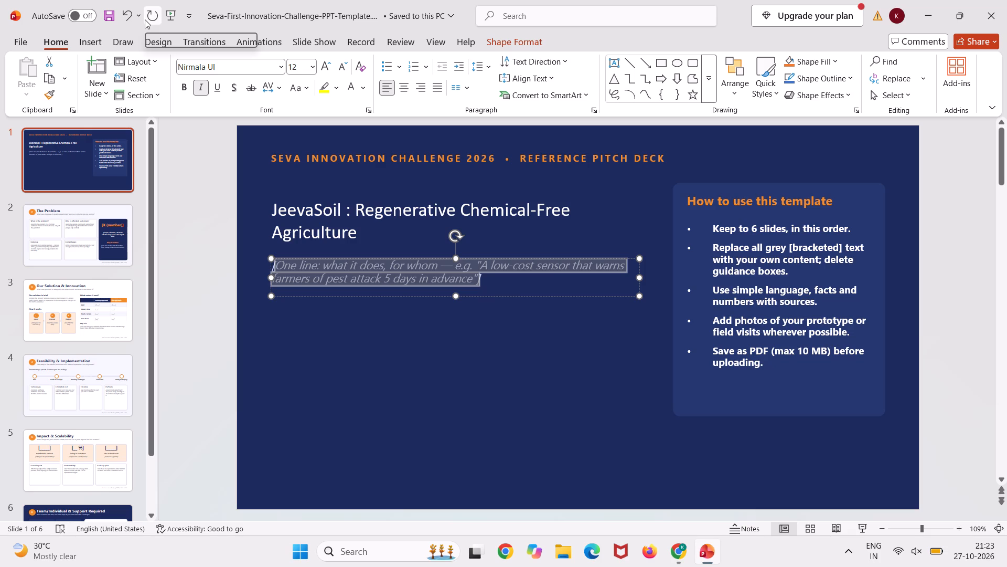
key("Delete")
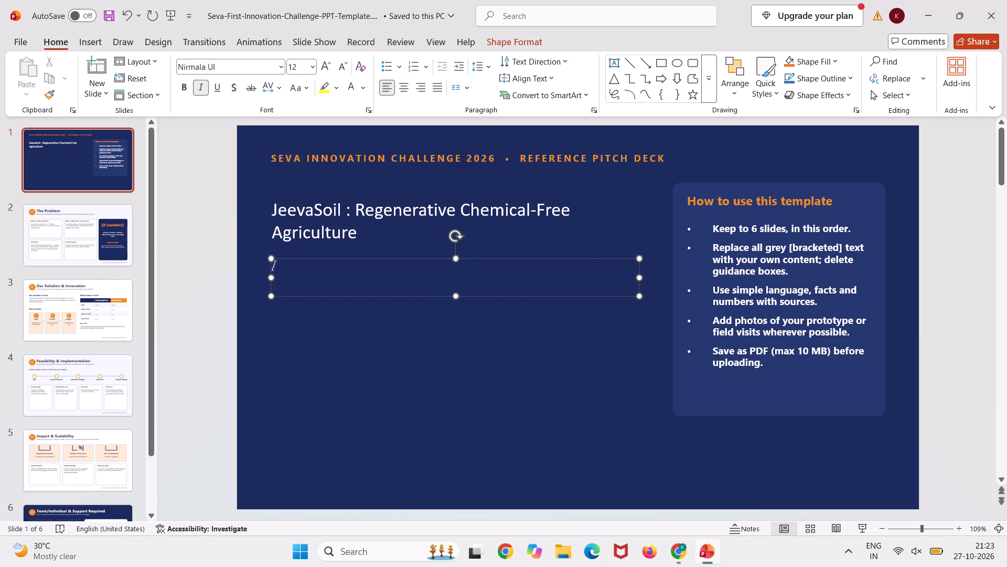
Delete the orange "SEVA INNOVATION CHALLENGE 2026 • REFERENCE PITCH DECK" header above the title on slide 1.
left_click(471, 155)
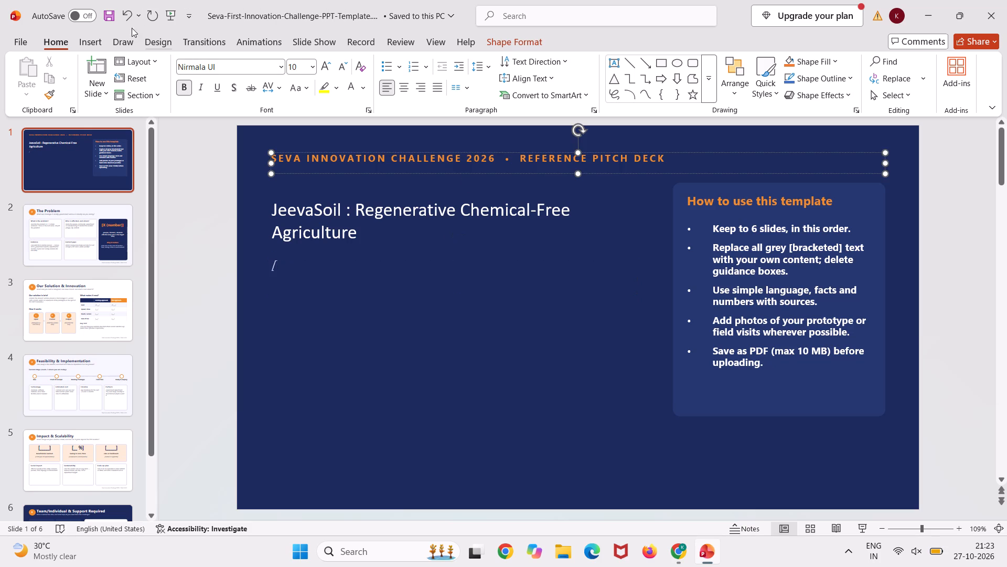
key("Delete")
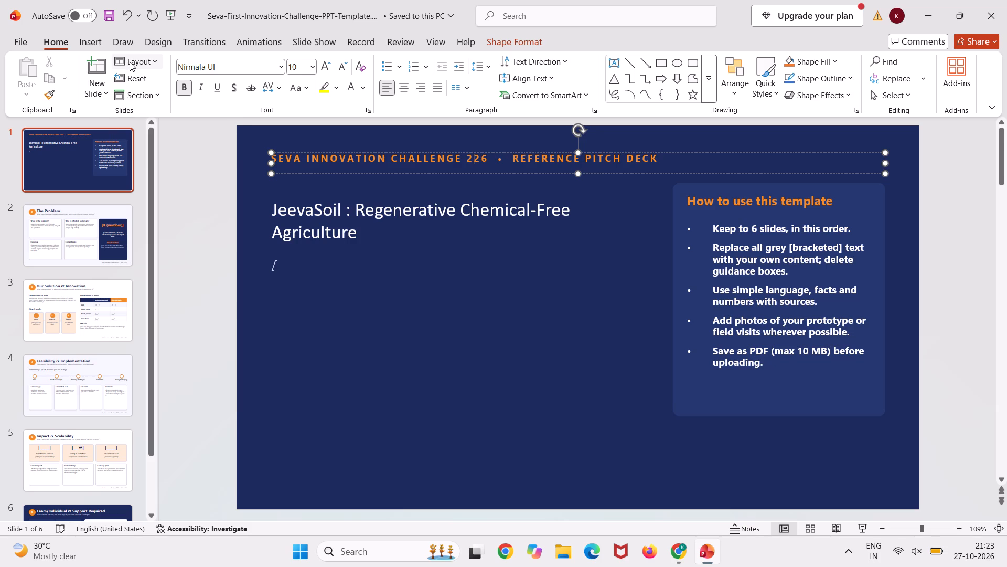
key("Delete")
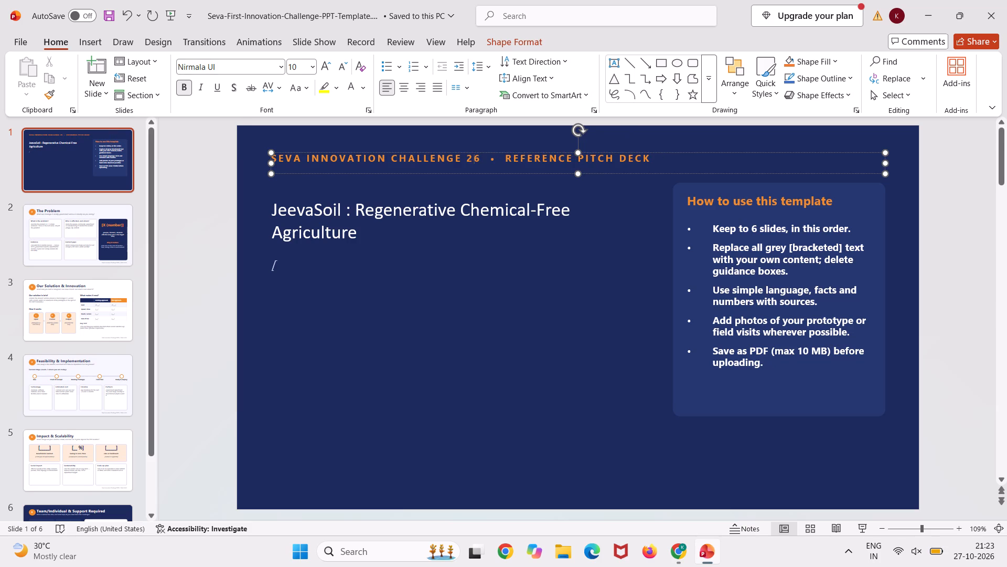
left_click(671, 157)
key("shift+Left")
key("shift+Left")
key("shift+Left")
key("shift+Left")
key("shift+Left")
key("shift+Left")
key("shift+Left")
key("shift+Left")
key("shift+Left")
key("shift+Left")
key("shift+Left")
key("shift+Left")
key("shift+Left")
key("shift+Left")
key("shift+Left")
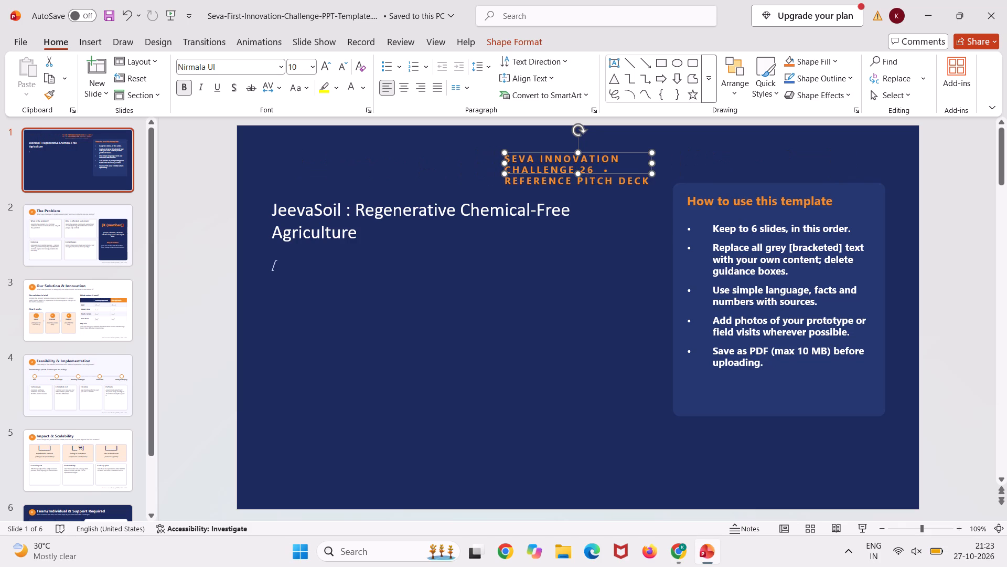
key("shift+Left")
key("Delete")
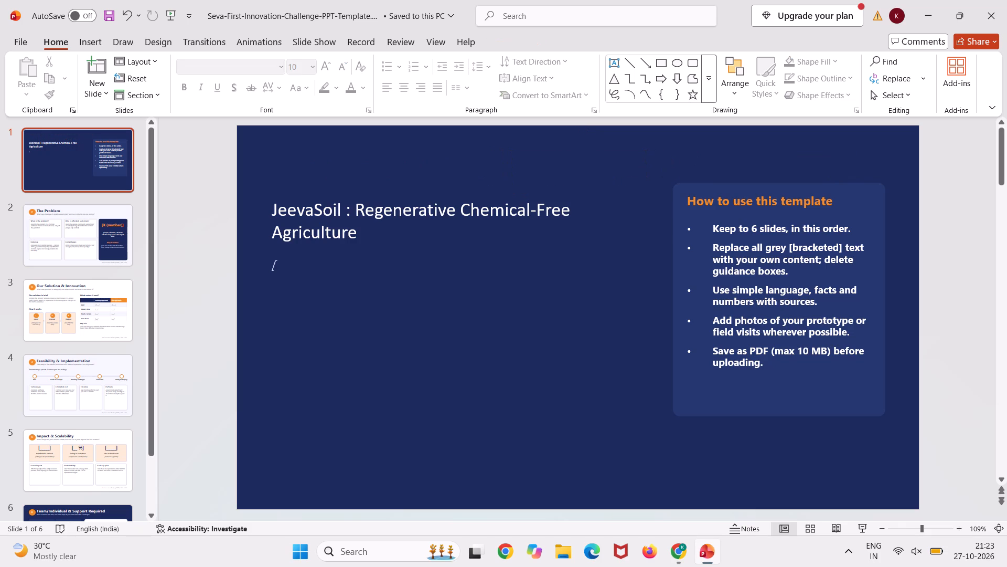
Clear the leftover opening bracket from the one-line description box beneath the slide 1 title.
left_click(492, 262)
left_click(466, 237)
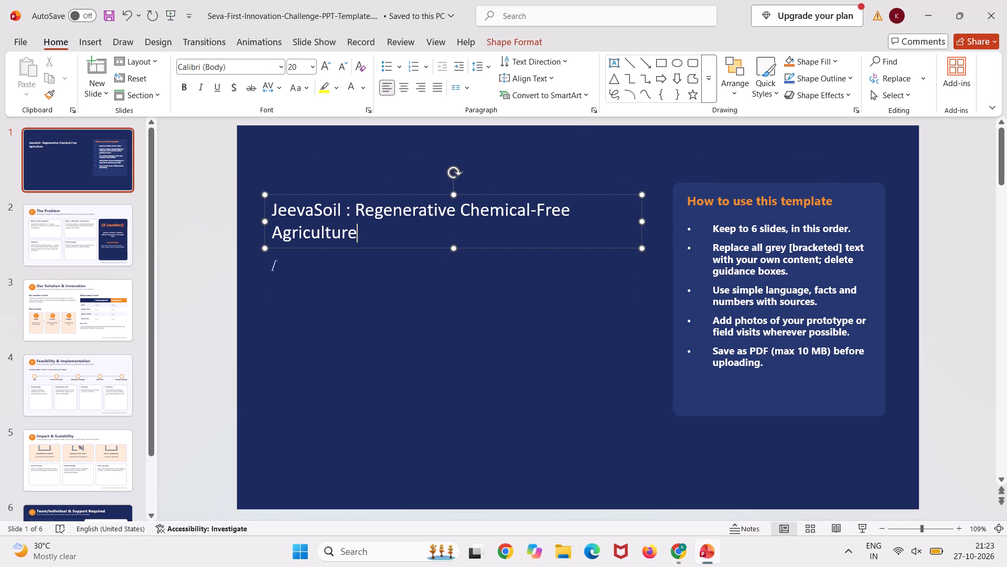
left_click(345, 270)
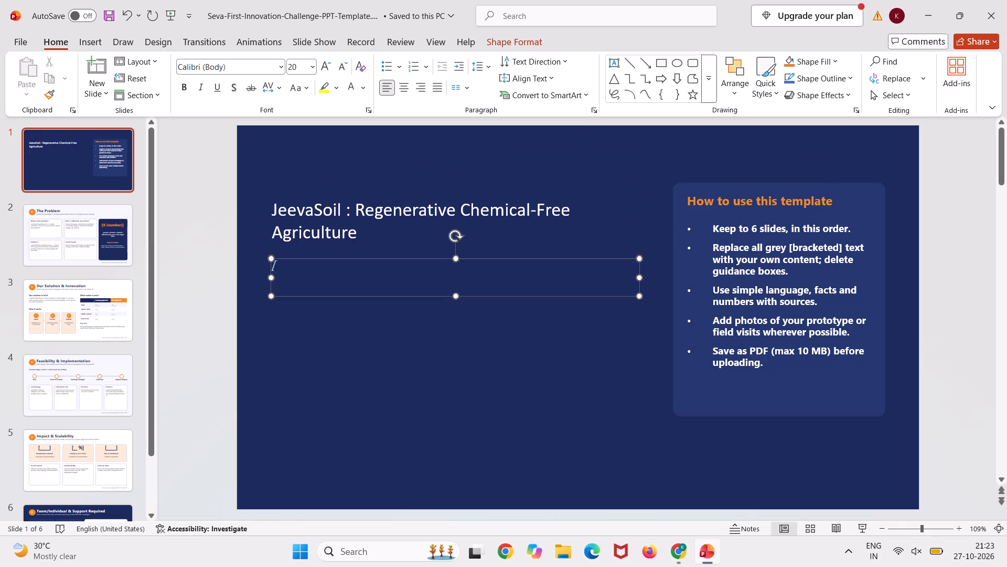
left_click(345, 270)
left_click(345, 270)
left_click_drag(345, 270, 316, 262)
key("BackSpace")
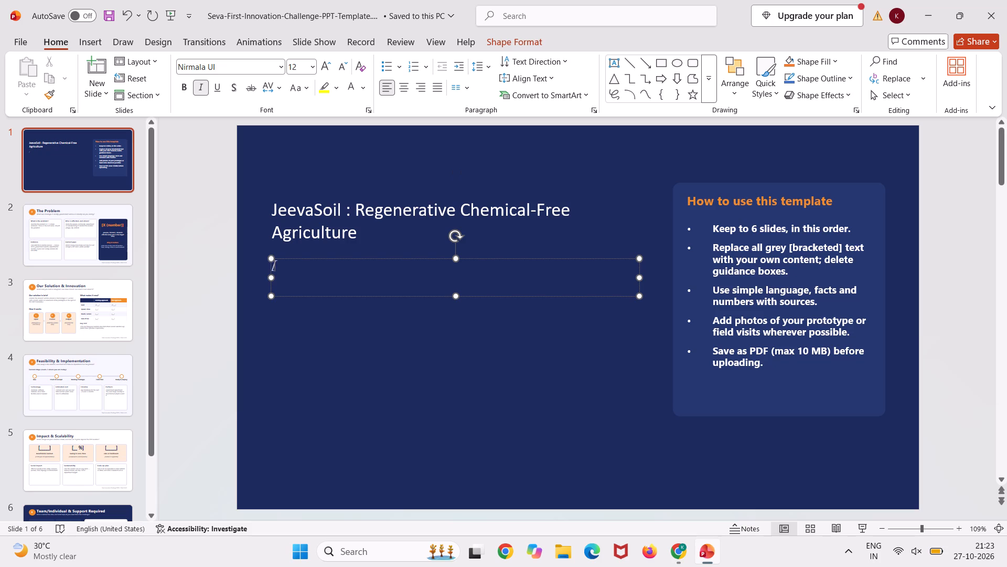
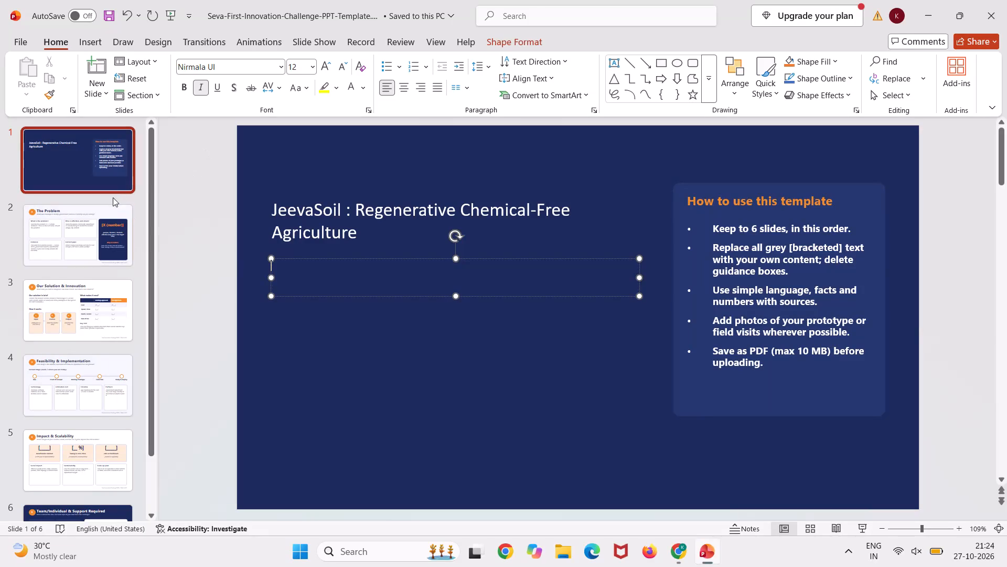
Replace the large "[X (number)]" placeholder on slide 2, The Problem, with "1000+".
left_click(103, 216)
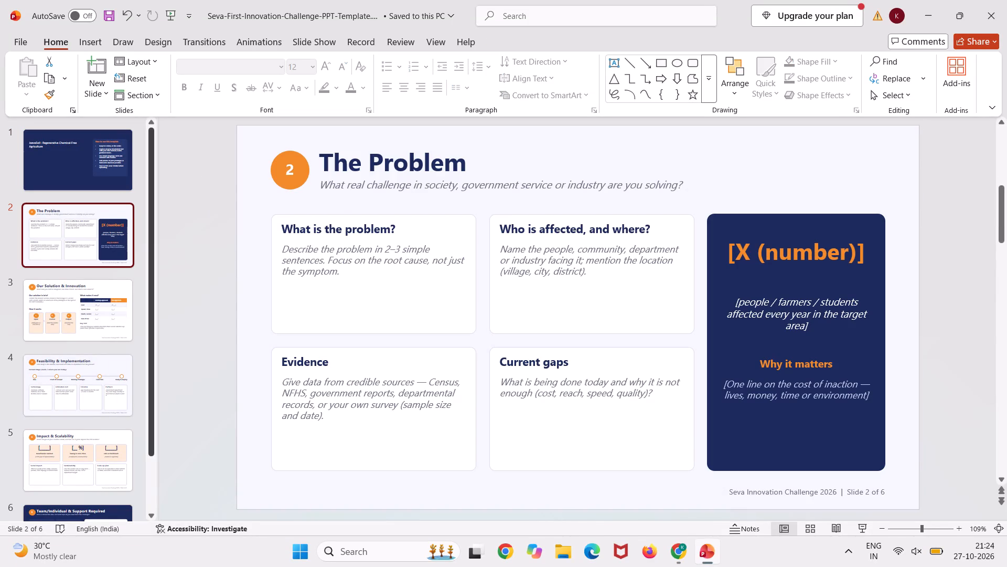
left_click(351, 188)
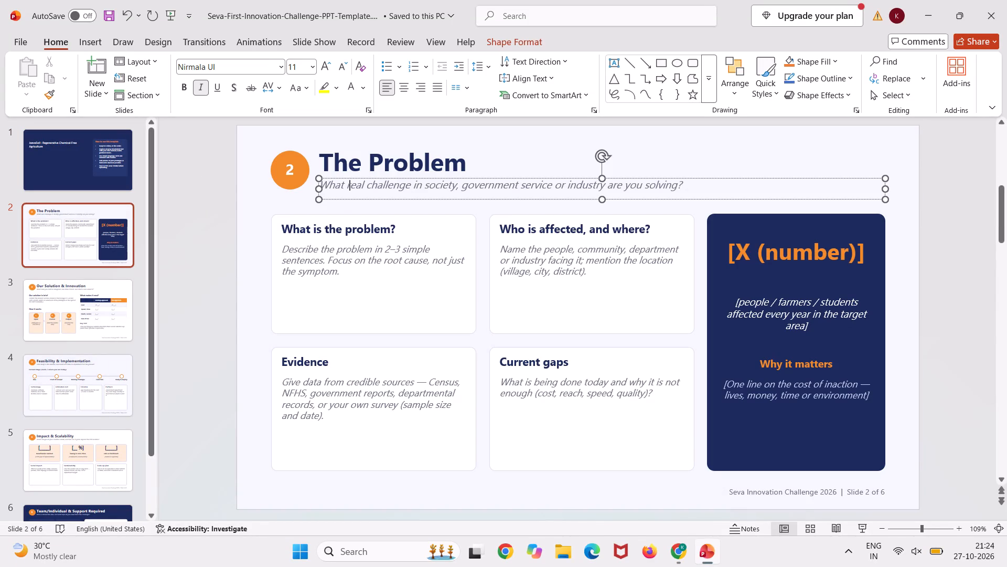
left_click(347, 248)
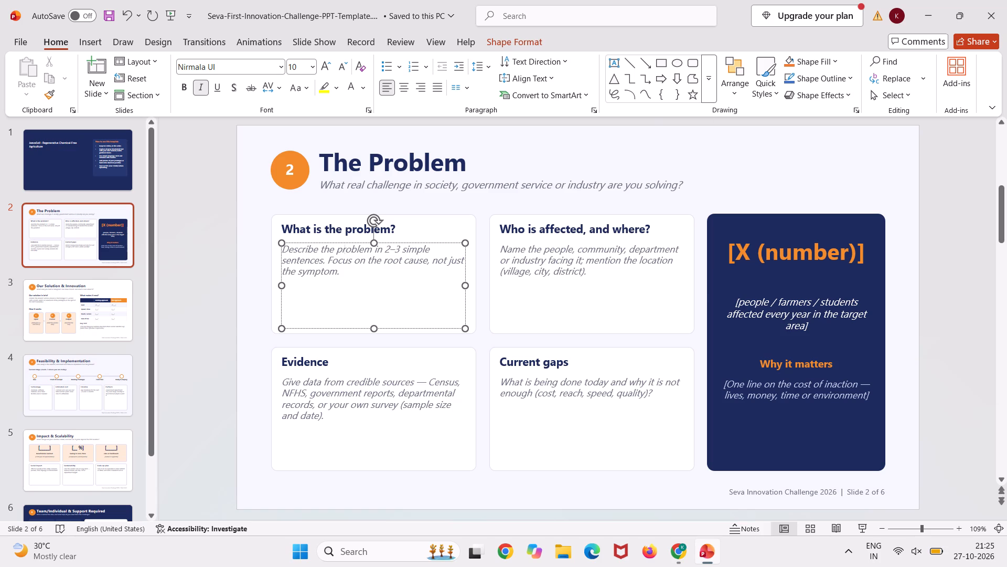
left_click(832, 243)
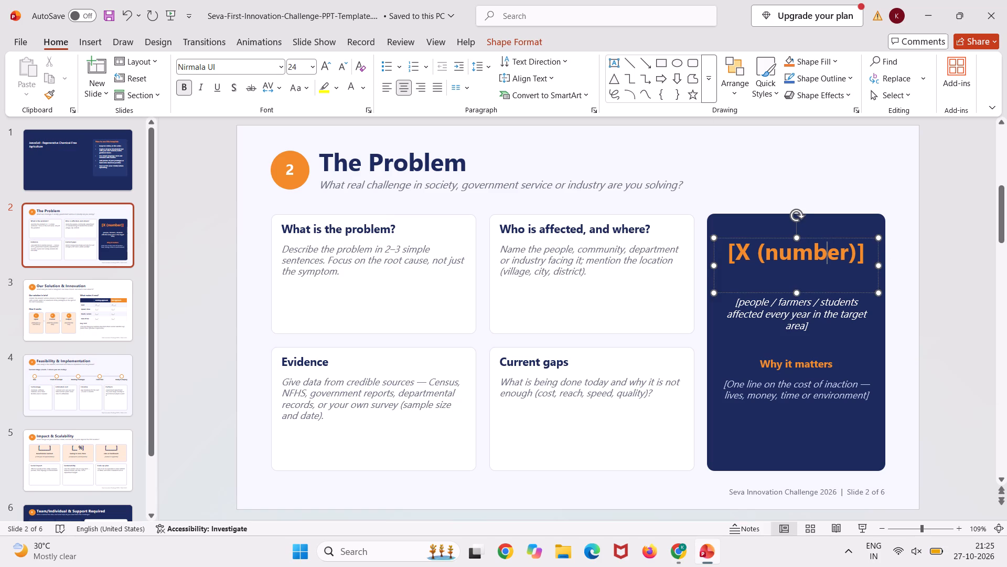
left_click(866, 253)
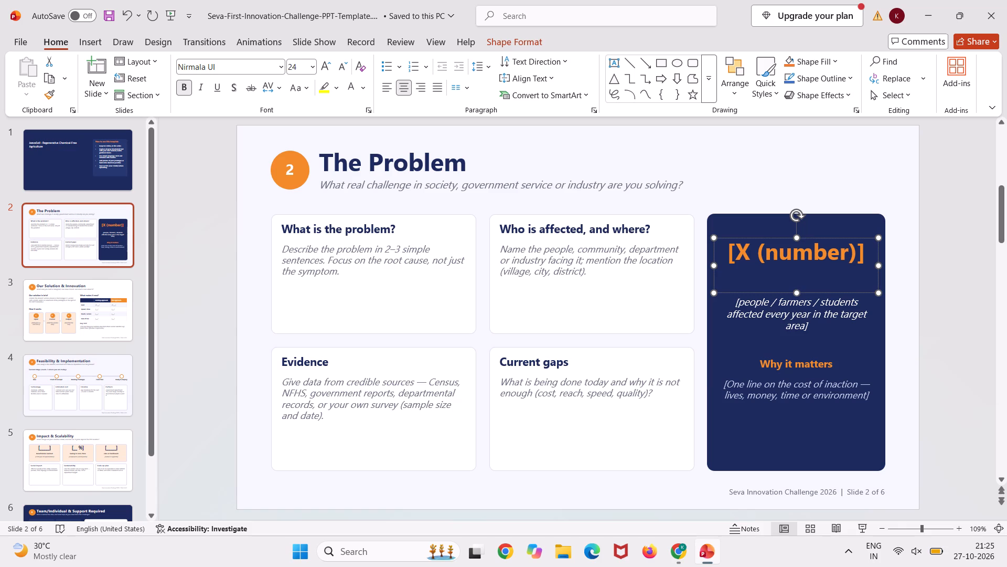
left_click(862, 253)
key("BackSpace")
key("BackSpace")
key("BackSpace")
key("BackSpace")
key("BackSpace")
key("BackSpace")
key("BackSpace")
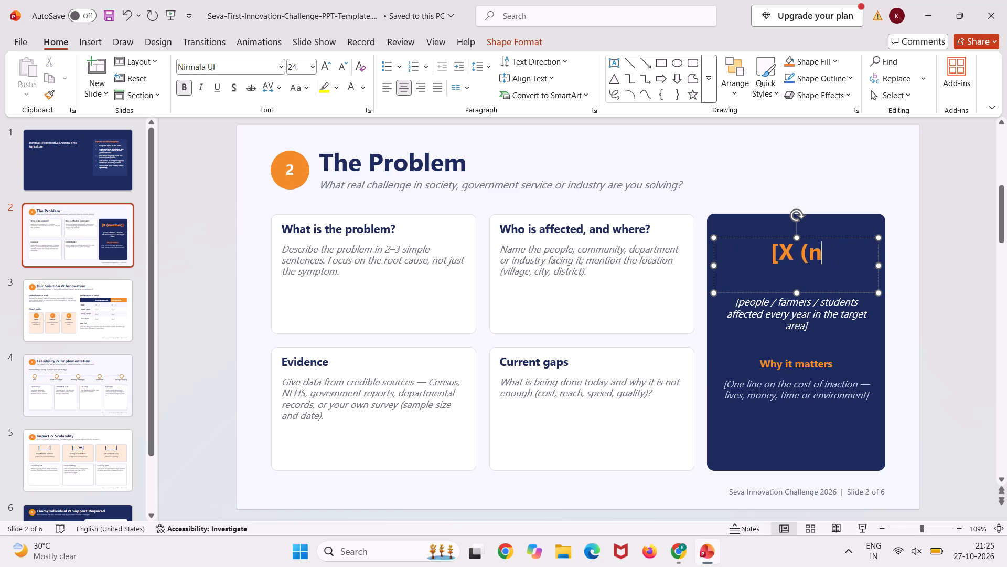
key("BackSpace")
key("BackSpace")
key("BackSpace")
key("BackSpace")
key("BackSpace")
type("1000")
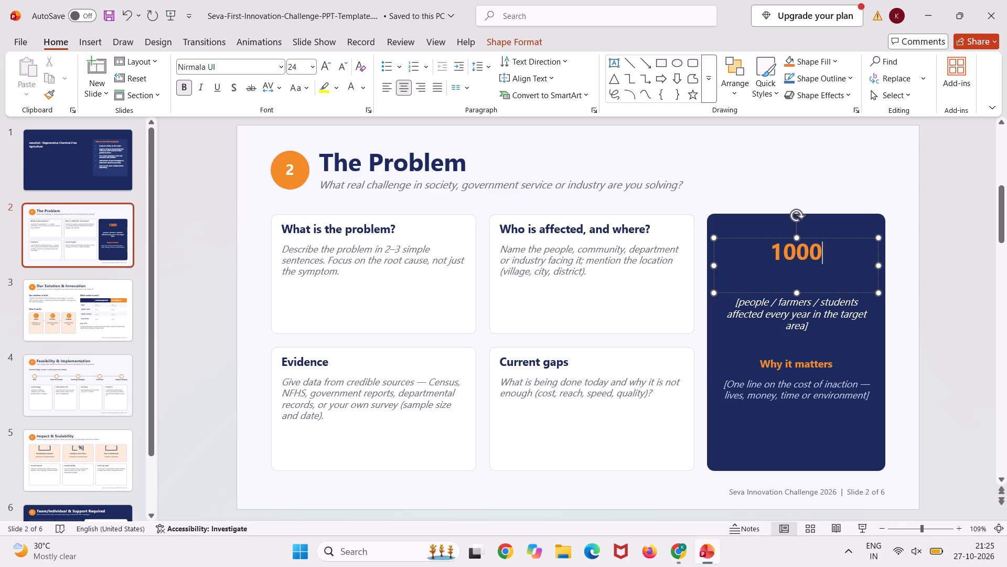
key("shift+plus")
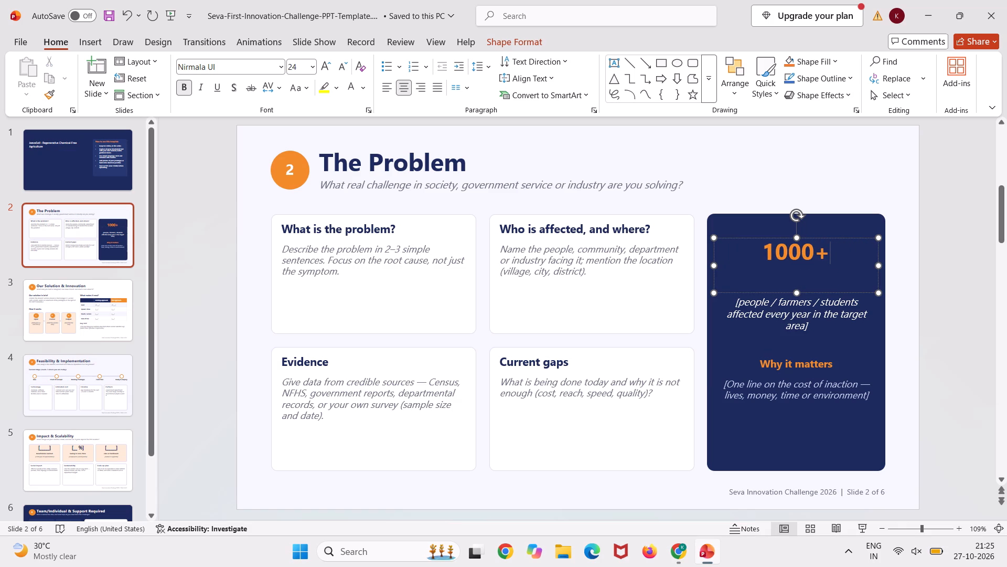
left_click(618, 488)
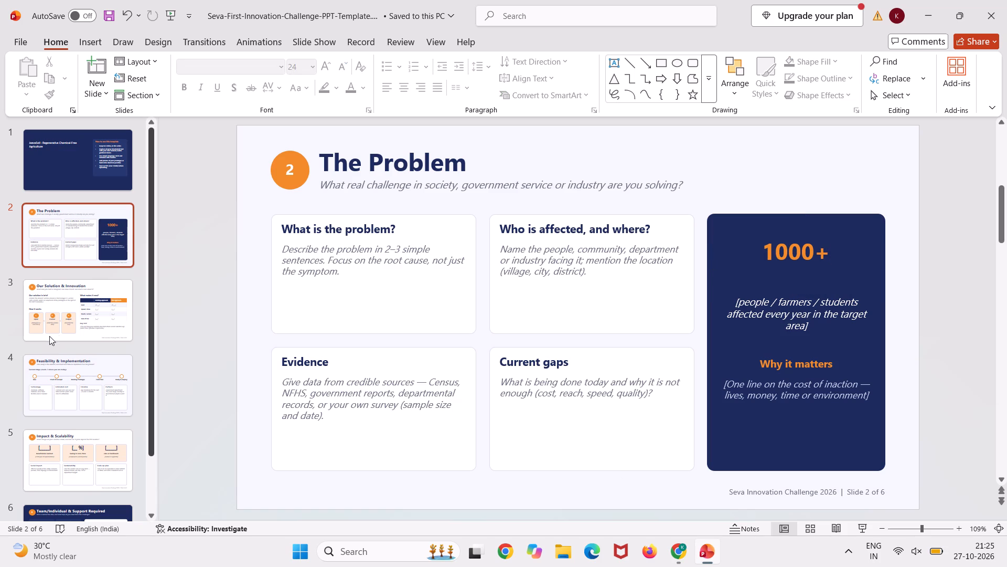
Reposition the JeevaSoil title box on slide 1 slightly higher and further left, keeping it above the one-line description box.
left_click(105, 162)
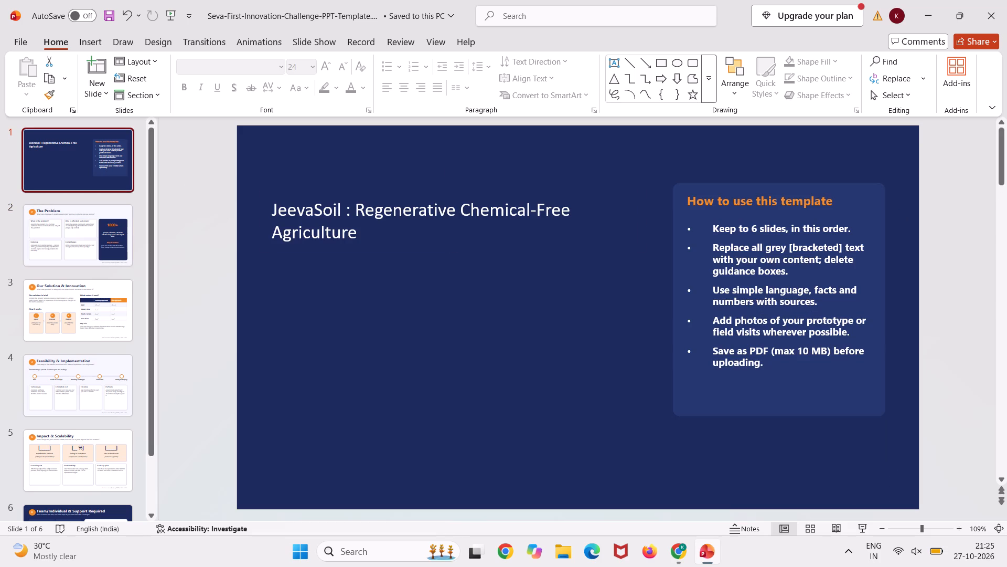
left_click_drag(323, 249, 315, 272)
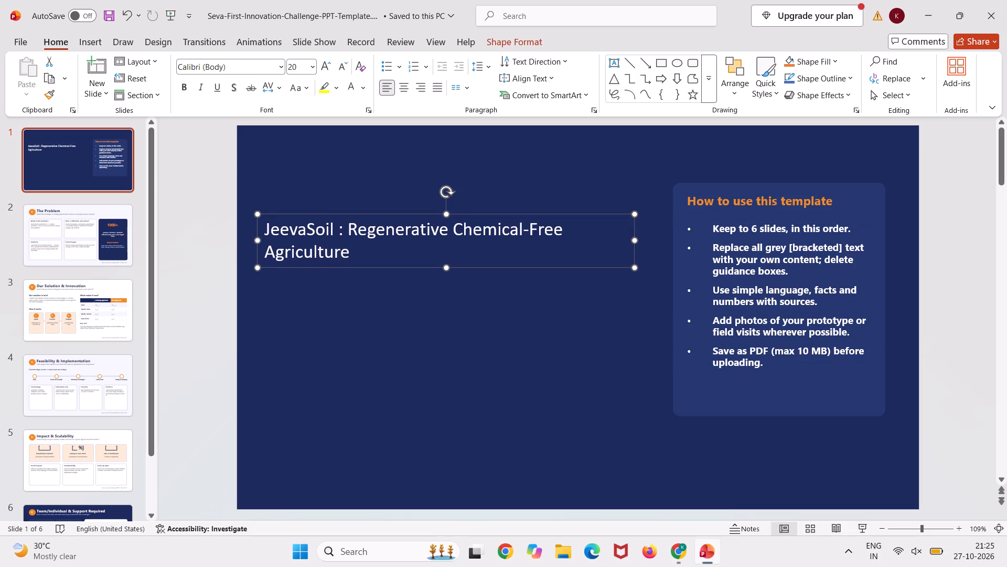
scroll(361, 232, "left", 1)
scroll(361, 232, "right", 1)
scroll(361, 232, "up", 1)
scroll(361, 232, "right", 3)
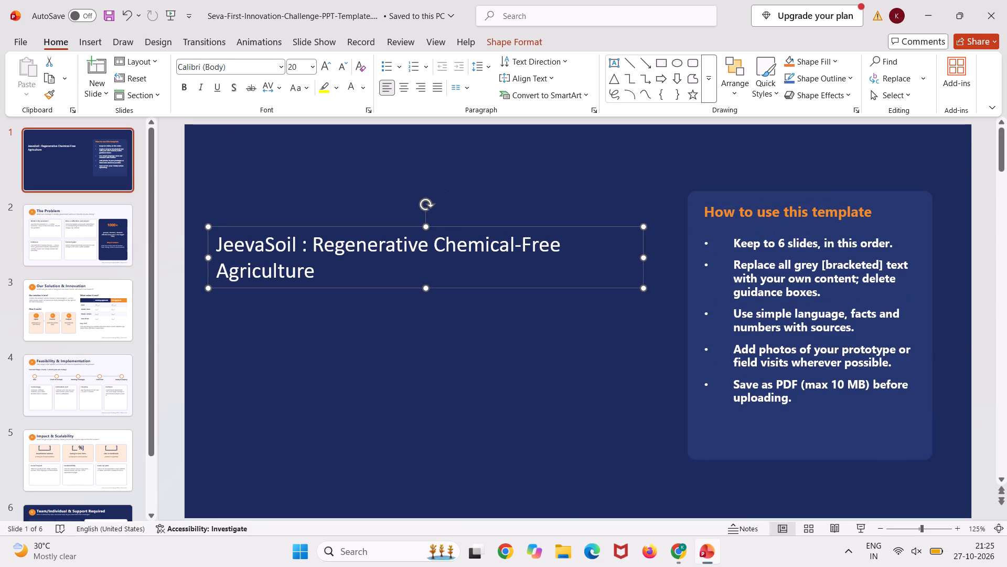
left_click_drag(447, 261, 441, 269)
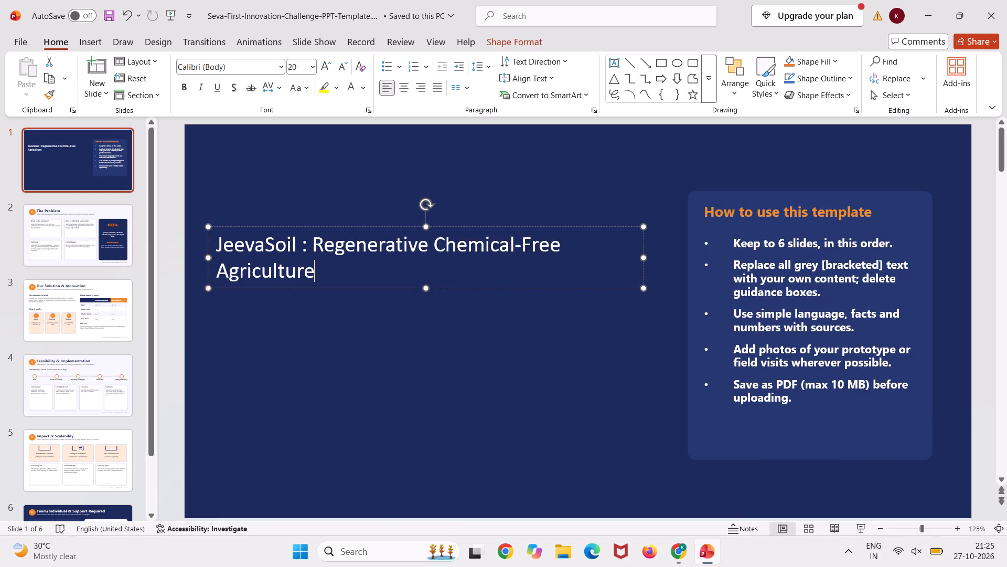
left_click_drag(441, 269, 441, 270)
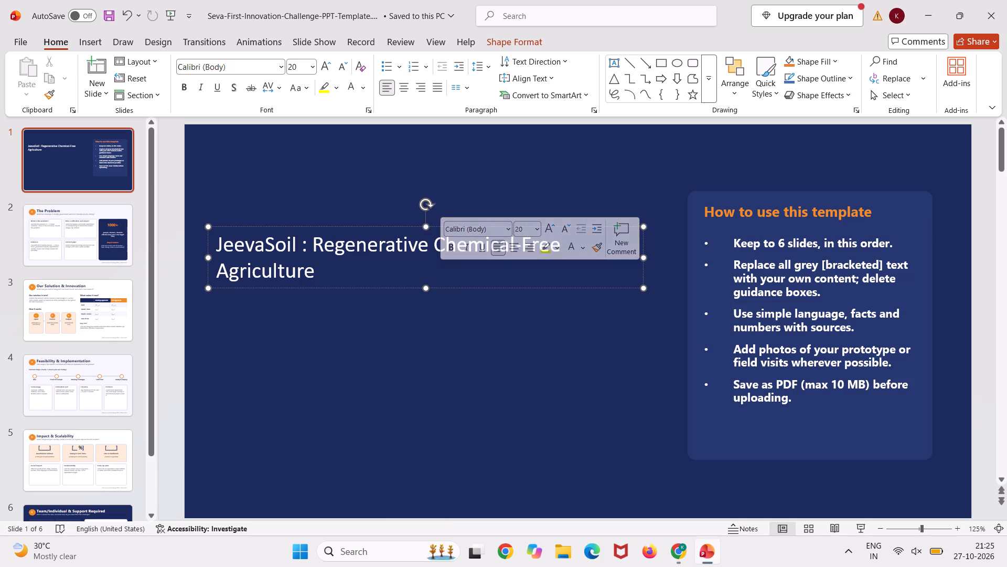
left_click_drag(412, 227, 410, 196)
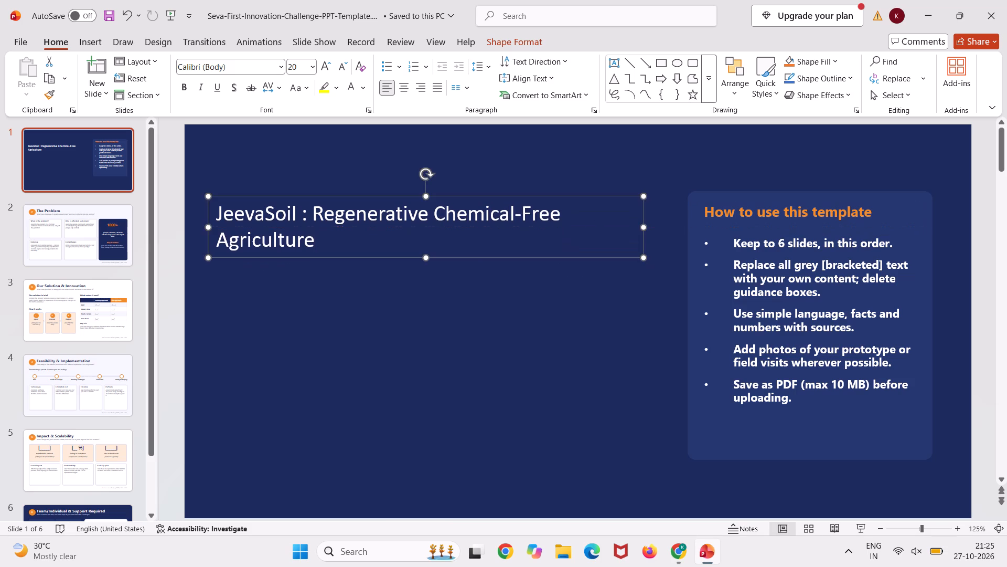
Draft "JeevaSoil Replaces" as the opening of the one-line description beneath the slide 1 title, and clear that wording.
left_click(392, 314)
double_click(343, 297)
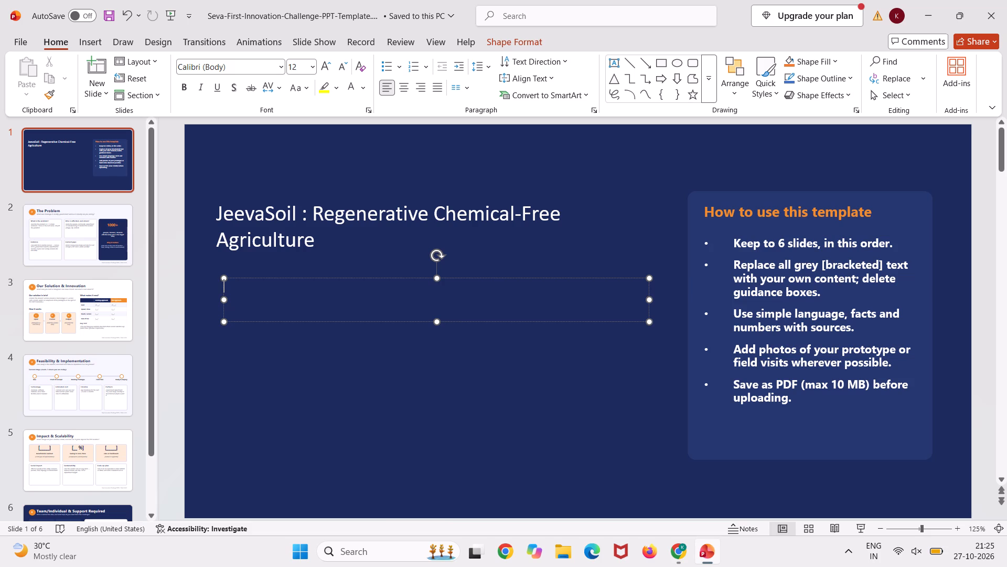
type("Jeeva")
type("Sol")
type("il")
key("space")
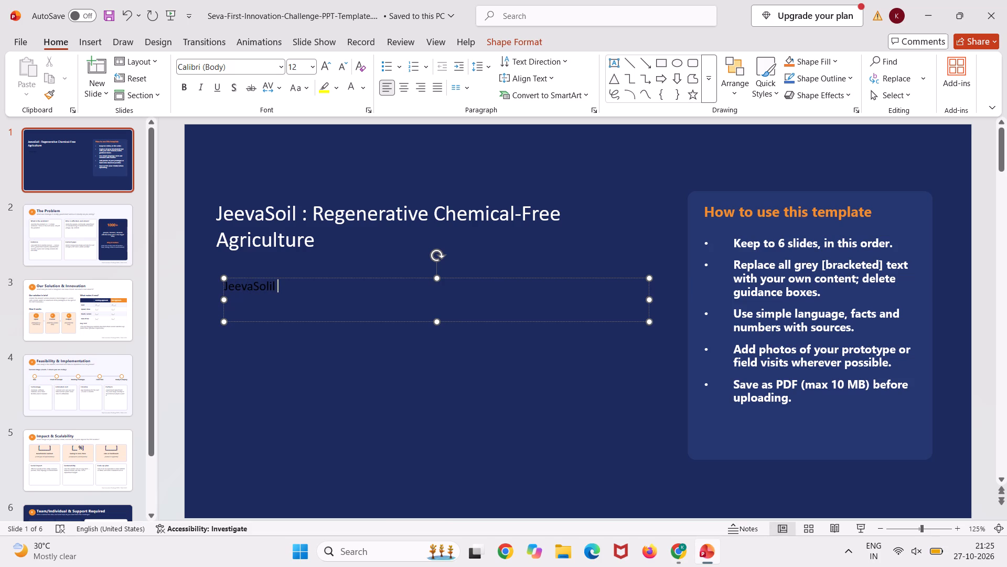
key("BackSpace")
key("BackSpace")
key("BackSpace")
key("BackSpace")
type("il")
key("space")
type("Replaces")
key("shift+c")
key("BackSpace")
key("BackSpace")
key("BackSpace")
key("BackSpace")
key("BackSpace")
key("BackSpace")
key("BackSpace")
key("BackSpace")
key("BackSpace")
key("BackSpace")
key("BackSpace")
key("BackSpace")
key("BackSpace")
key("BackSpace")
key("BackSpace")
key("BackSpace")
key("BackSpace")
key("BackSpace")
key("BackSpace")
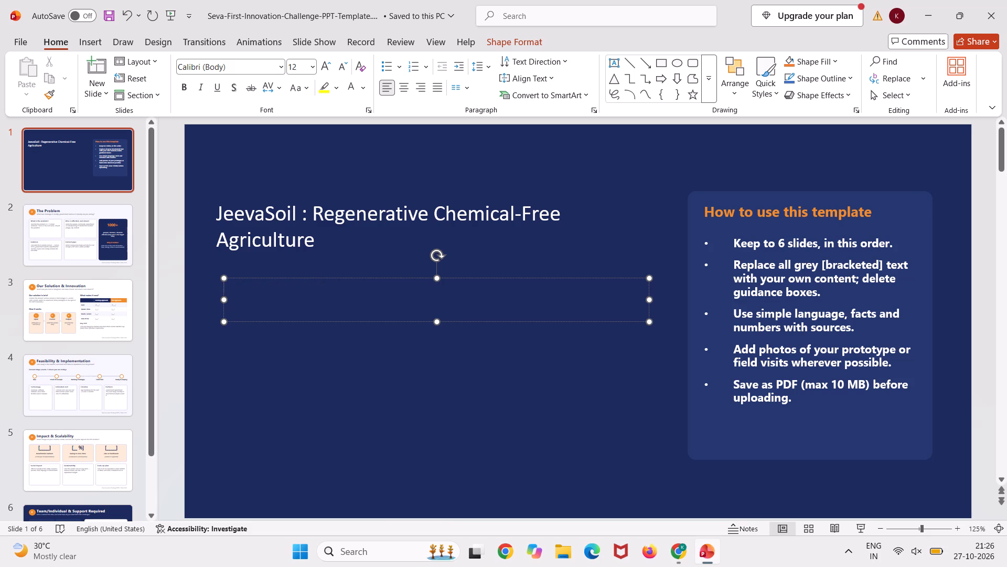
Start slide 1's one-line description with "It replaces chemical fertilizers with natural bio-cultures".
type("It Re")
key("BackSpace")
key("BackSpace")
type("replaces")
key("space")
type("chemical")
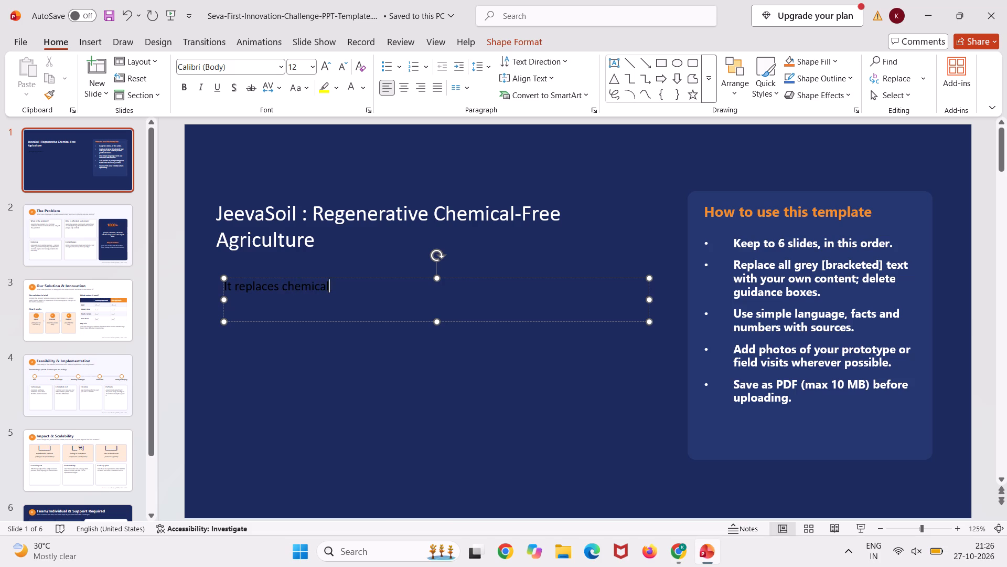
key("space")
type("fertil")
type("izers")
key("space")
type("with natural")
key("space")
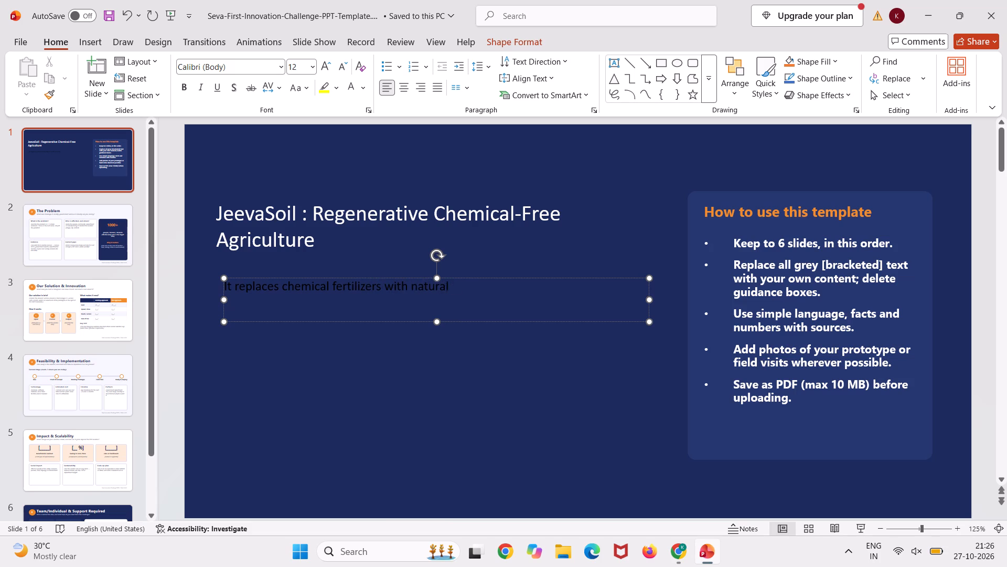
type("bio")
type("-cultu")
key("r")
type("es")
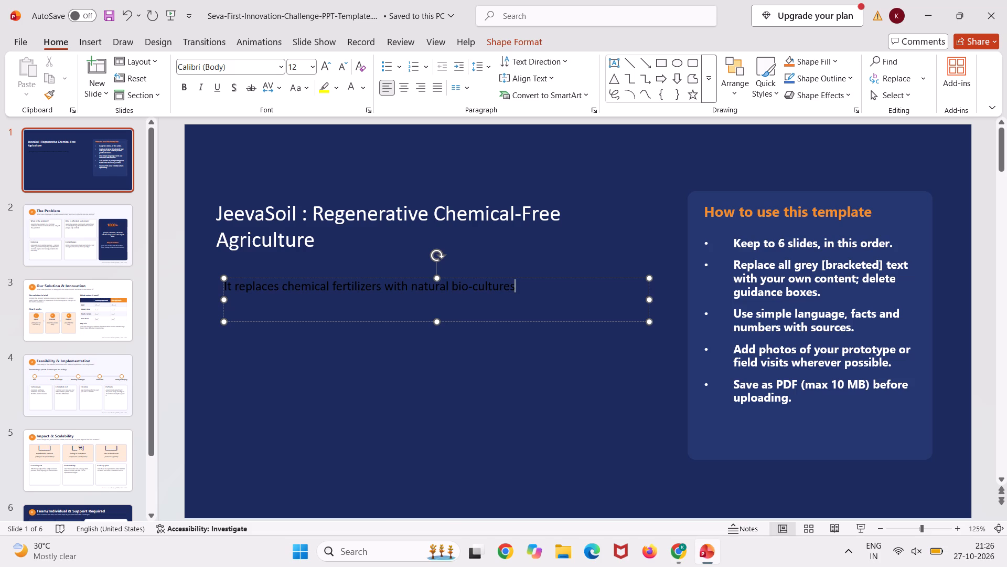
Continue the one-line description with "to eliminate farmer input".
key("space")
type("to eliminate")
key("space")
key("f")
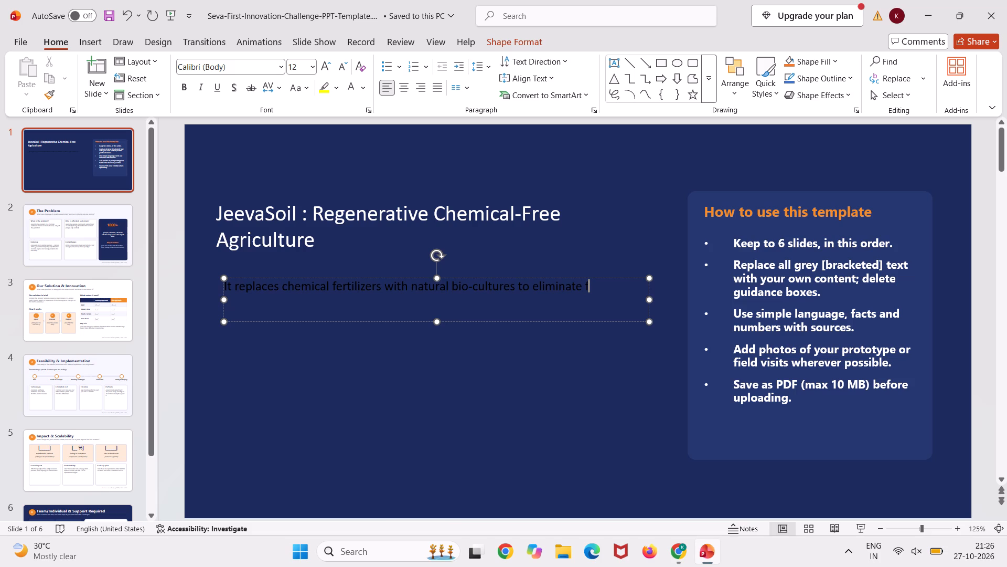
type("armer")
key("space")
type("input")
key("space")
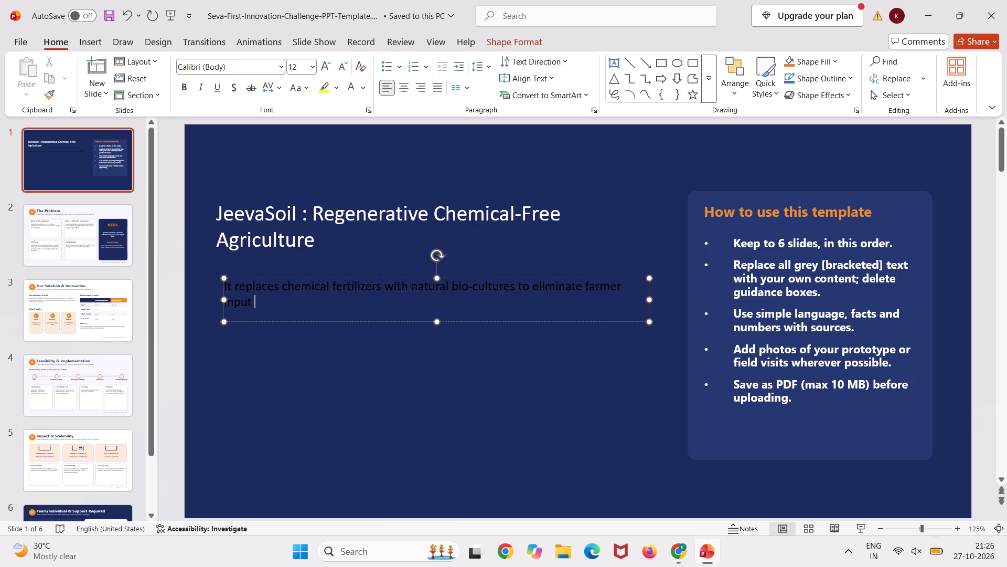
Reword the description's opening from "It replaces" to "Replacing" and put an opening quotation mark before it.
left_click(276, 290)
key("BackSpace")
key("BackSpace")
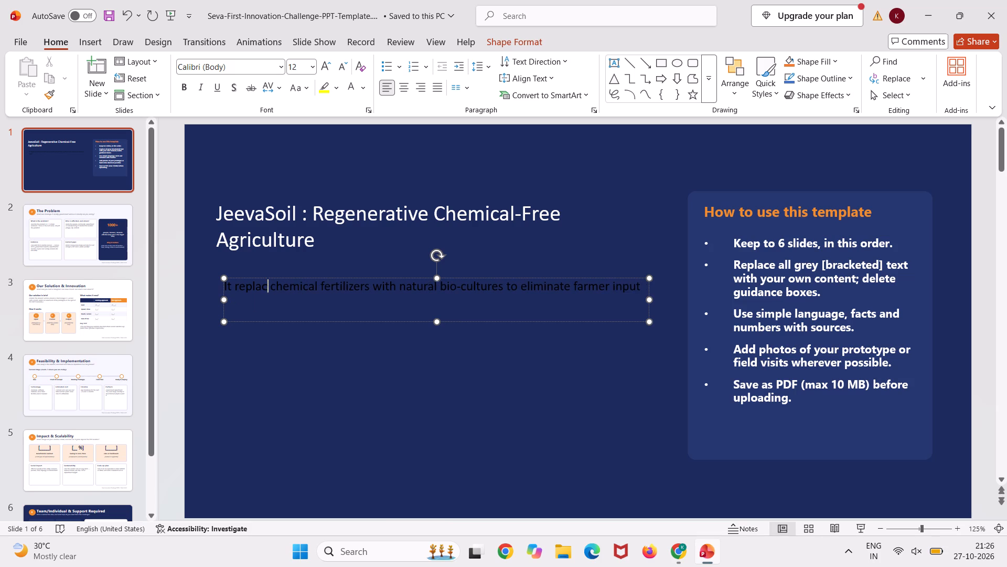
type("ing")
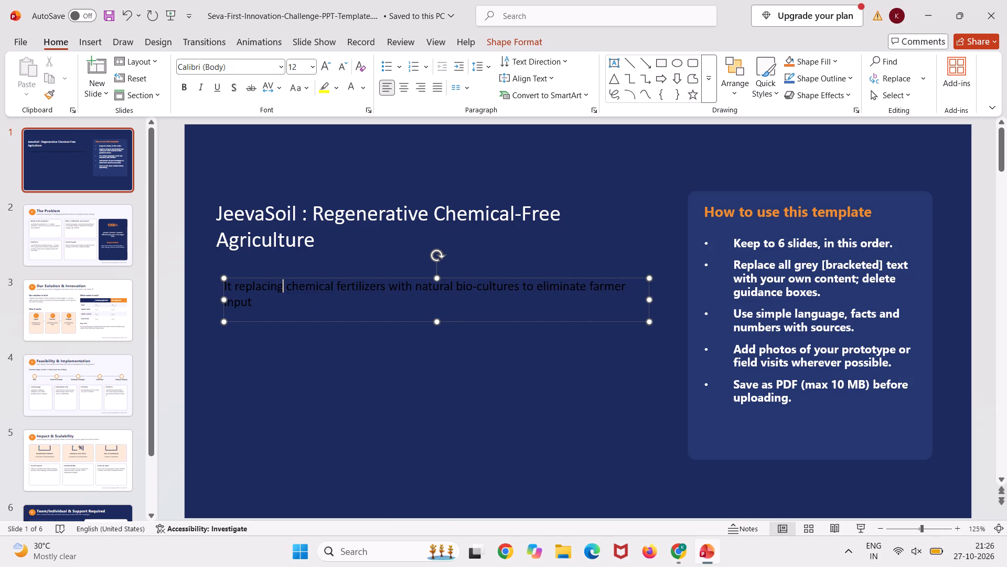
left_click(241, 284)
key("BackSpace")
key("shift+r")
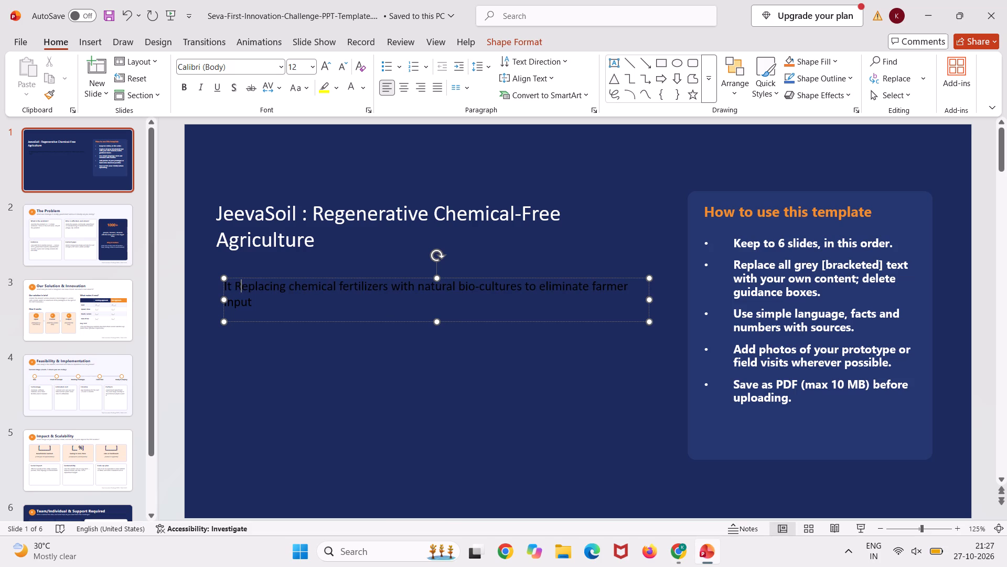
left_click(233, 289)
key("BackSpace")
key("BackSpace")
key("BackSpace")
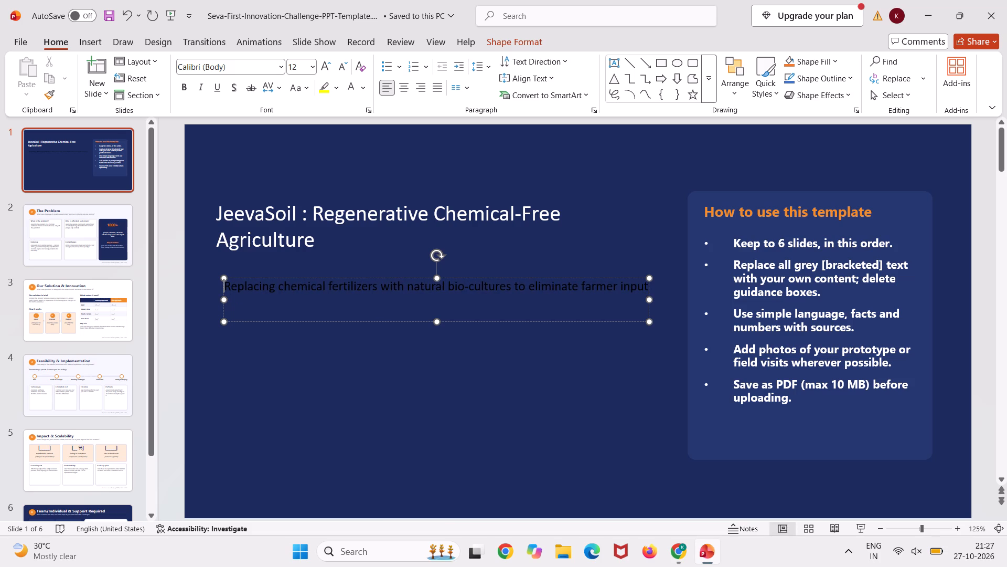
key("shift+quotedbl")
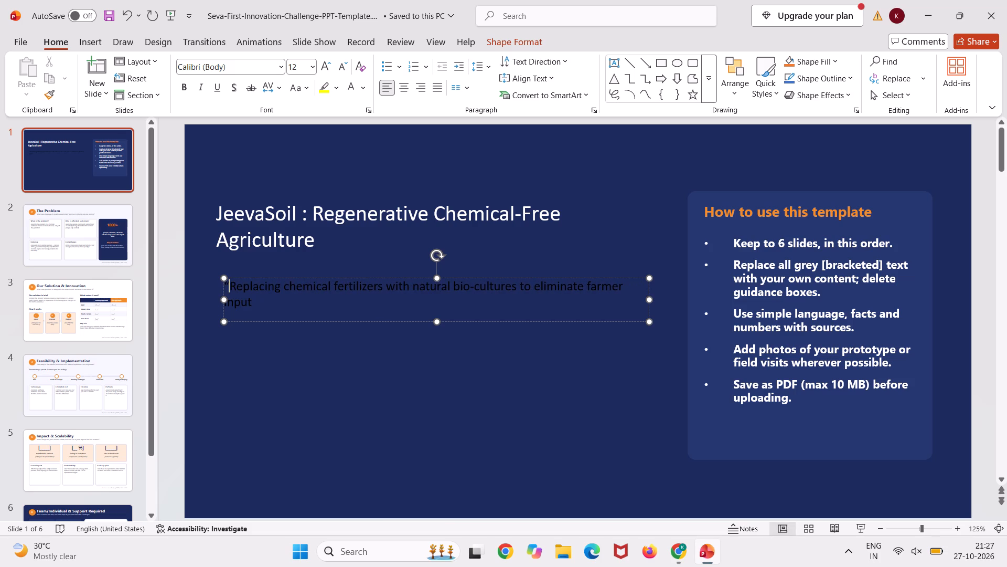
Complete the one-line description with "cost and restore soil health" and a closing quotation mark.
left_click(273, 307)
key("space")
type("cost and")
key("space")
type("restore")
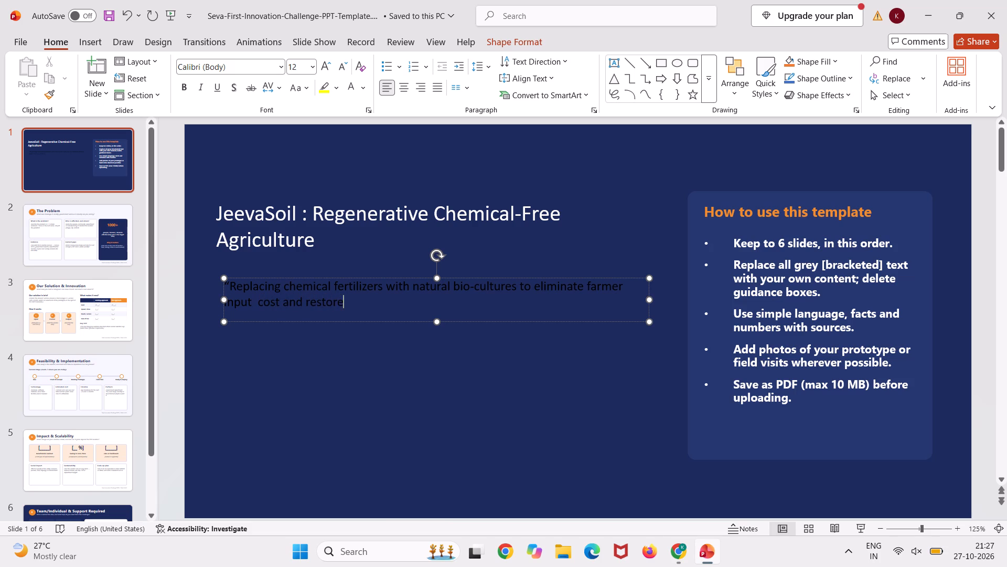
key("space")
type("soil")
type("l")
key("space")
key("BackSpace")
key("space")
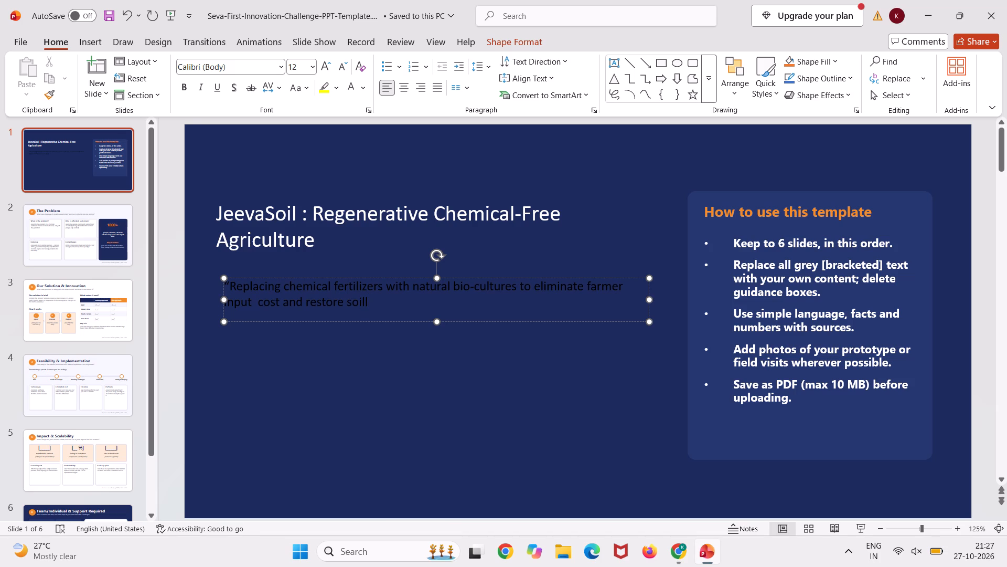
key("BackSpace")
key("BackSpace")
key("space")
type("health")
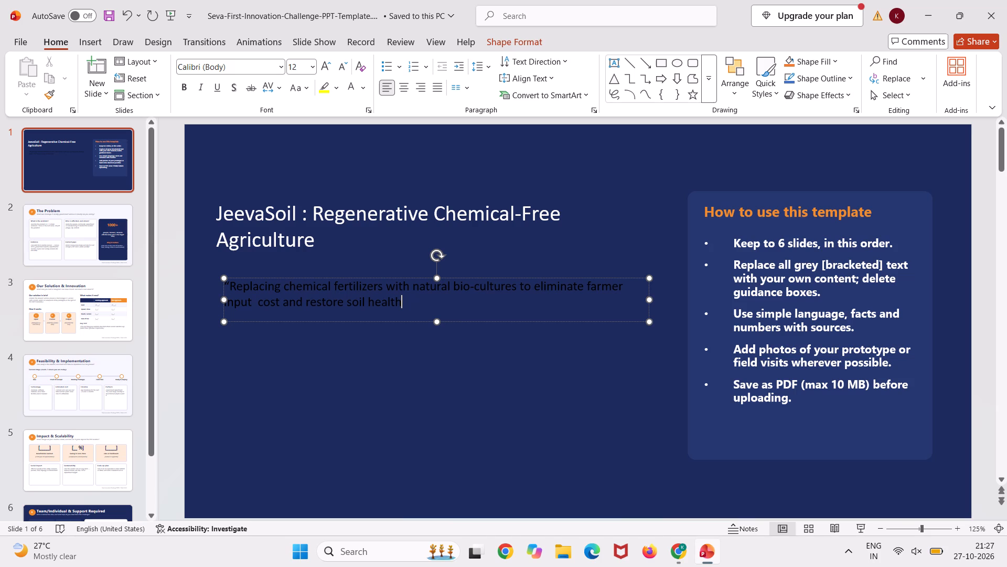
key("shift+quotedbl")
Recolour the whole one-line description white, re-entering its opening quotation mark in the same colour.
left_click(270, 285)
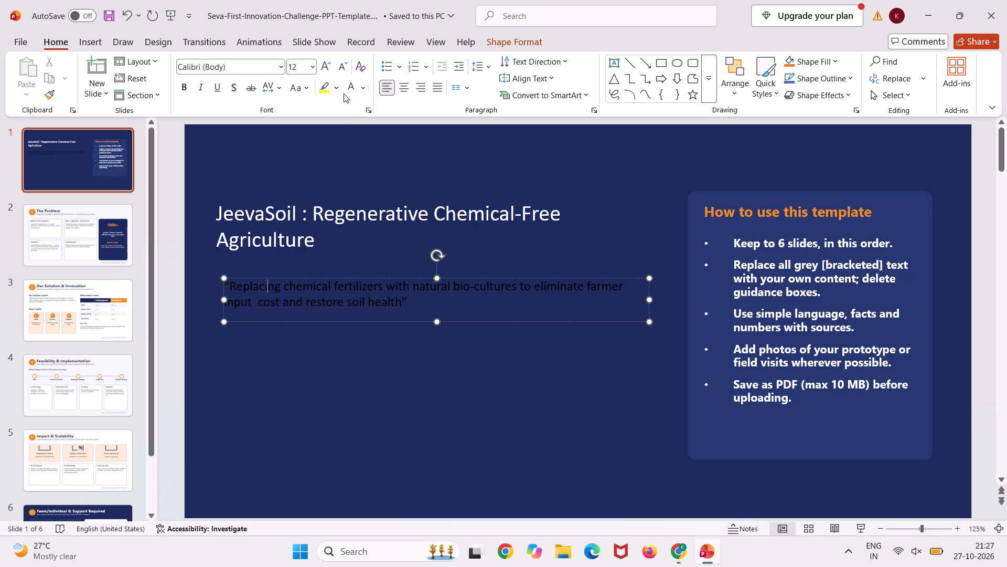
left_click(347, 88)
left_click_drag(286, 290, 345, 299)
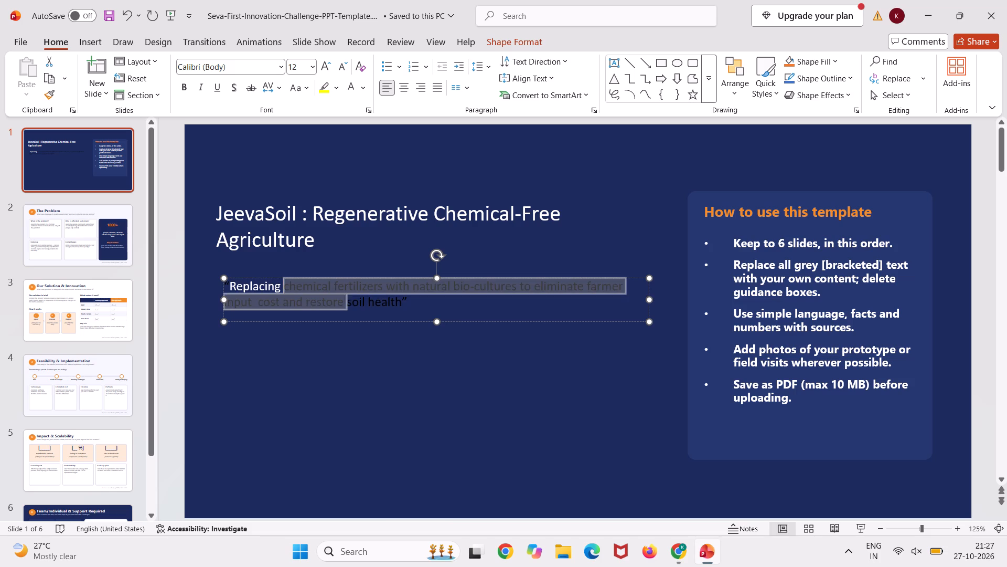
left_click_drag(345, 299, 412, 302)
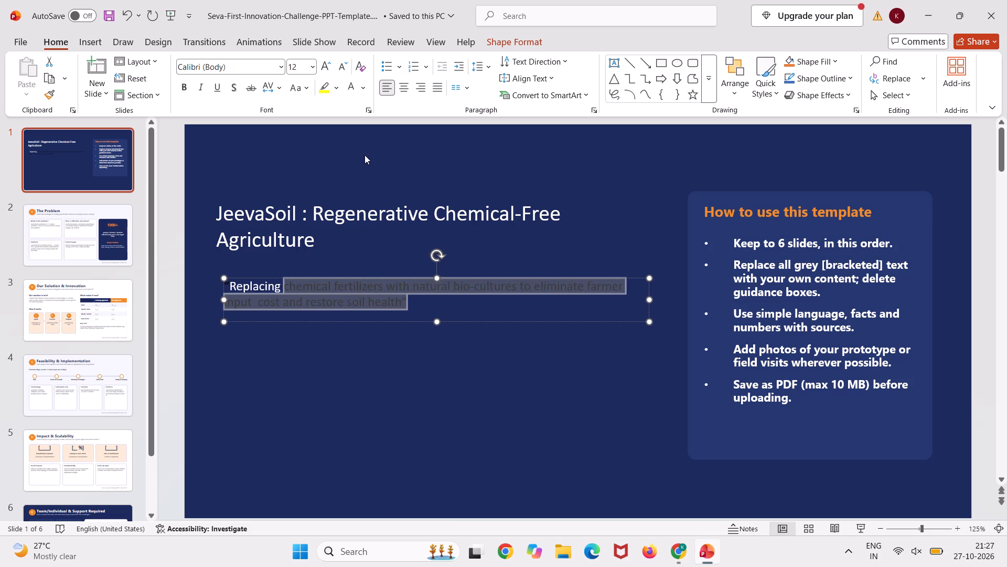
left_click(347, 88)
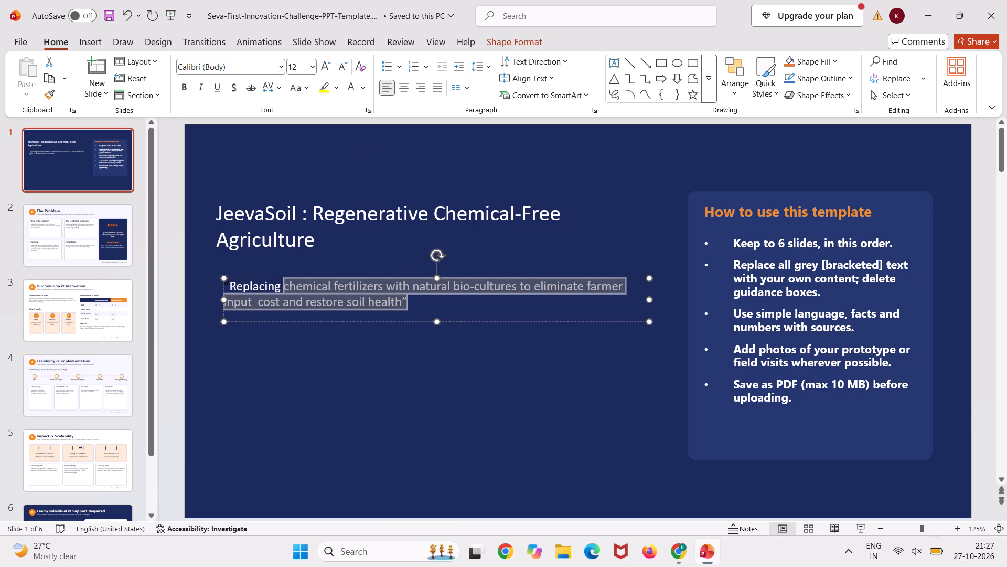
left_click(228, 281)
key("BackSpace")
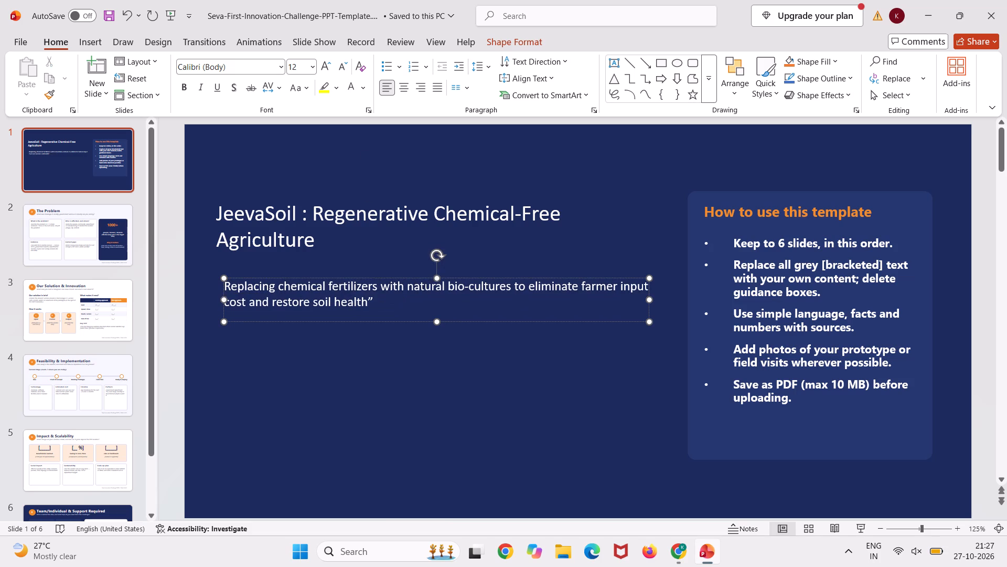
left_click(355, 82)
key("shift+quotedbl")
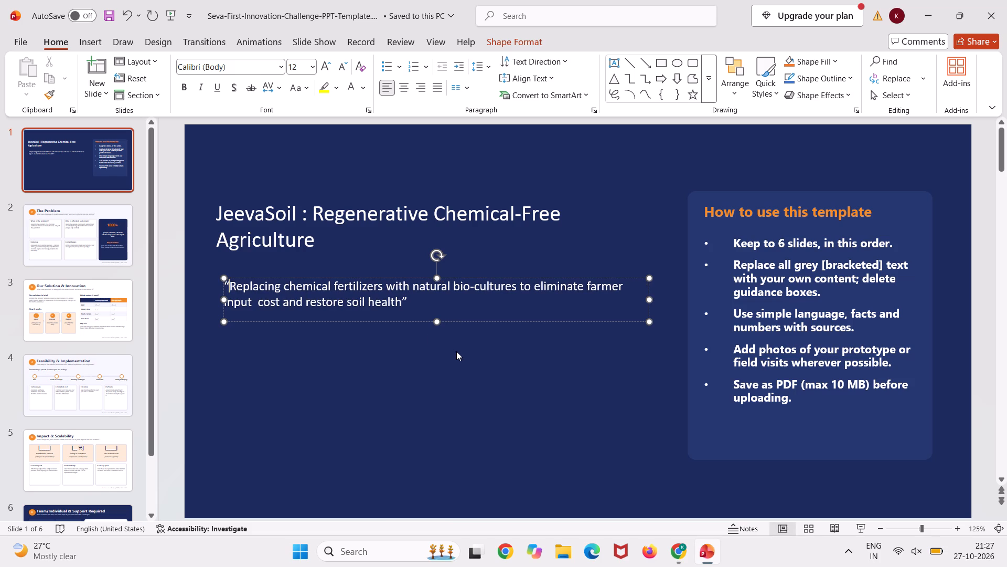
left_click(456, 351)
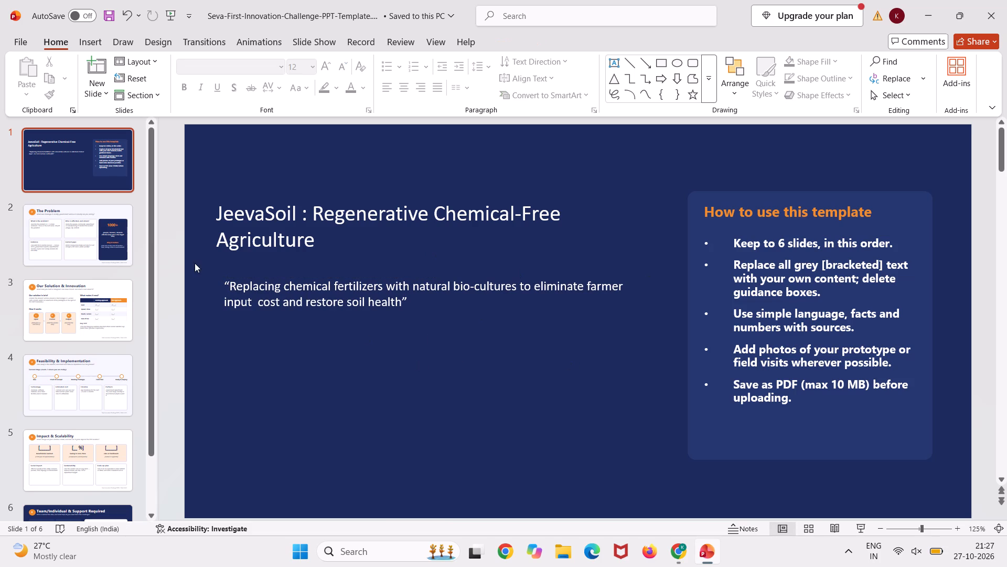
Go to slide 2, The Problem.
left_click(97, 220)
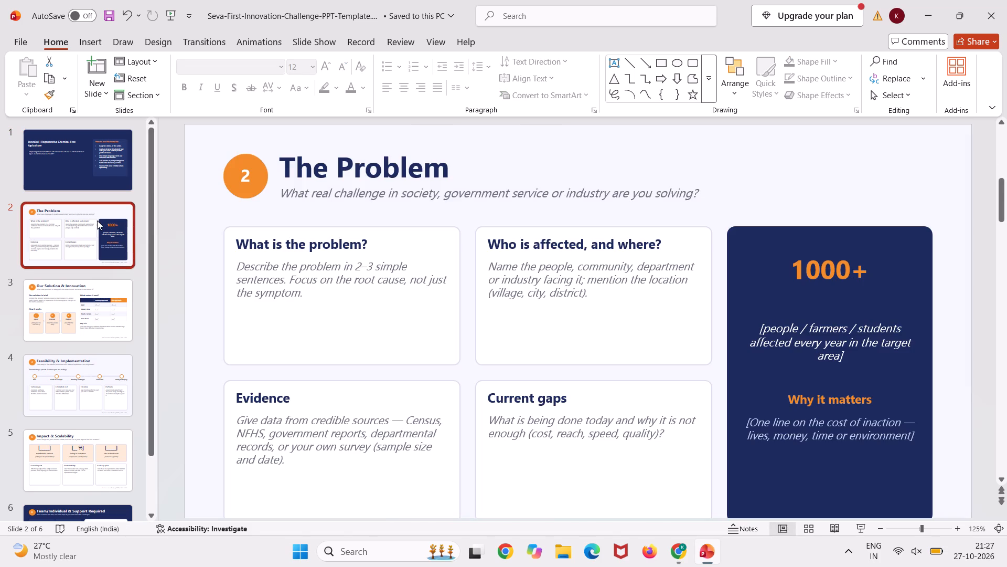
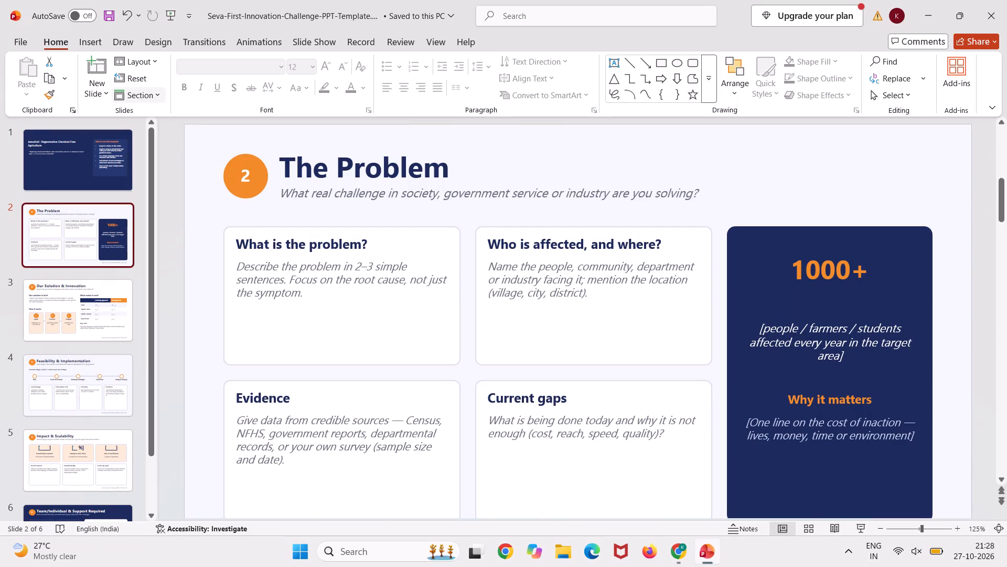
Select the entire placeholder text under the "What is the problem?" heading on The Problem slide.
left_click_drag(238, 267, 312, 304)
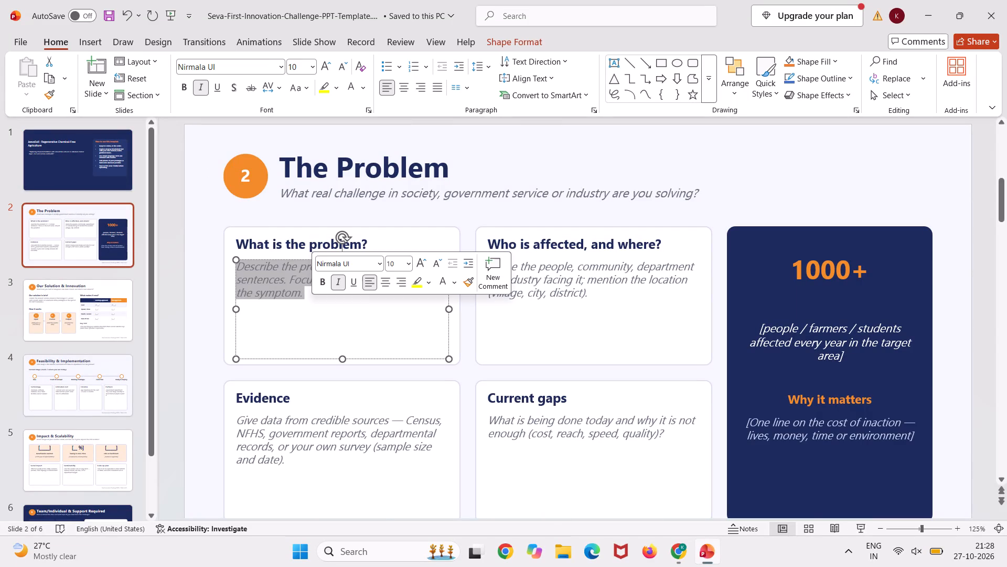
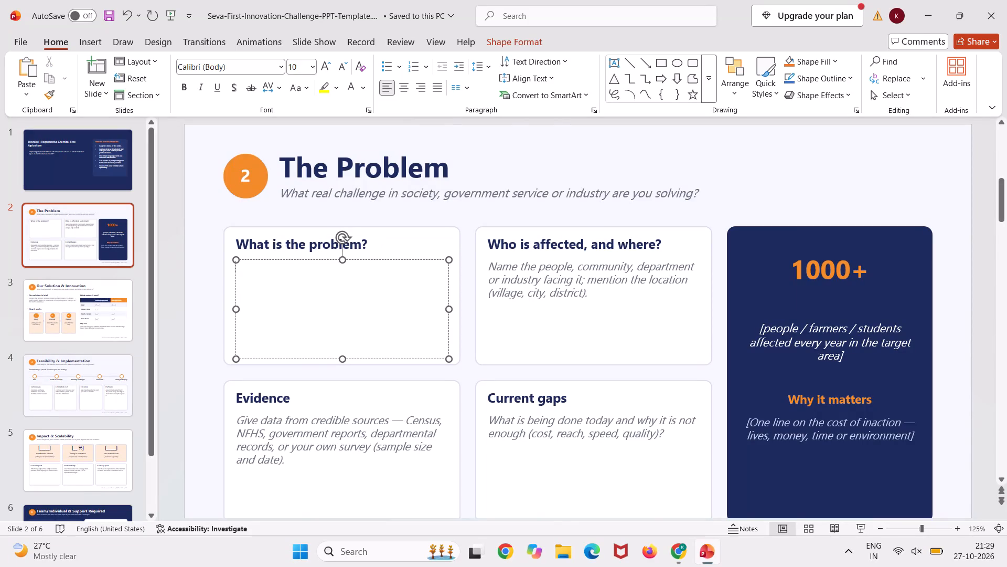
Paste the copied paragraph about the overuse of synthetic fertilizers, pesticides and weedicides into the empty "What is the problem?" text box.
left_click(261, 272)
double_click(261, 272)
left_click(404, 238)
left_click(317, 299)
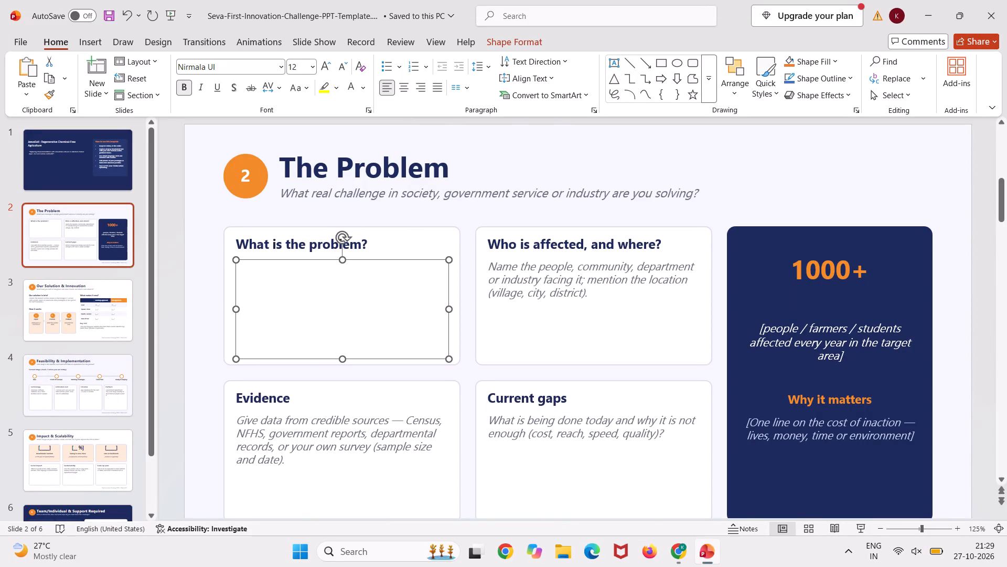
double_click(271, 287)
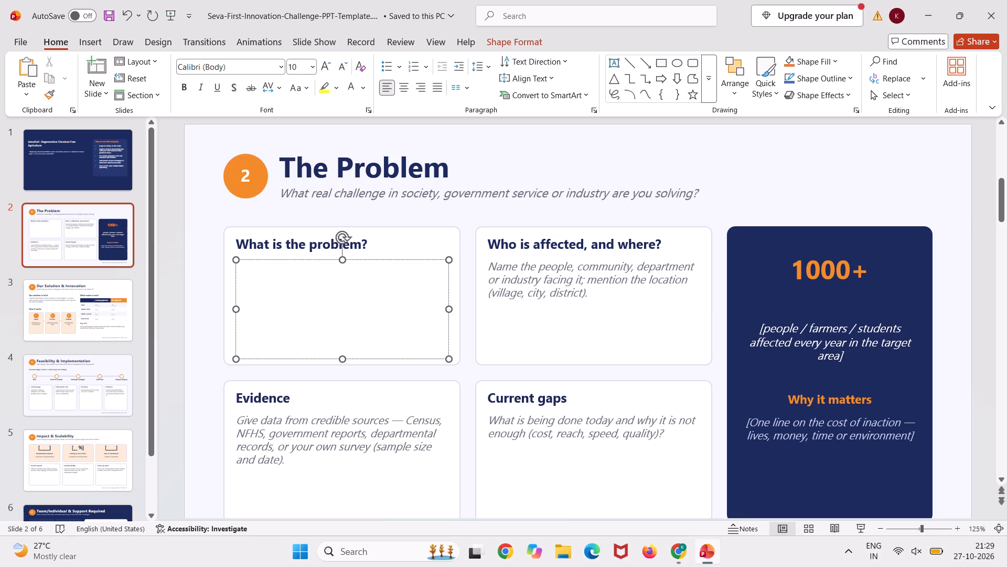
triple_click(271, 287)
right_click(271, 287)
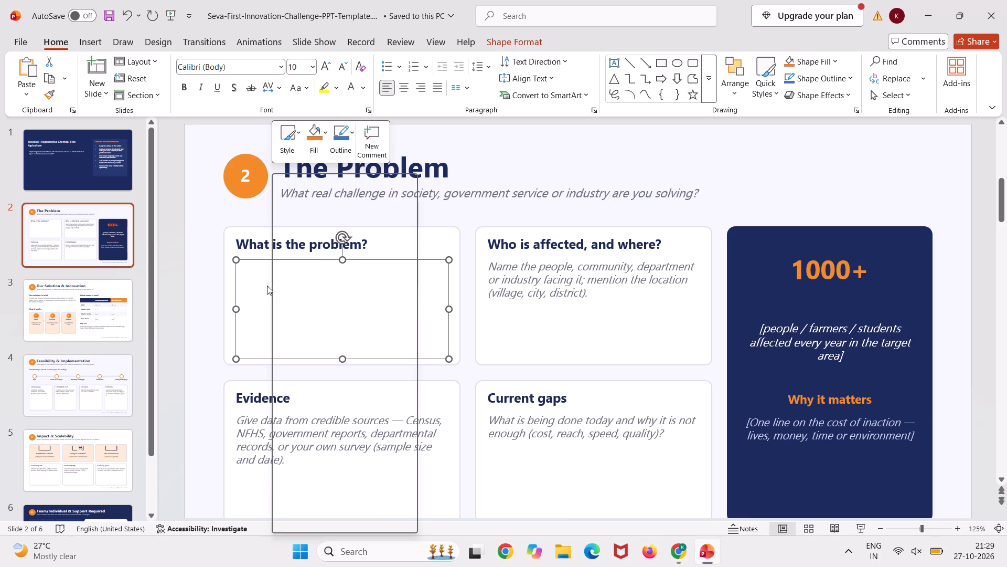
left_click(267, 286)
left_click(267, 286)
left_click(267, 285)
triple_click(267, 285)
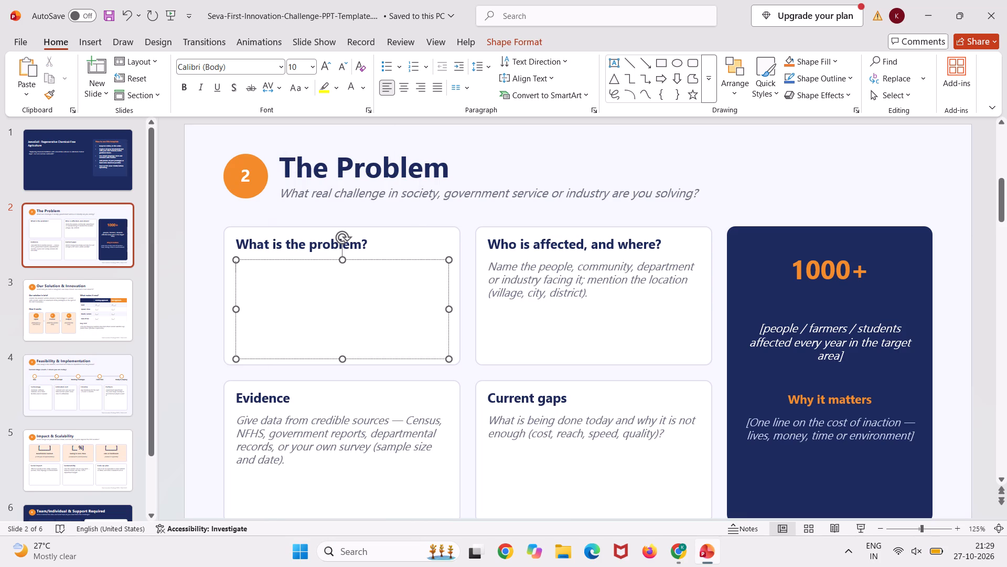
key("ctrl+v")
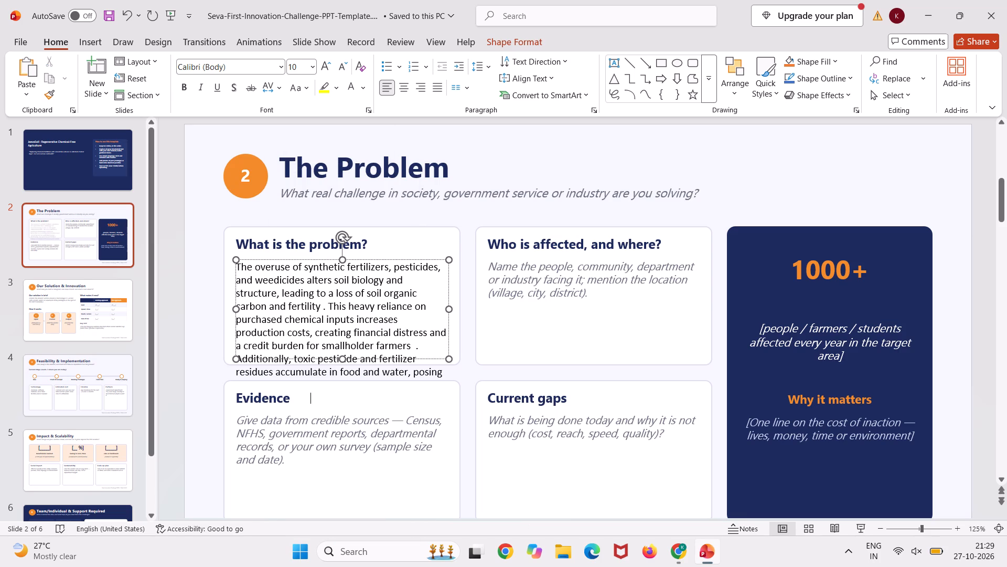
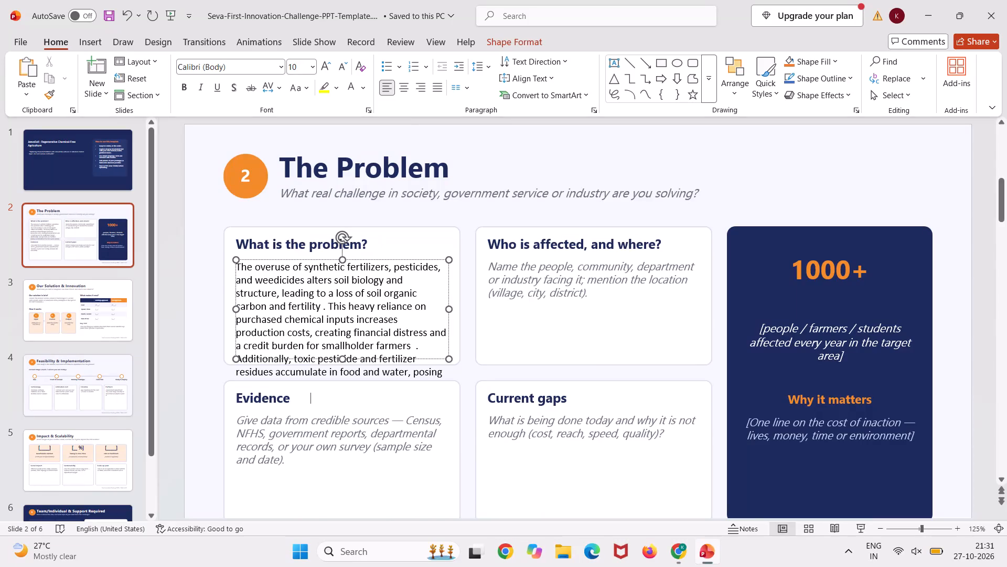
Delete the pasted paragraph about the overuse of synthetic fertilizers from the "What is the problem?" text box.
left_click(433, 285)
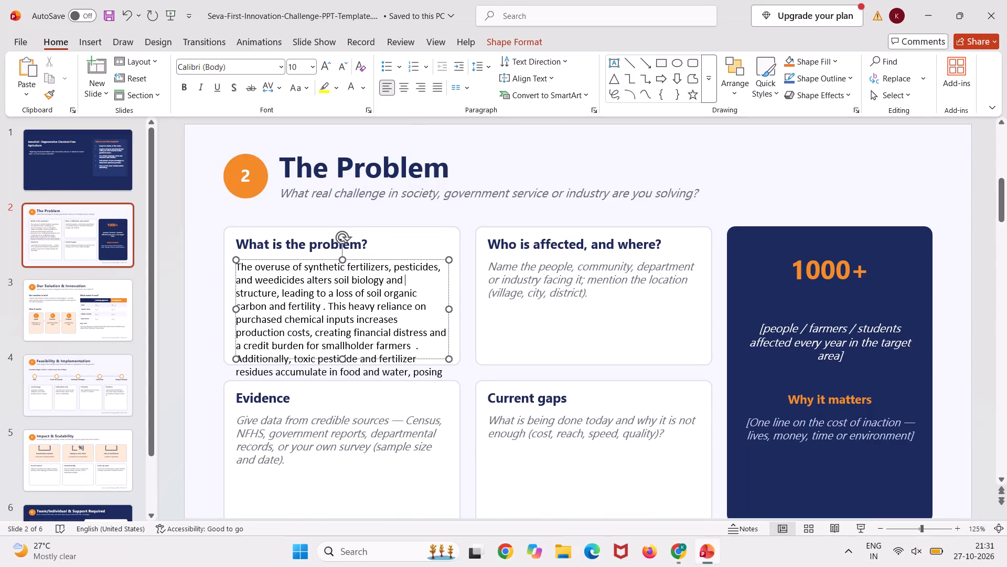
left_click(238, 267)
left_click_drag(199, 272, 232, 275)
left_click(238, 268)
left_click_drag(238, 268, 453, 390)
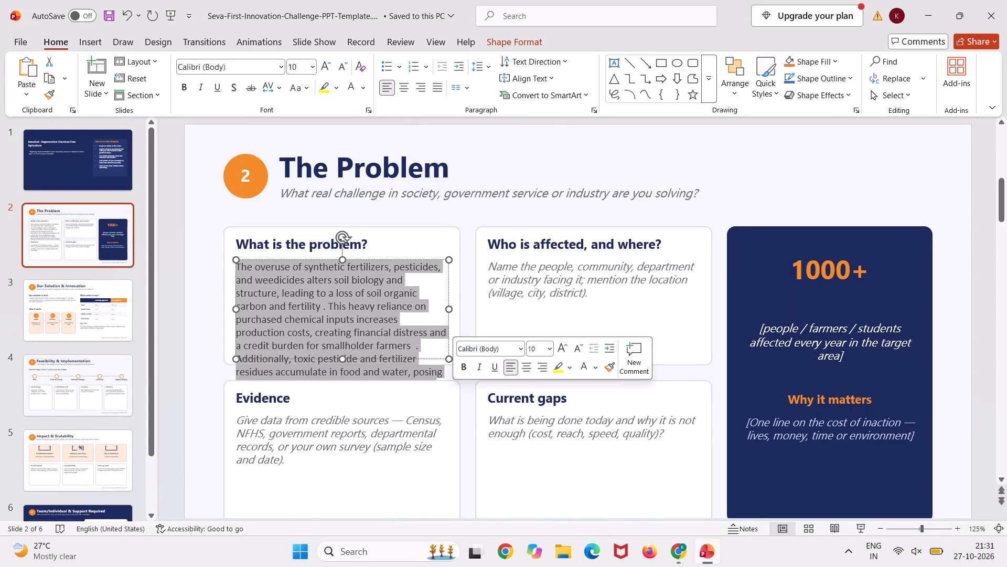
key("Delete")
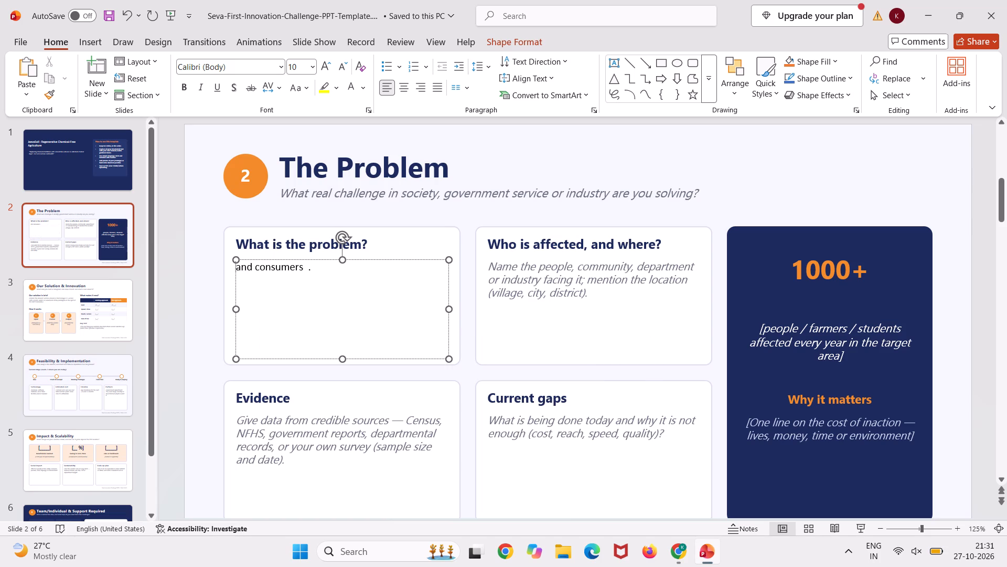
Move the "What is the problem?" body text box slightly up, closer to its heading.
left_click_drag(367, 280, 367, 274)
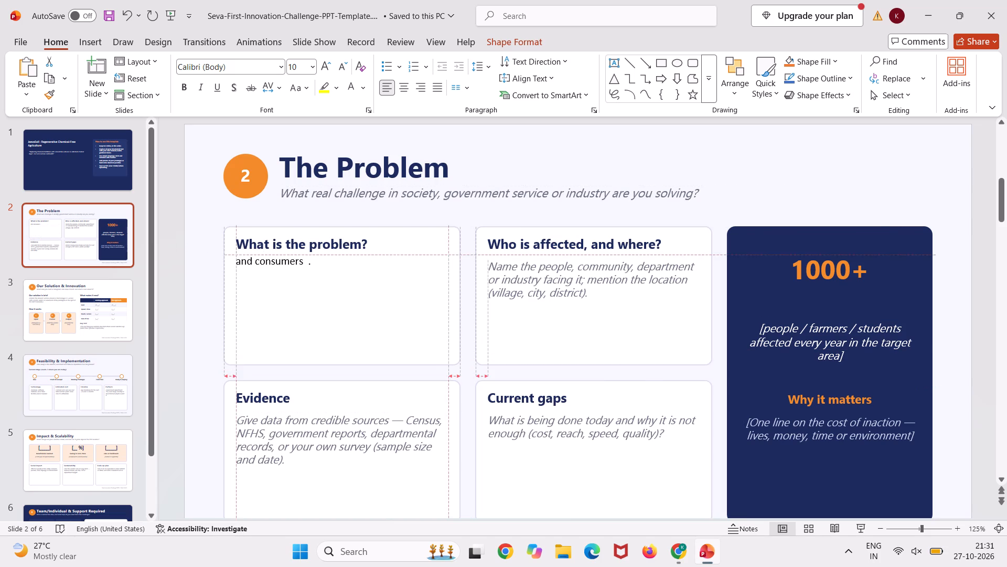
left_click_drag(367, 274, 365, 275)
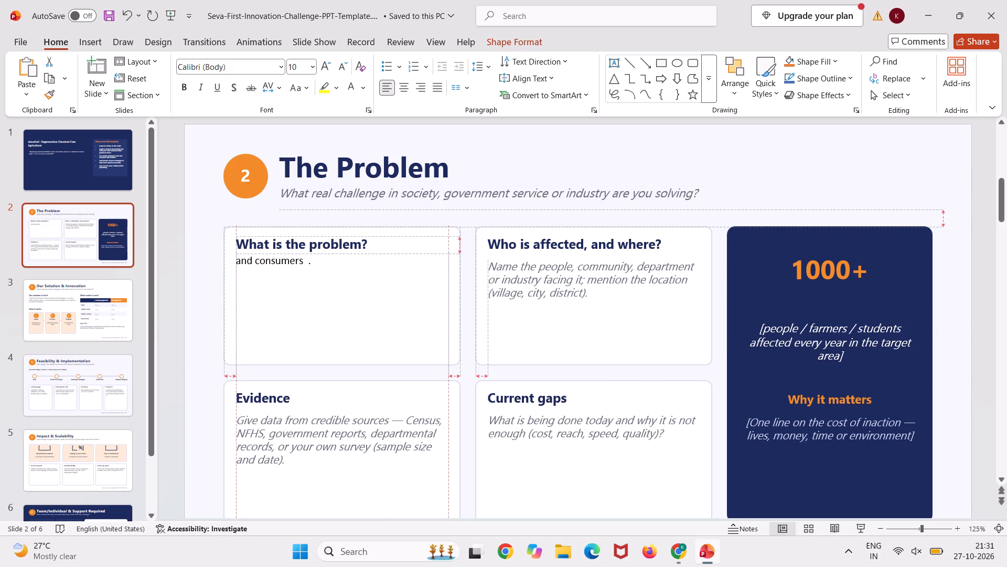
left_click_drag(365, 275, 366, 275)
left_click(366, 275)
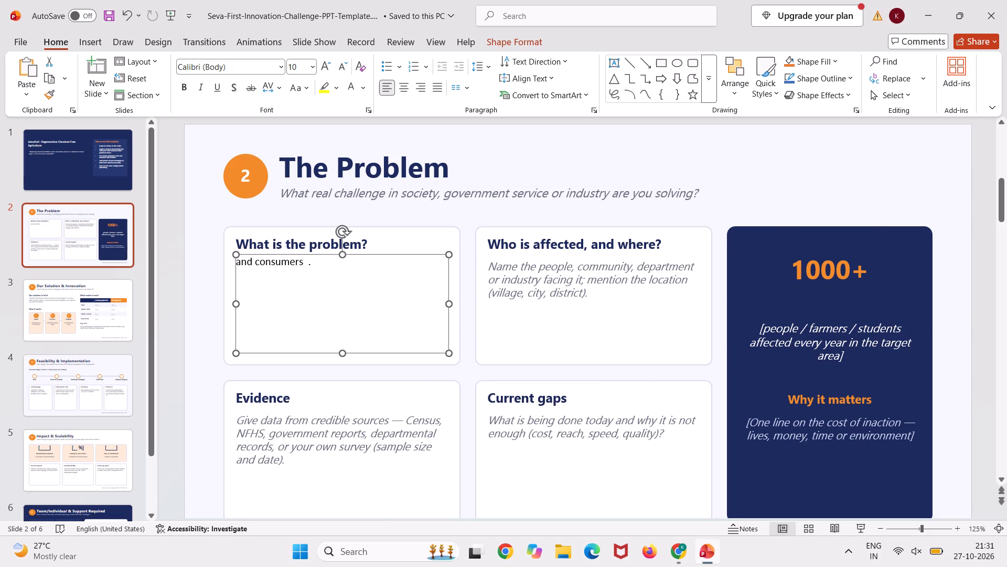
Replace the leftover words "and consumers ." with the copied paragraph about farmers depending on chemical fertilizers and pesticides.
double_click(320, 260)
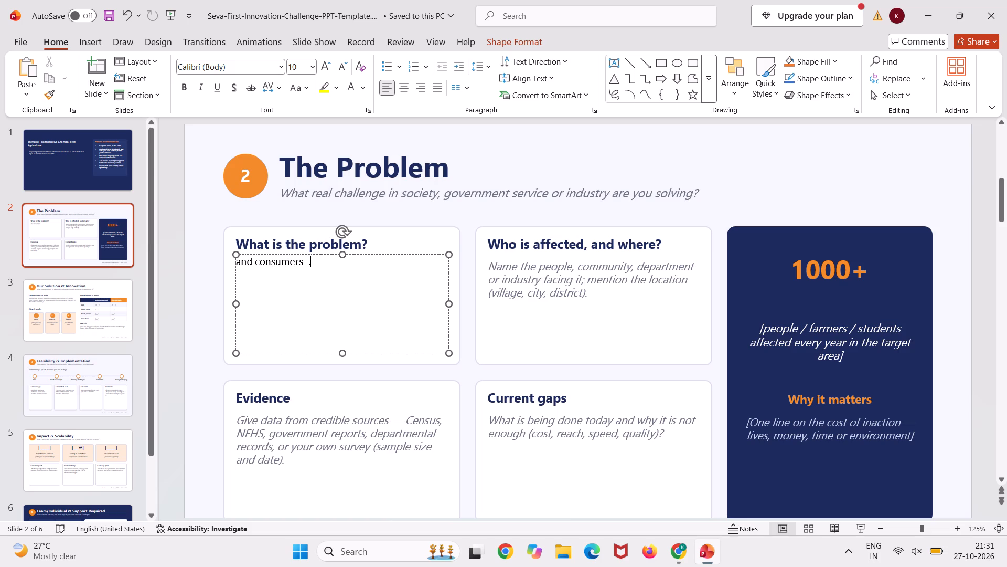
key("BackSpace")
key("BackSpace")
key("BackSpace")
key("BackSpace")
key("BackSpace")
key("BackSpace")
key("BackSpace")
key("BackSpace")
key("BackSpace")
key("BackSpace")
key("BackSpace")
key("BackSpace")
key("BackSpace")
key("BackSpace")
key("BackSpace")
key("BackSpace")
key("ctrl+v")
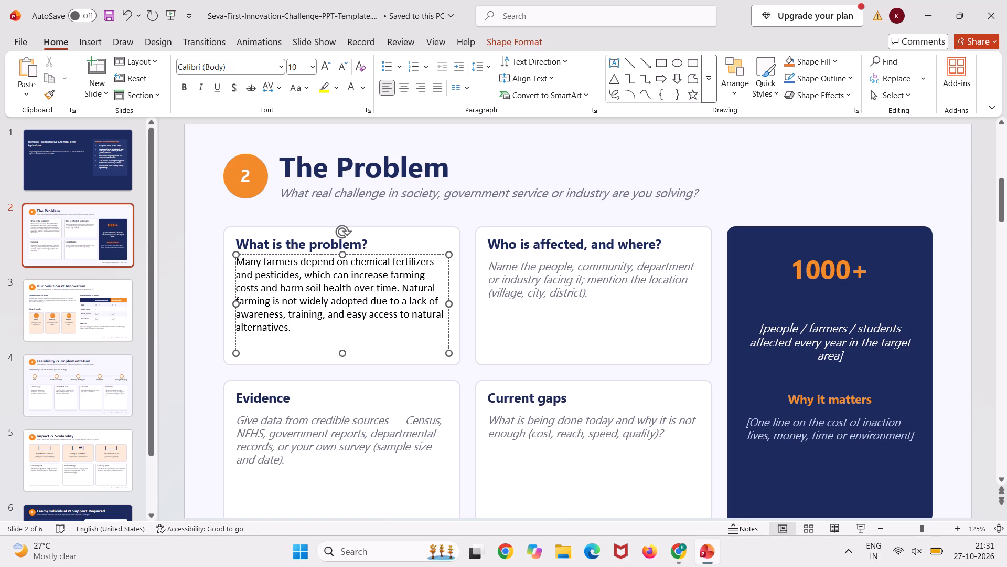
Format the "What is the problem?" paragraph as a round-bulleted list, starting a second bullet at "Natural farming is not widely adopted".
left_click(238, 264)
left_click(157, 45)
left_click(114, 40)
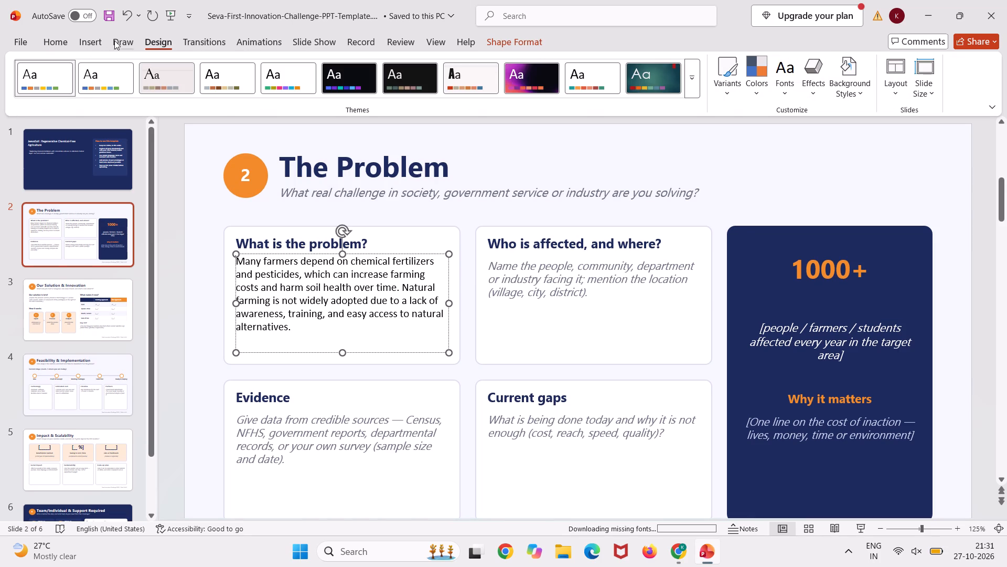
left_click(65, 42)
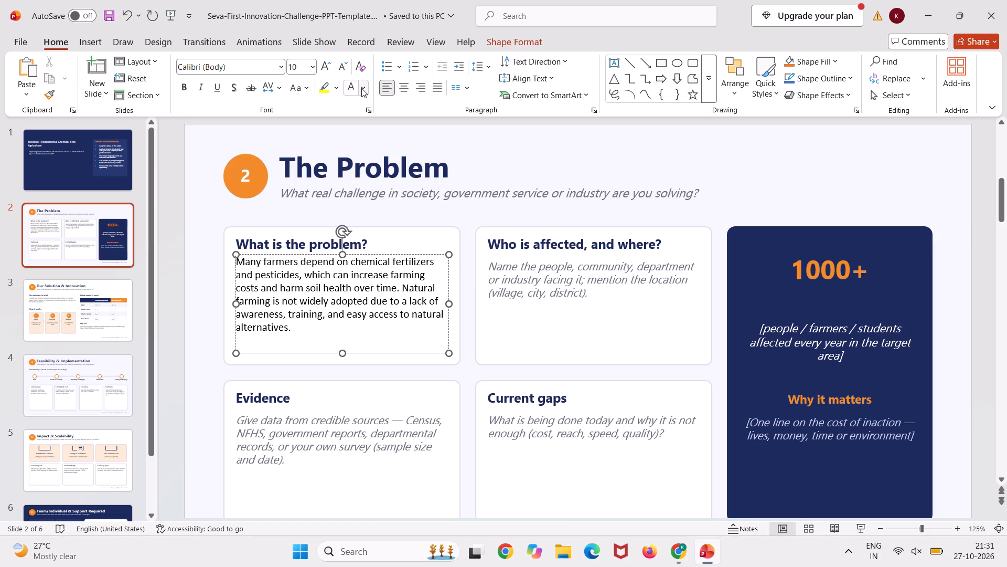
left_click(398, 70)
left_click(473, 94)
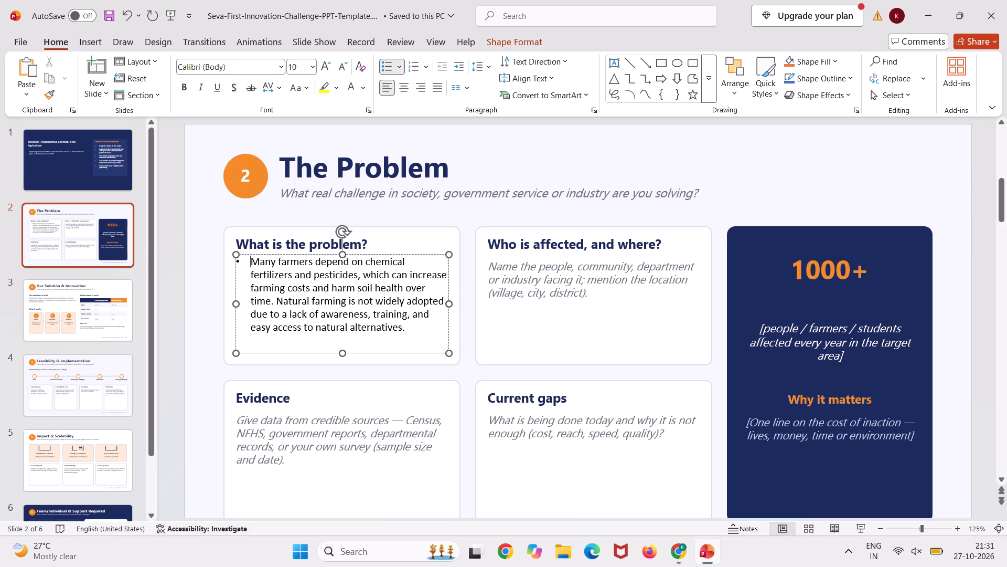
left_click(275, 304)
key("Return")
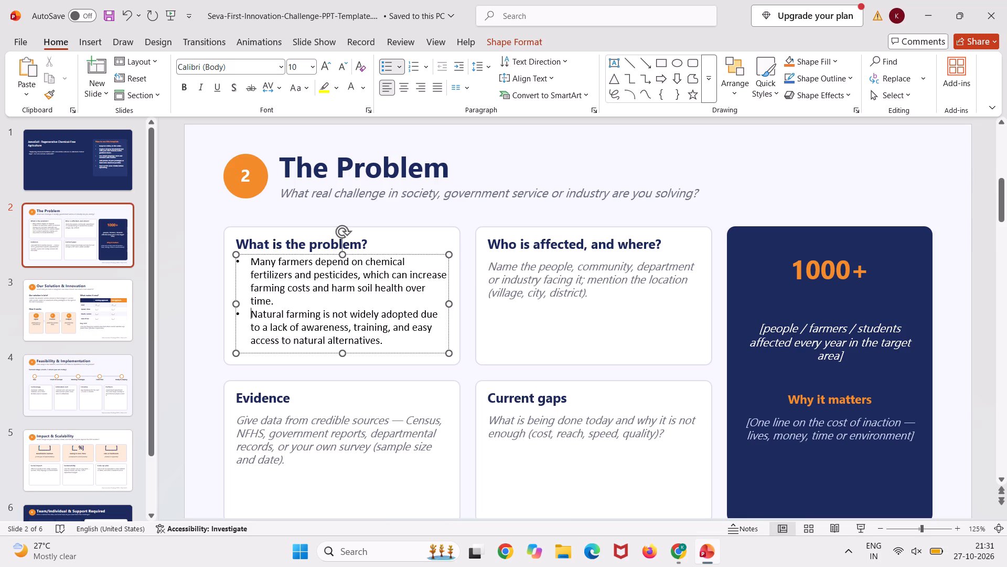
Open the placeholder text under "Who is affected, and where?" for editing.
left_click(499, 334)
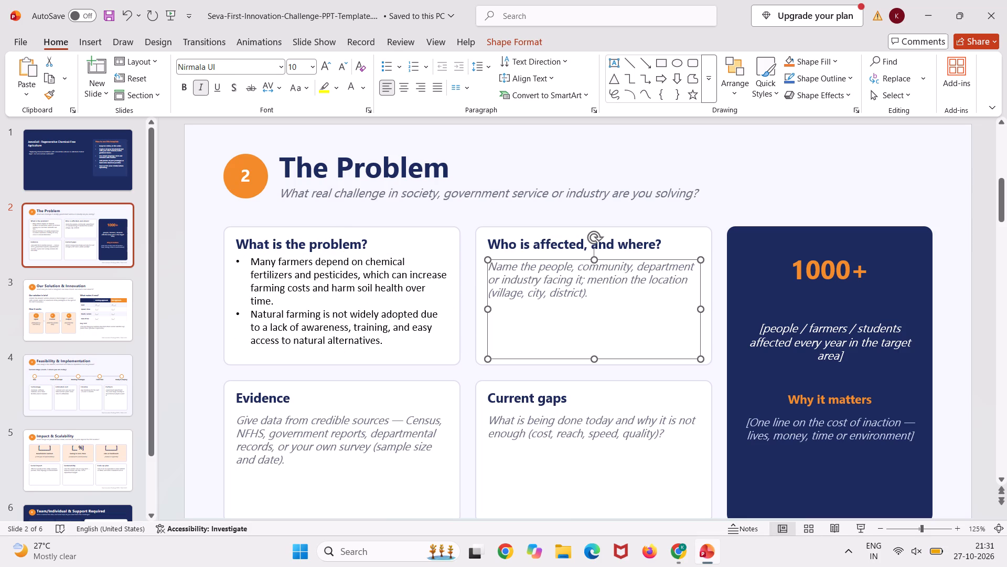
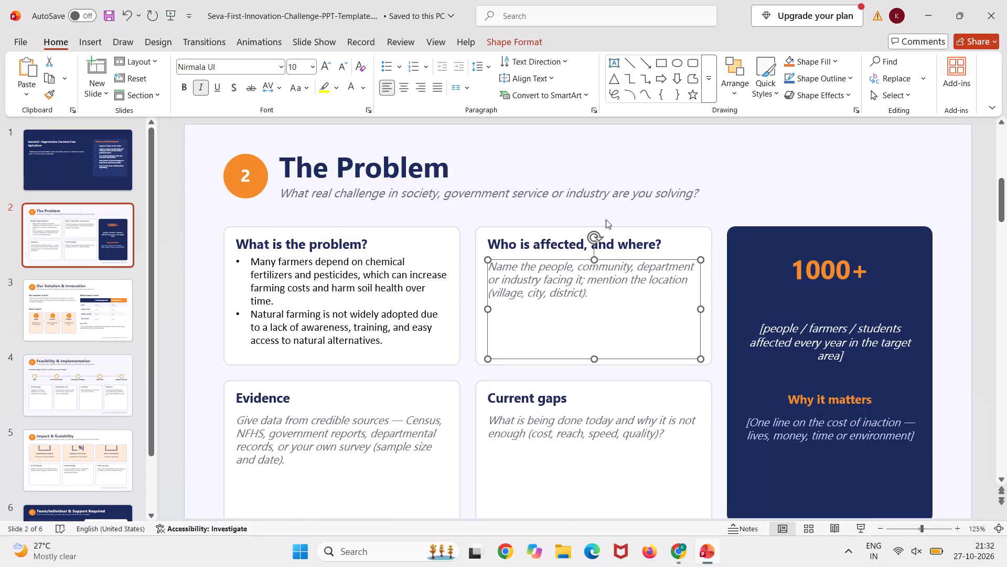
Move the "Who is affected, and where?" body text box slightly up, closer to its heading.
left_click_drag(577, 274, 490, 272)
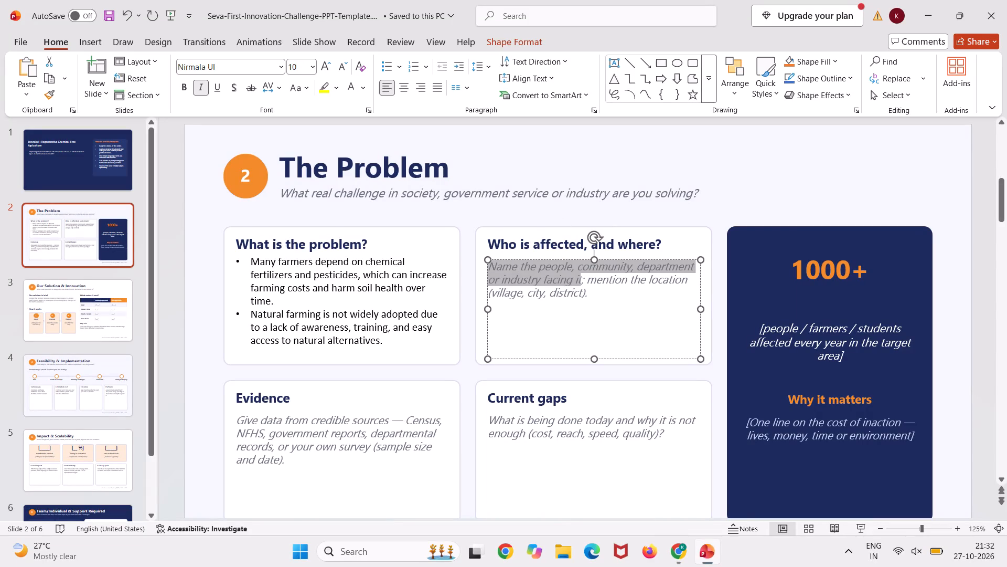
left_click_drag(490, 272, 619, 311)
left_click_drag(619, 311, 624, 305)
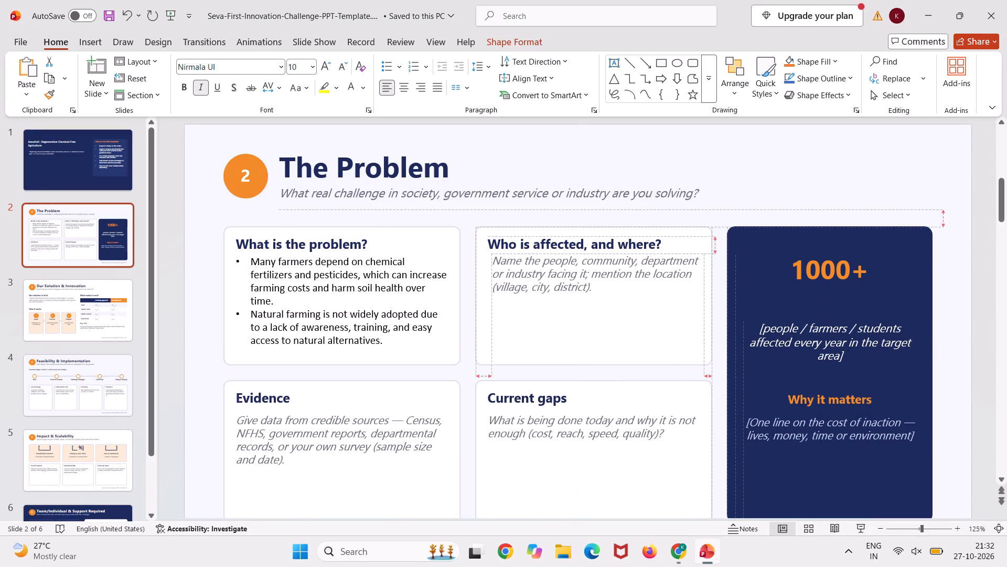
left_click_drag(624, 305, 619, 306)
left_click(619, 306)
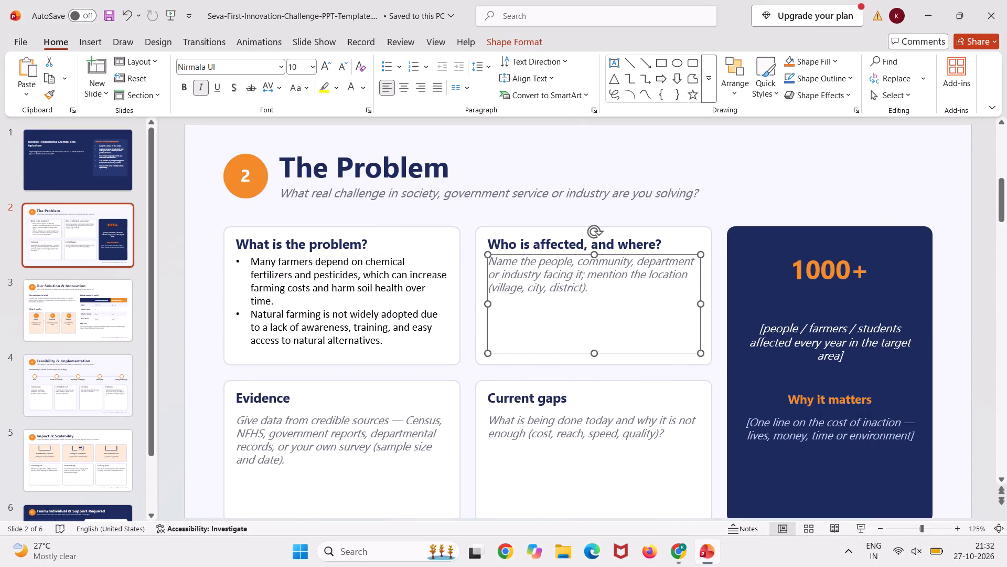
Delete the italic placeholder text in the body box under "Who is affected, and where?" on The Problem slide.
left_click(601, 293)
key("BackSpace")
key("BackSpace")
key("BackSpace")
key("BackSpace")
key("BackSpace")
key("BackSpace")
key("BackSpace")
key("BackSpace")
key("BackSpace")
key("BackSpace")
key("BackSpace")
key("BackSpace")
key("BackSpace")
key("BackSpace")
key("BackSpace")
key("BackSpace")
key("BackSpace")
key("BackSpace")
key("BackSpace")
key("BackSpace")
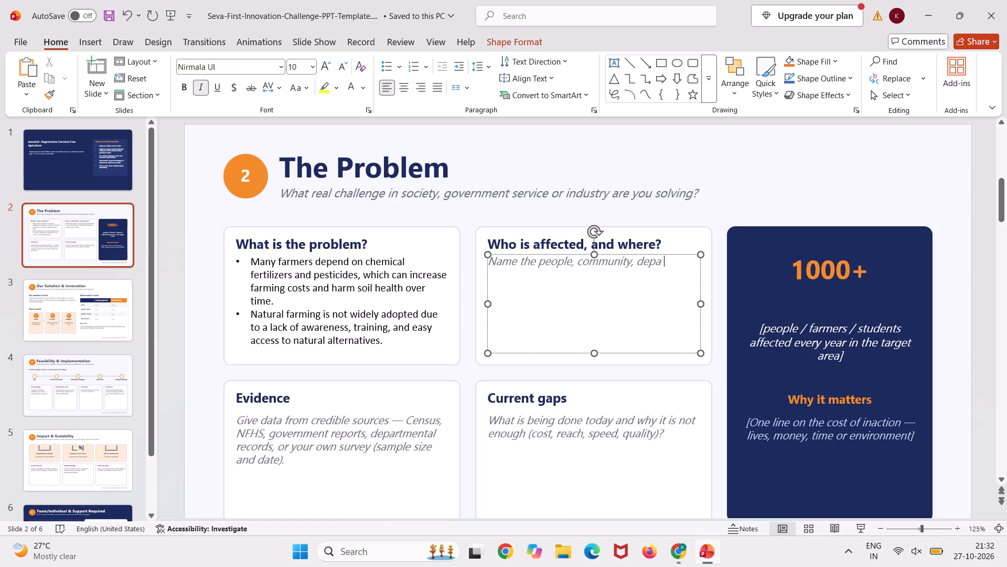
key("BackSpace")
key("BackSpace")
key("BackSpace")
key("BackSpace")
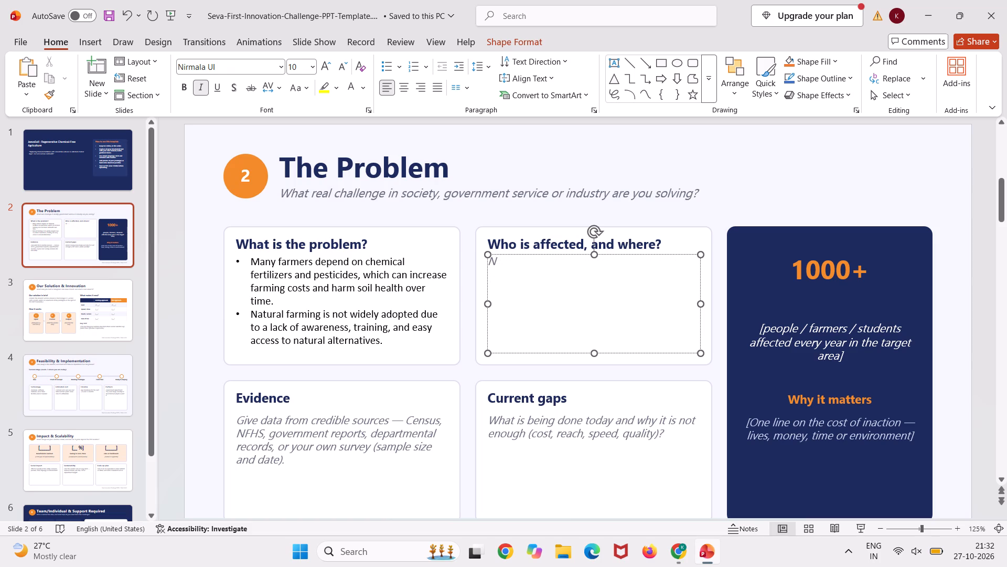
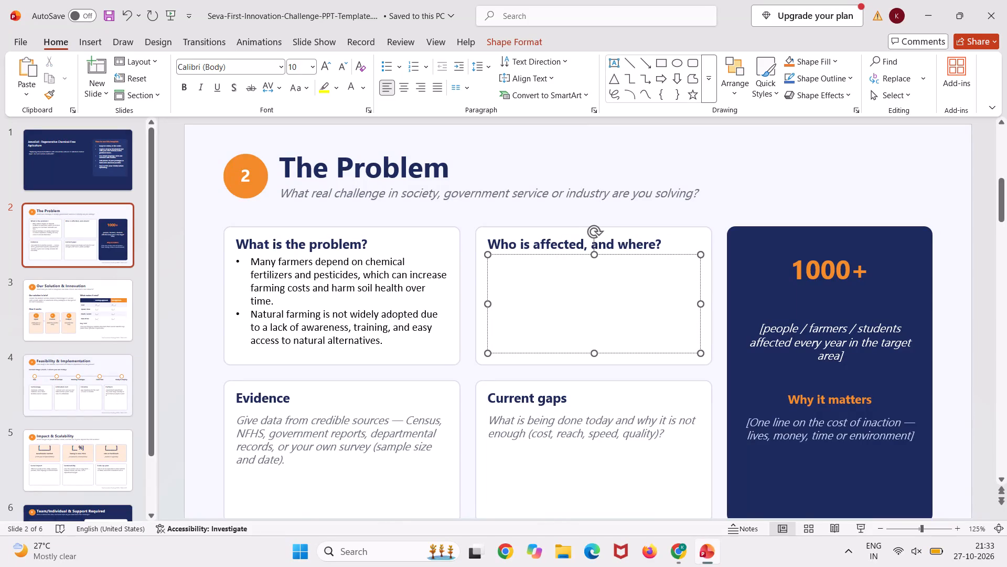
Paste the copied paragraph about small and rural farmers under "Who is affected, and where?" and format it with a round bullet.
left_click(511, 268)
key("ctrl+v")
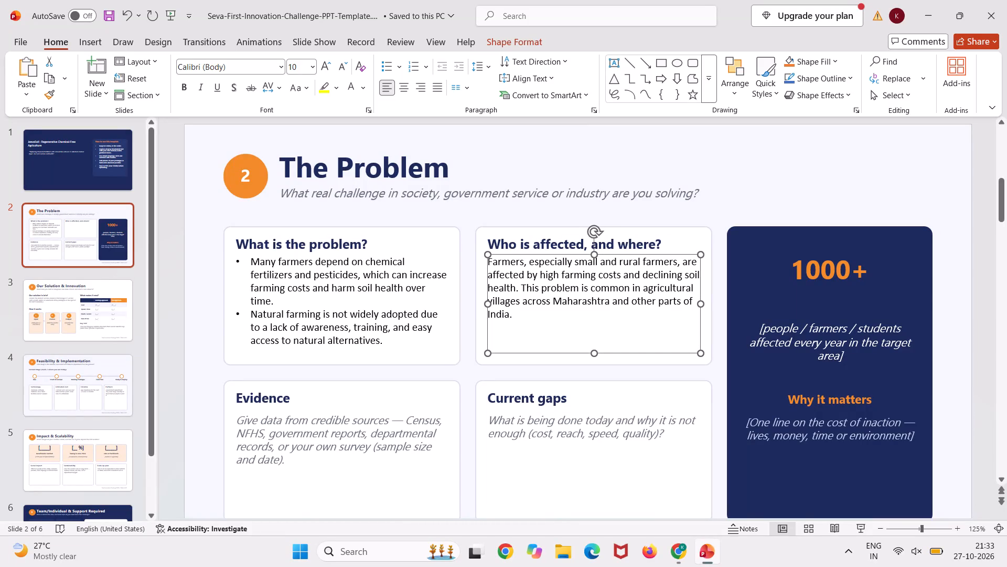
left_click(384, 69)
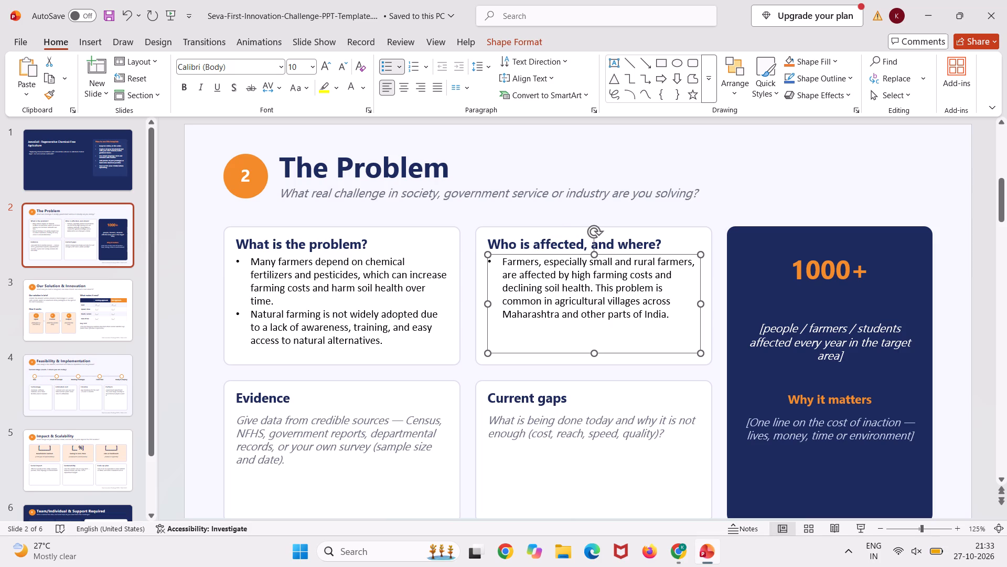
Split the "Who is affected, and where?" text into two bullets, starting the second one at "This problem is common".
left_click(594, 288)
key("Return")
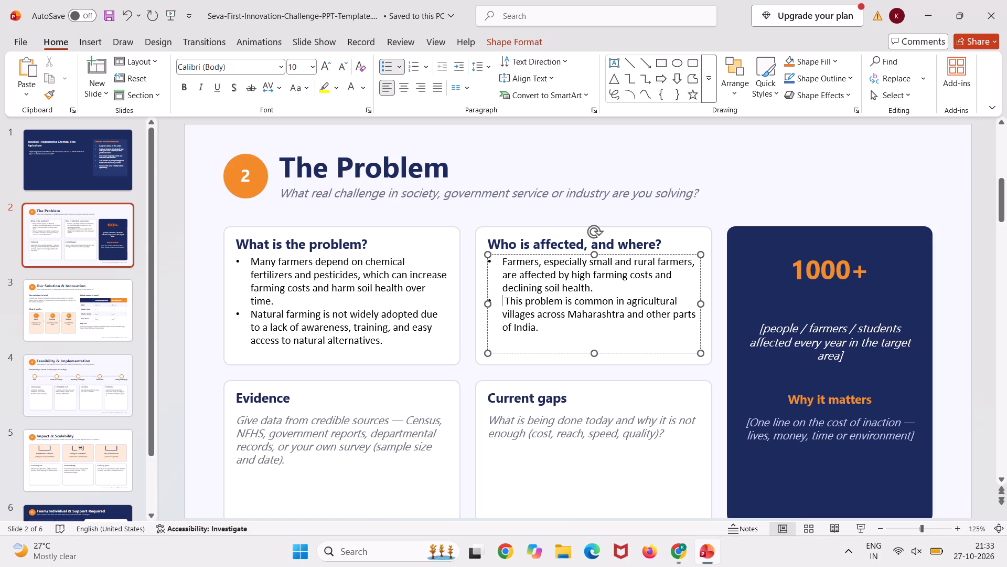
Open the placeholder text under the Evidence heading for editing.
left_click(349, 426)
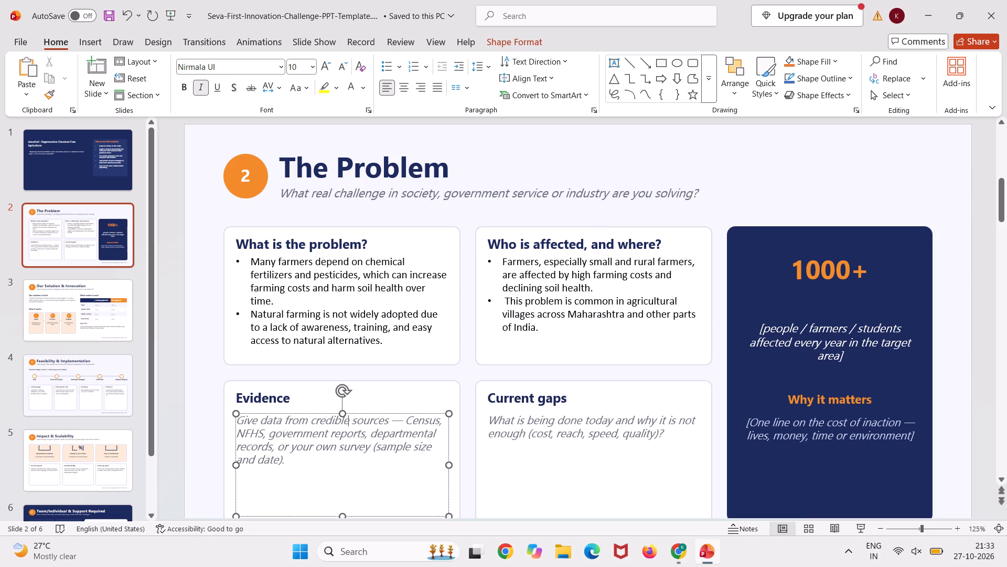
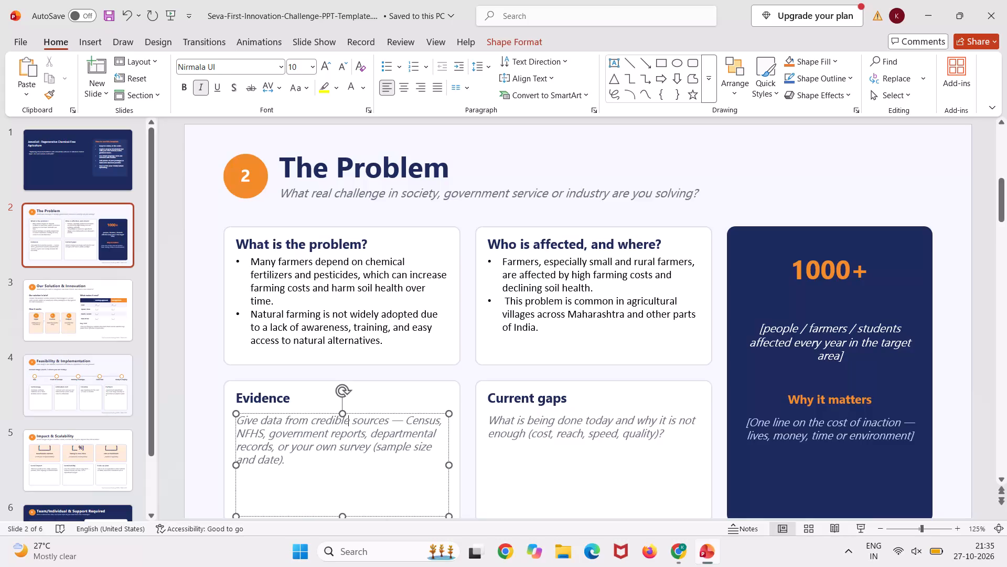
Select the entire placeholder paragraph under the Evidence heading on The Problem slide for removal.
left_click(309, 461)
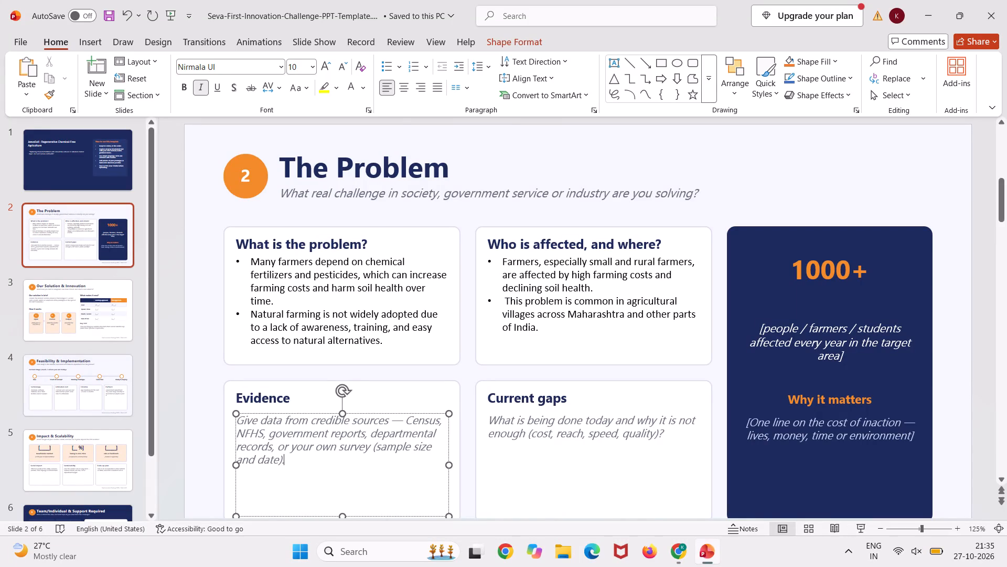
key("Delete")
key("Delete")
left_click(293, 444)
left_click_drag(238, 421, 288, 458)
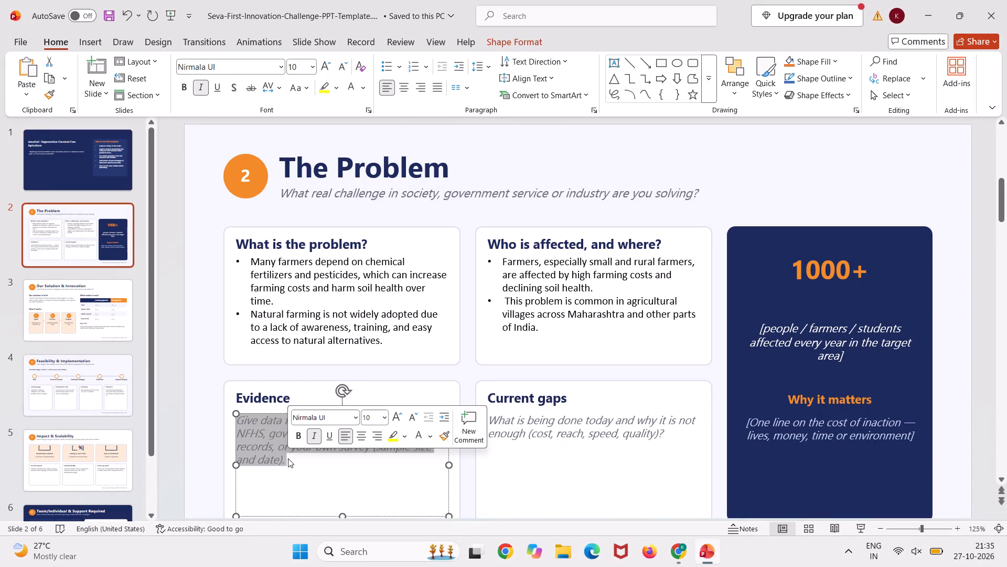
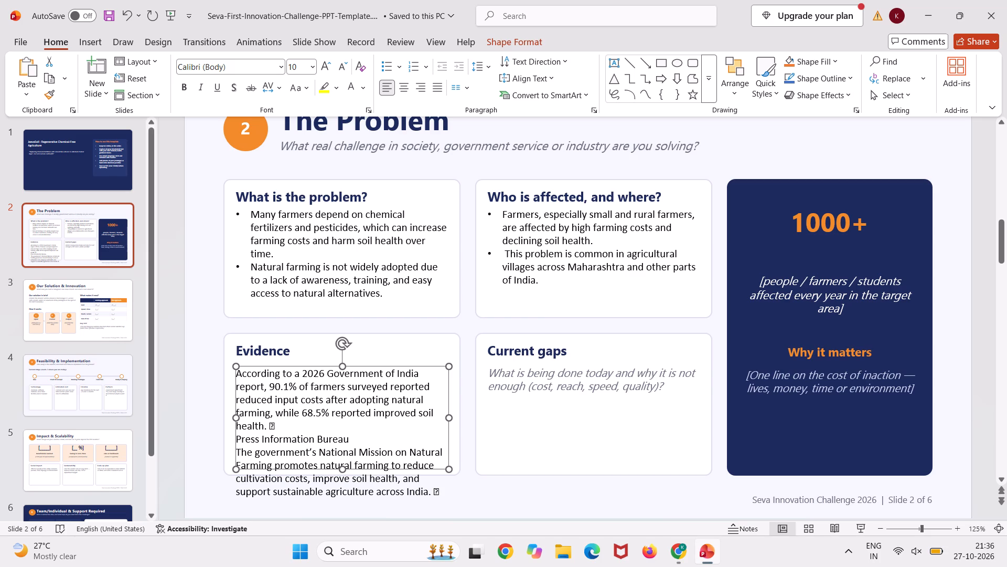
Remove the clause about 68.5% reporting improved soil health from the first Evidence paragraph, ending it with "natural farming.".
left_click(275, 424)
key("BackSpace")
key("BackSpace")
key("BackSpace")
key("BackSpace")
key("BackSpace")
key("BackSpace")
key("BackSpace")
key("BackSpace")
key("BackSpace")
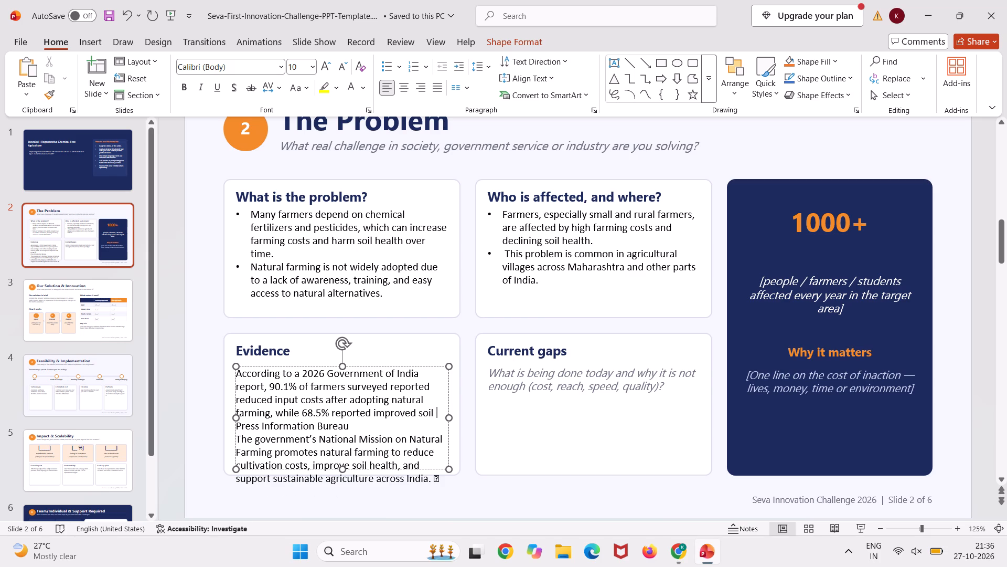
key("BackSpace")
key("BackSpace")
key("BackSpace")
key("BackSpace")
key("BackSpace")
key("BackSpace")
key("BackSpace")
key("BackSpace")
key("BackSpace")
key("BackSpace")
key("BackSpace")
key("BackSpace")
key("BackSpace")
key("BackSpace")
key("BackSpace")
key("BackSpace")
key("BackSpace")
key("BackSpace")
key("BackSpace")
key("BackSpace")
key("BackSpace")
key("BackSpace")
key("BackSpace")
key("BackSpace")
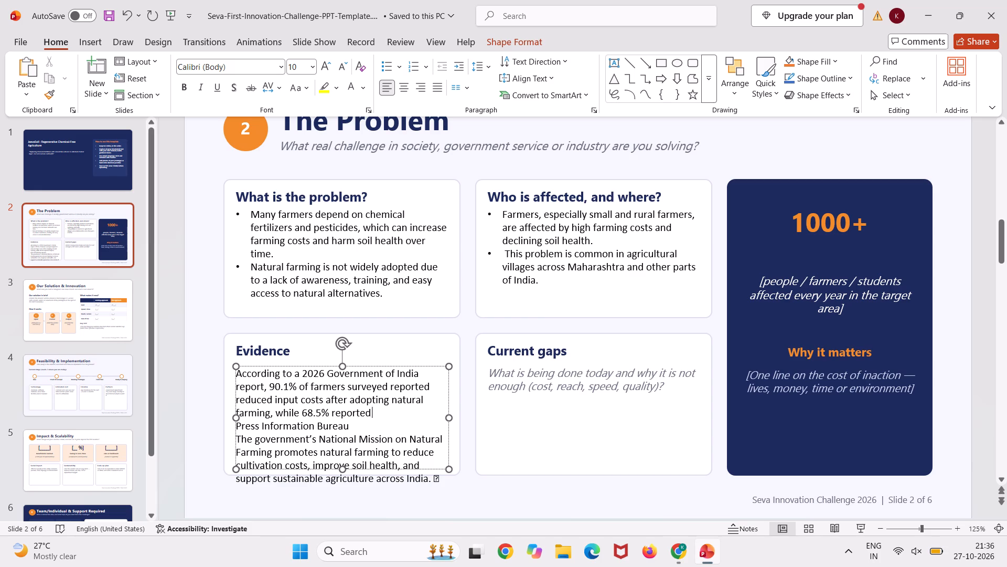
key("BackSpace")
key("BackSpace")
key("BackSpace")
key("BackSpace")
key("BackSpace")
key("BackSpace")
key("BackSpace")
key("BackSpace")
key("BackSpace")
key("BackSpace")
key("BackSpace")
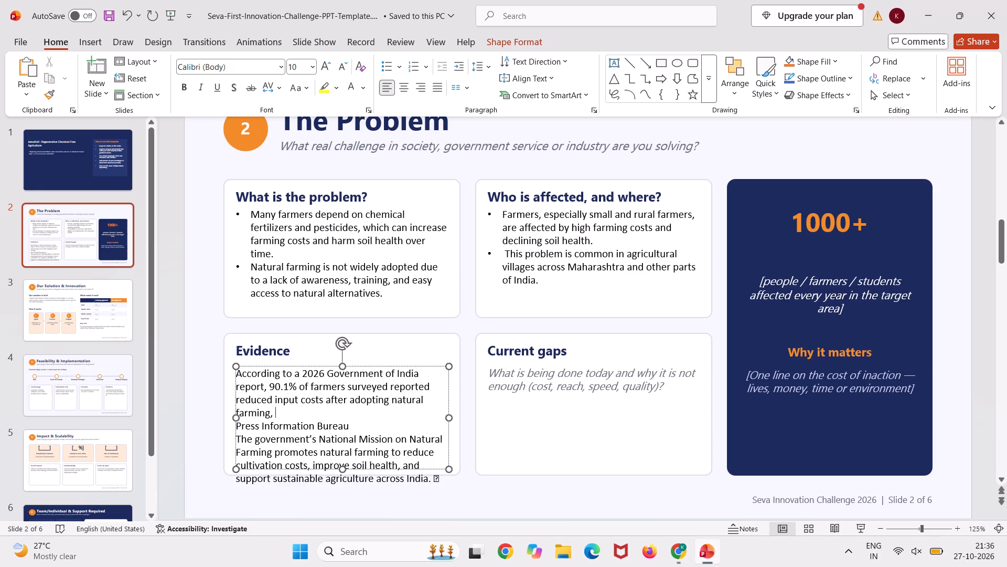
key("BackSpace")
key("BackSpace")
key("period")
Delete all the text in the Evidence text box on The Problem slide.
left_click_drag(238, 374, 398, 477)
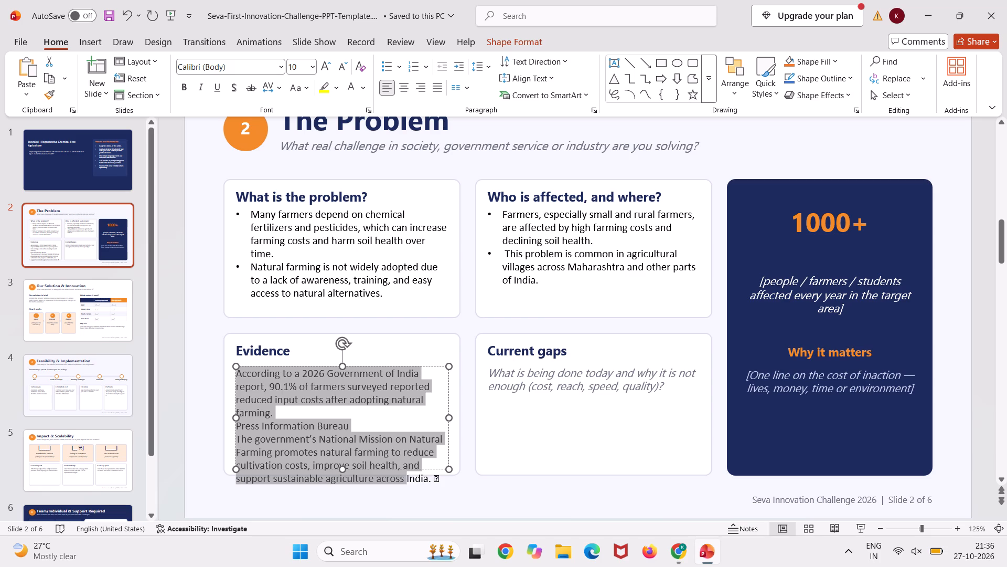
left_click_drag(398, 477, 462, 482)
key("Delete")
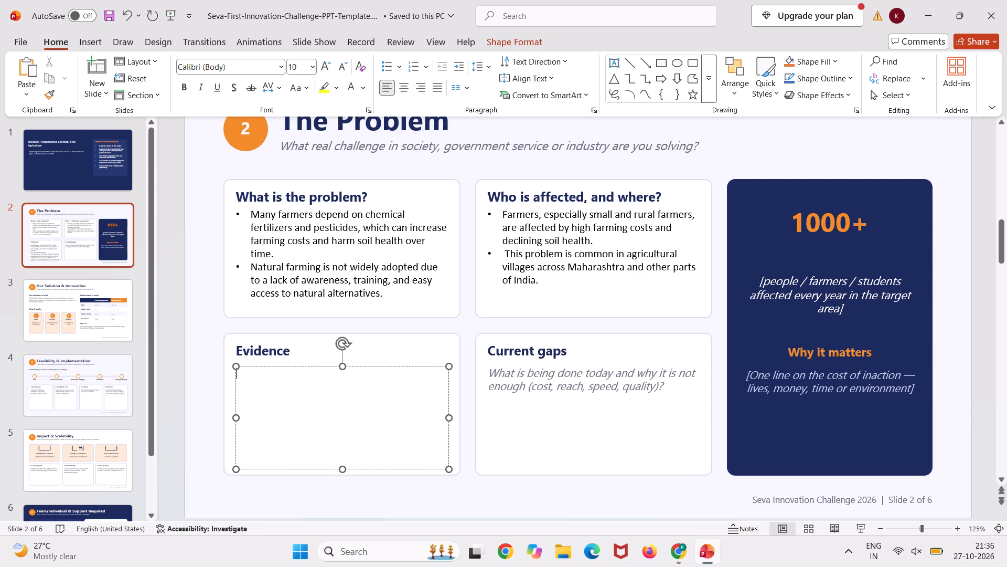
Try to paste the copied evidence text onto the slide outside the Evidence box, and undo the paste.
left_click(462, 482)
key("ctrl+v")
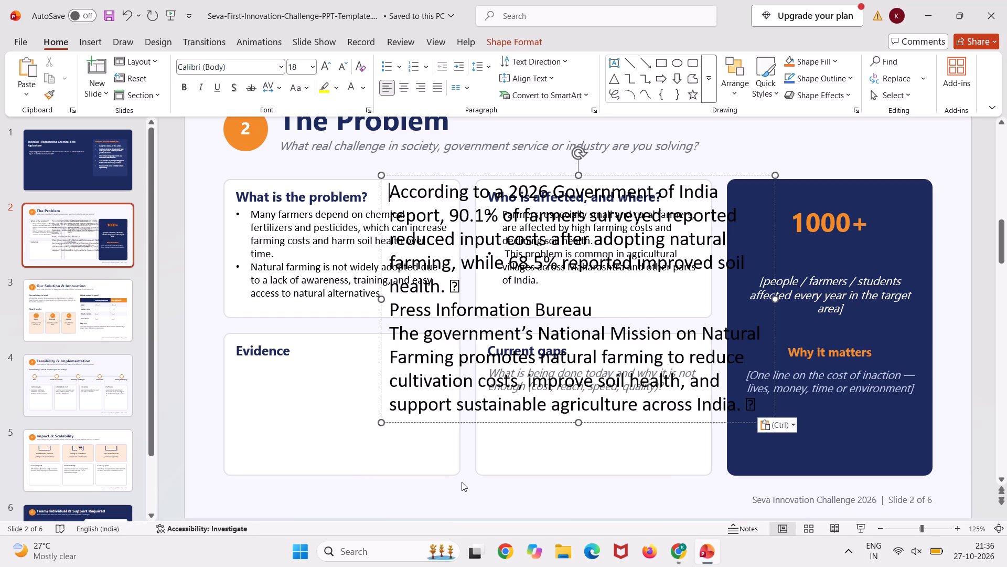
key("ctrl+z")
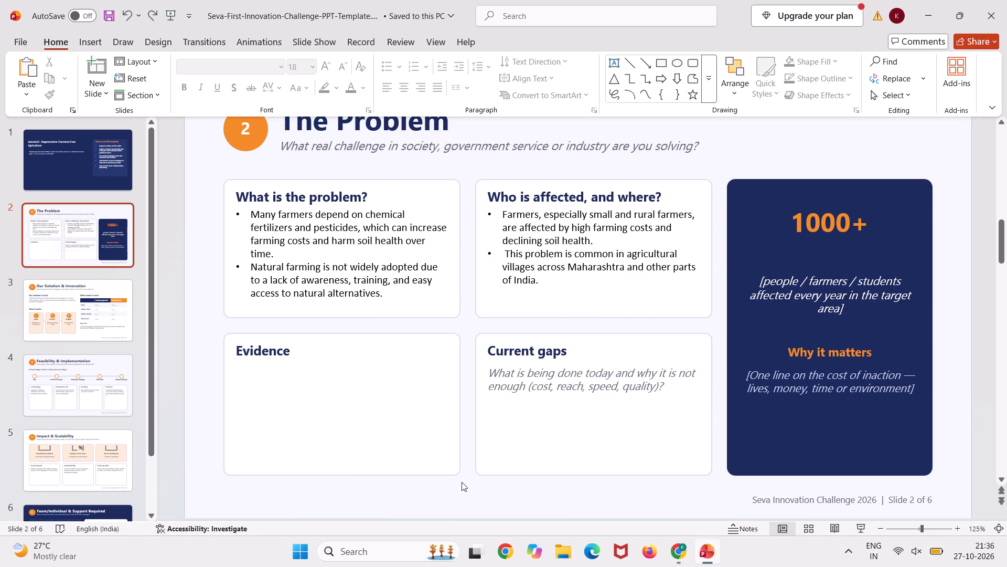
Paste the copied Government of India report and National Mission on Natural Farming text into the empty Evidence text box.
left_click(327, 430)
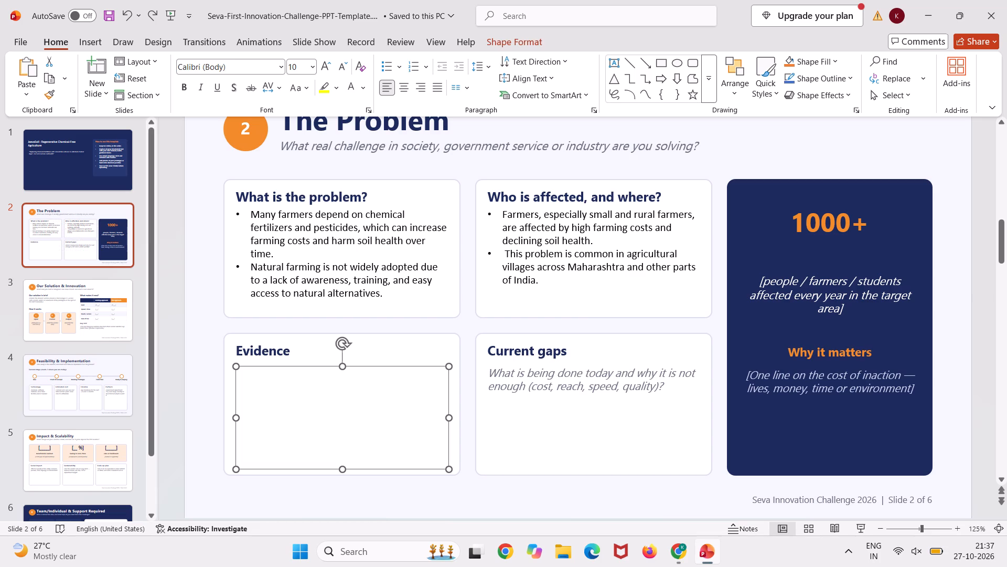
double_click(291, 393)
key("v")
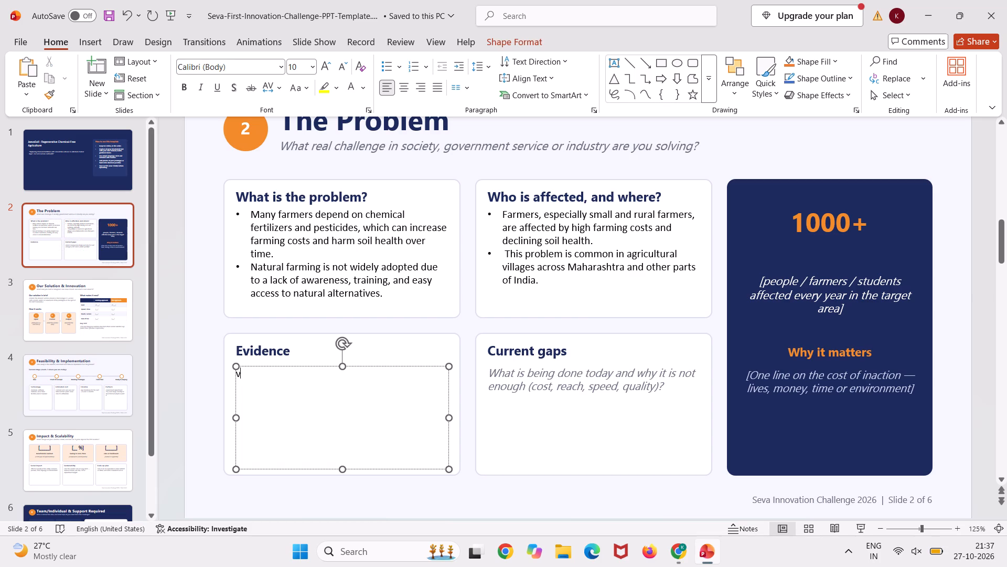
key("BackSpace")
key("v")
key("BackSpace")
key("ctrl+v")
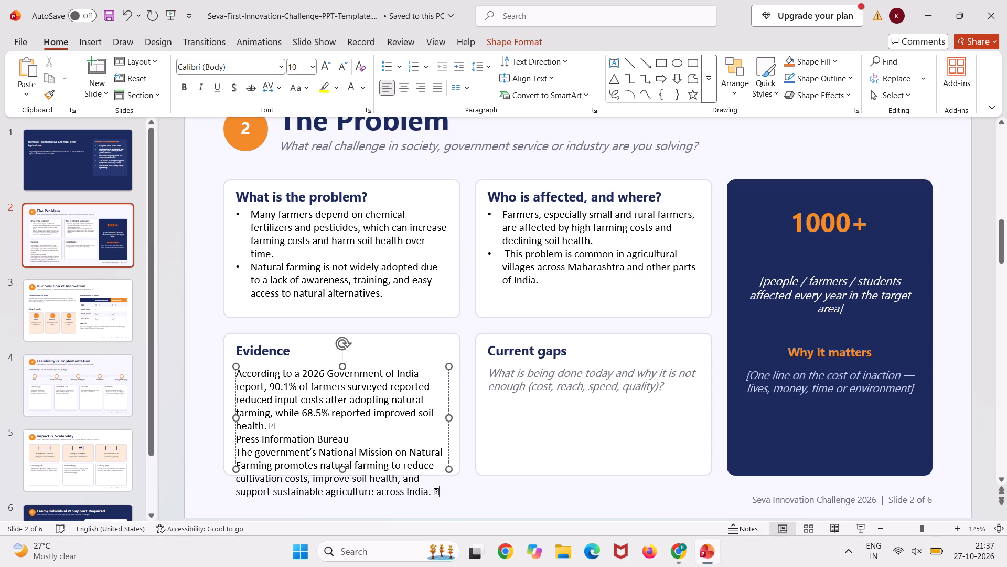
Delete the "Press Information Bureau" line and the stray symbol after "improved soil health." in the Evidence text.
left_click(369, 442)
key("BackSpace")
key("BackSpace")
key("BackSpace")
key("BackSpace")
key("BackSpace")
key("BackSpace")
key("BackSpace")
key("BackSpace")
key("BackSpace")
key("BackSpace")
key("BackSpace")
key("BackSpace")
key("BackSpace")
key("BackSpace")
key("BackSpace")
key("BackSpace")
key("BackSpace")
key("BackSpace")
key("BackSpace")
key("BackSpace")
key("BackSpace")
key("BackSpace")
key("BackSpace")
key("BackSpace")
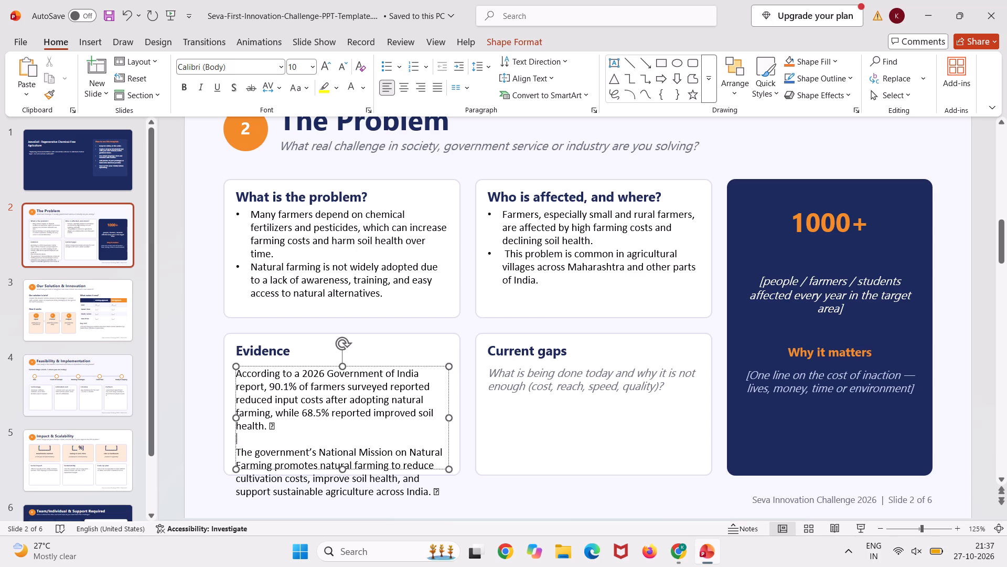
key("BackSpace")
key("BackSpace")
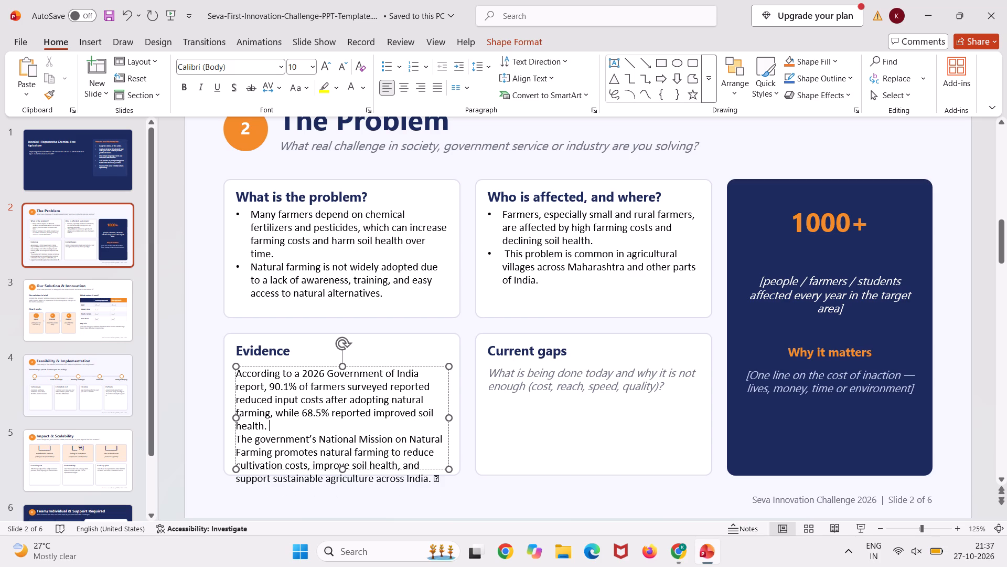
Delete the whole sentence about the government's National Mission on Natural Farming from the Evidence text, keeping only the 2026 report sentence.
left_click(432, 458)
key("BackSpace")
key("BackSpace")
key("BackSpace")
key("BackSpace")
key("BackSpace")
key("BackSpace")
key("BackSpace")
key("BackSpace")
key("BackSpace")
key("BackSpace")
key("BackSpace")
key("BackSpace")
key("BackSpace")
key("BackSpace")
key("BackSpace")
key("BackSpace")
key("BackSpace")
key("BackSpace")
key("BackSpace")
key("BackSpace")
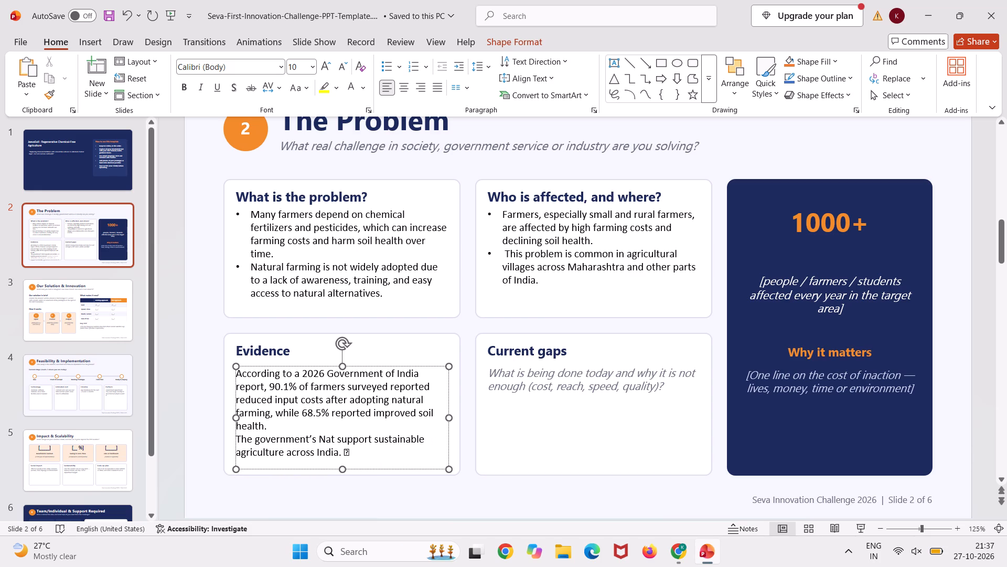
left_click(432, 458)
left_click(372, 443)
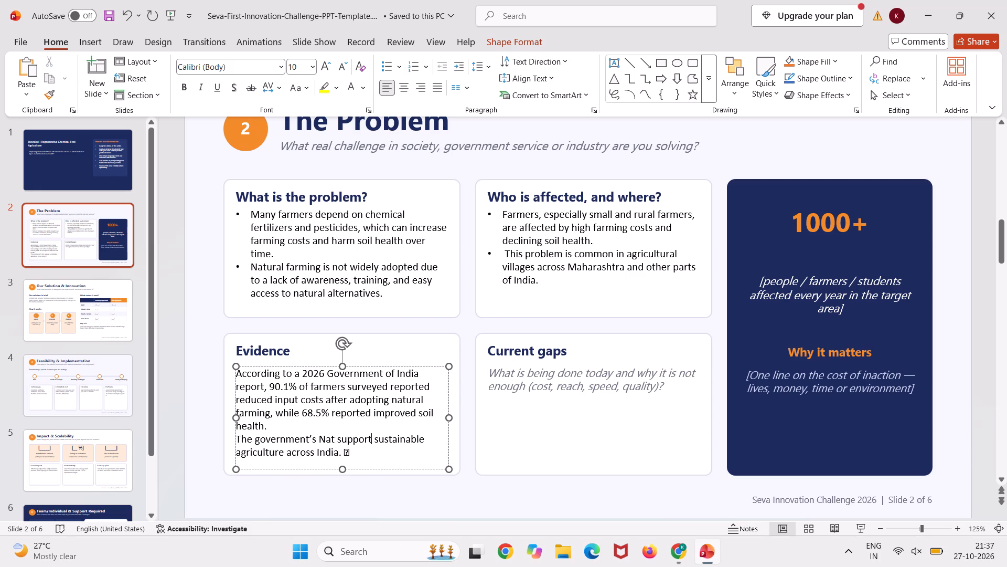
left_click(366, 451)
key("BackSpace")
key("BackSpace")
key("BackSpace")
key("BackSpace")
key("BackSpace")
key("BackSpace")
key("BackSpace")
key("BackSpace")
key("BackSpace")
key("BackSpace")
key("BackSpace")
key("BackSpace")
key("BackSpace")
key("BackSpace")
key("BackSpace")
key("BackSpace")
key("BackSpace")
key("BackSpace")
key("BackSpace")
key("BackSpace")
key("BackSpace")
key("BackSpace")
key("BackSpace")
key("BackSpace")
key("BackSpace")
key("BackSpace")
key("BackSpace")
key("BackSpace")
key("BackSpace")
key("BackSpace")
key("BackSpace")
key("BackSpace")
key("BackSpace")
key("BackSpace")
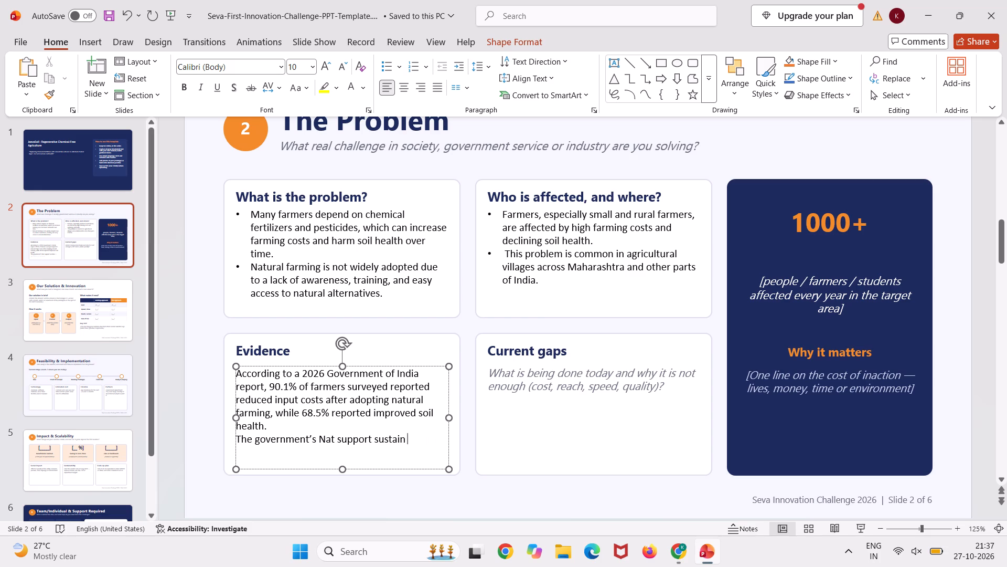
key("BackSpace")
key("BackSpace")
key("BackSpace")
key("BackSpace")
key("BackSpace")
key("BackSpace")
key("BackSpace")
key("BackSpace")
key("BackSpace")
key("BackSpace")
key("BackSpace")
key("BackSpace")
key("BackSpace")
key("BackSpace")
key("BackSpace")
key("BackSpace")
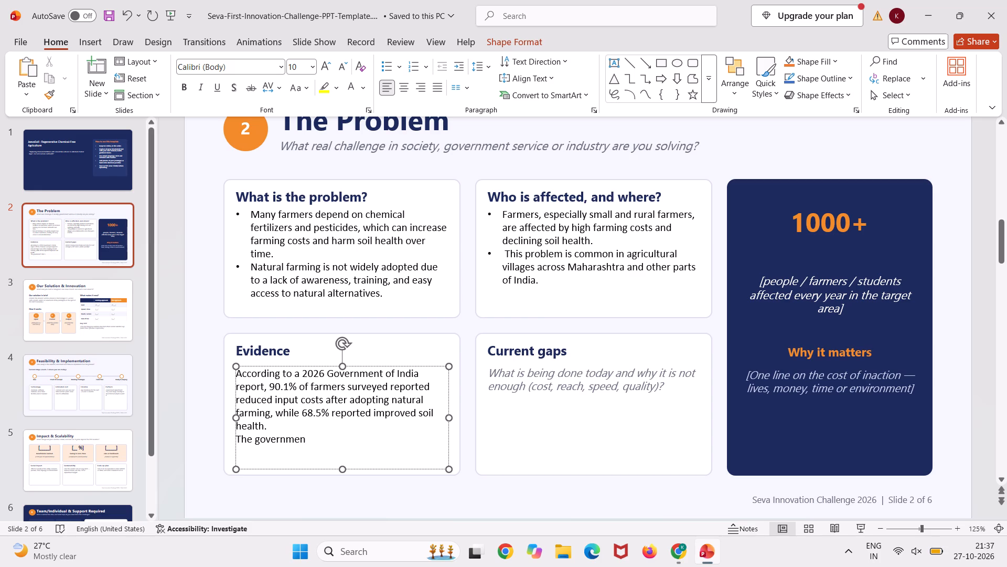
key("BackSpace")
key("BackSpace")
key("BackSpace")
key("BackSpace")
key("BackSpace")
key("BackSpace")
key("BackSpace")
key("BackSpace")
Format the remaining Evidence paragraph, "According to a 2026 Government of India report…", as a bullet point.
left_click_drag(254, 376, 237, 374)
left_click(237, 374)
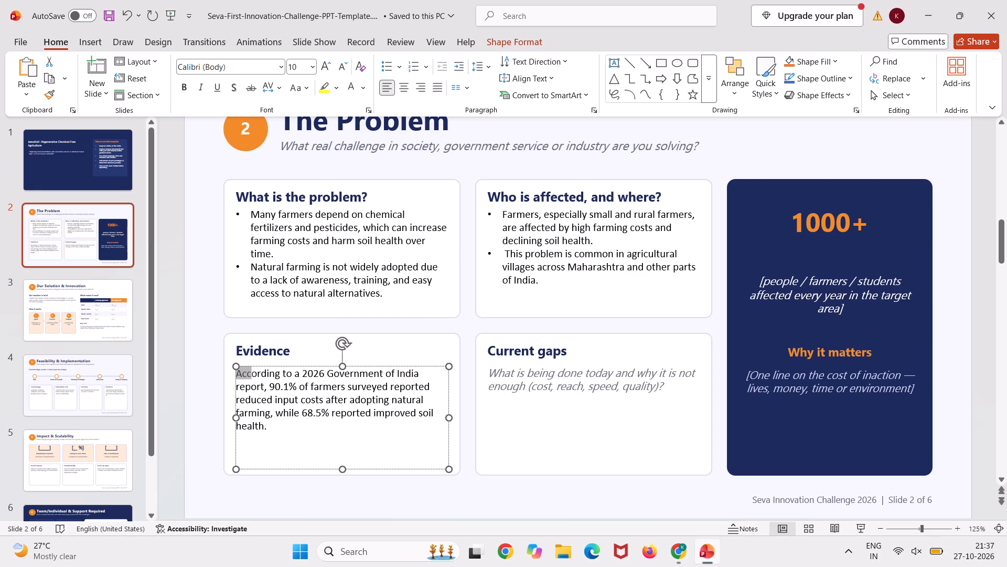
left_click(237, 374)
left_click(238, 373)
left_click(386, 61)
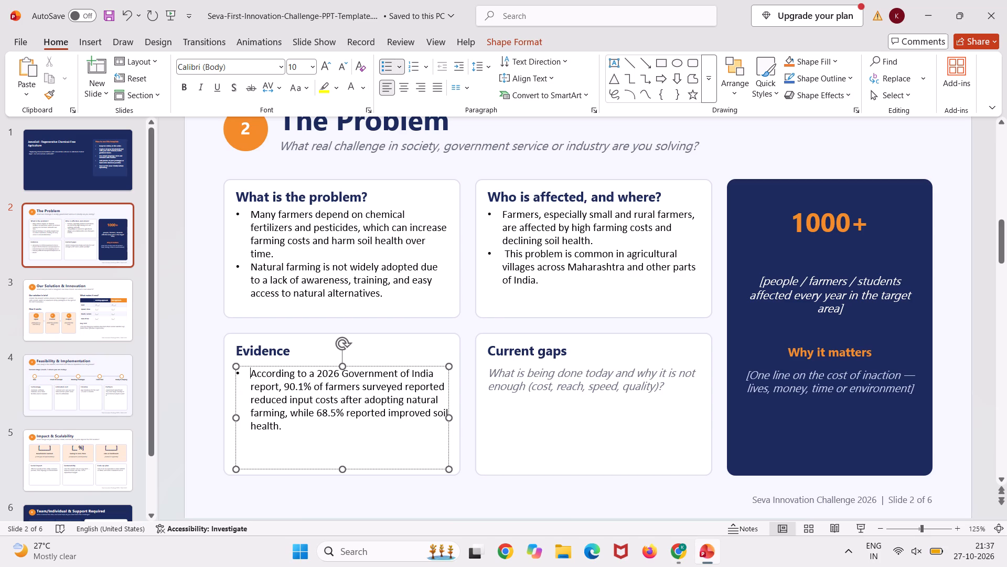
Open the placeholder text under the Current gaps heading for editing.
left_click(551, 363)
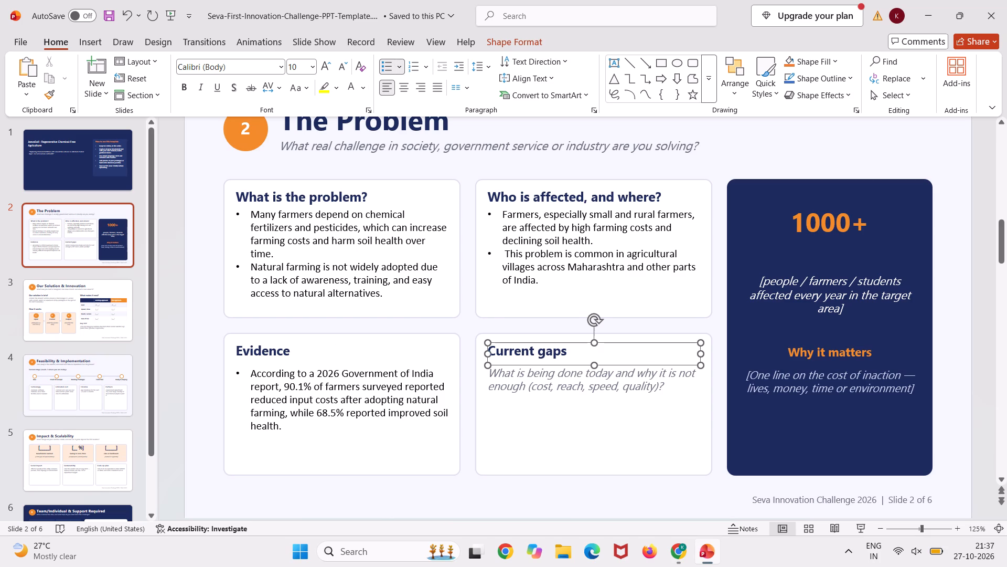
left_click(549, 381)
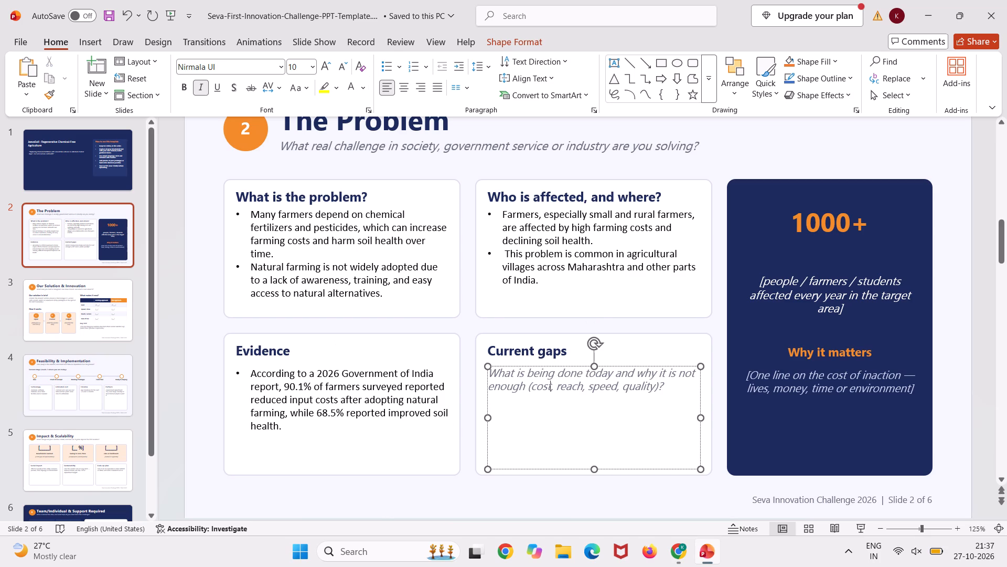
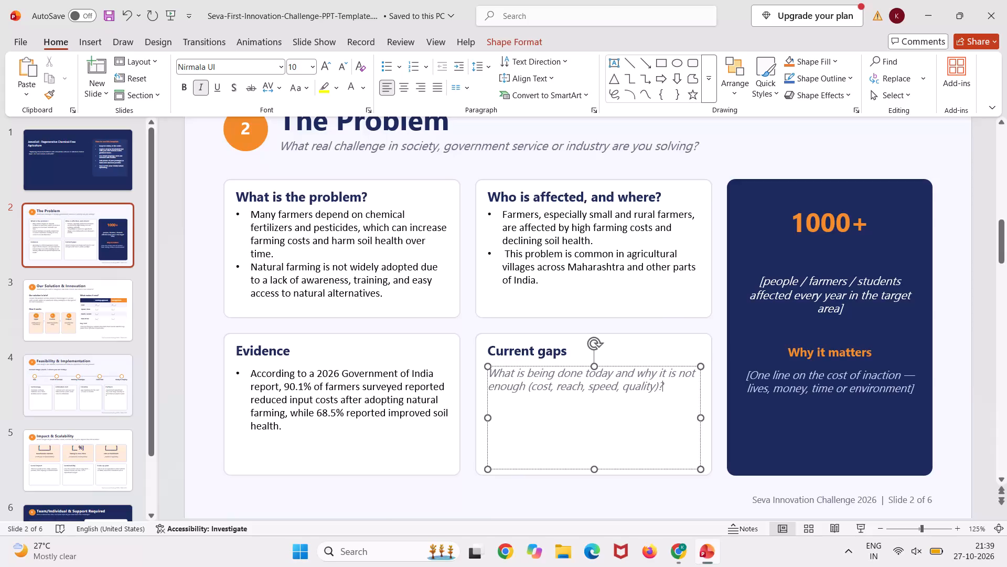
Replace the Current gaps placeholder with the copied paragraph beginning "Government schemes and training programs promote natural farming".
key("Right")
key("BackSpace")
key("BackSpace")
key("BackSpace")
key("BackSpace")
key("BackSpace")
key("BackSpace")
key("BackSpace")
key("BackSpace")
key("BackSpace")
key("BackSpace")
key("BackSpace")
key("BackSpace")
key("BackSpace")
key("BackSpace")
key("BackSpace")
key("BackSpace")
key("BackSpace")
key("BackSpace")
key("BackSpace")
key("BackSpace")
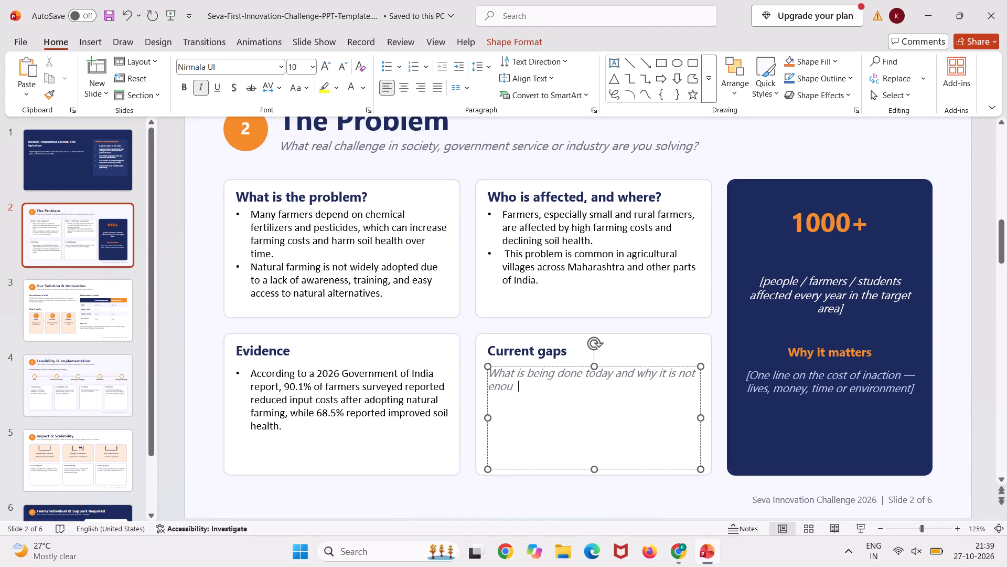
key("BackSpace")
key("BackSpace")
key("BackSpace")
key("BackSpace")
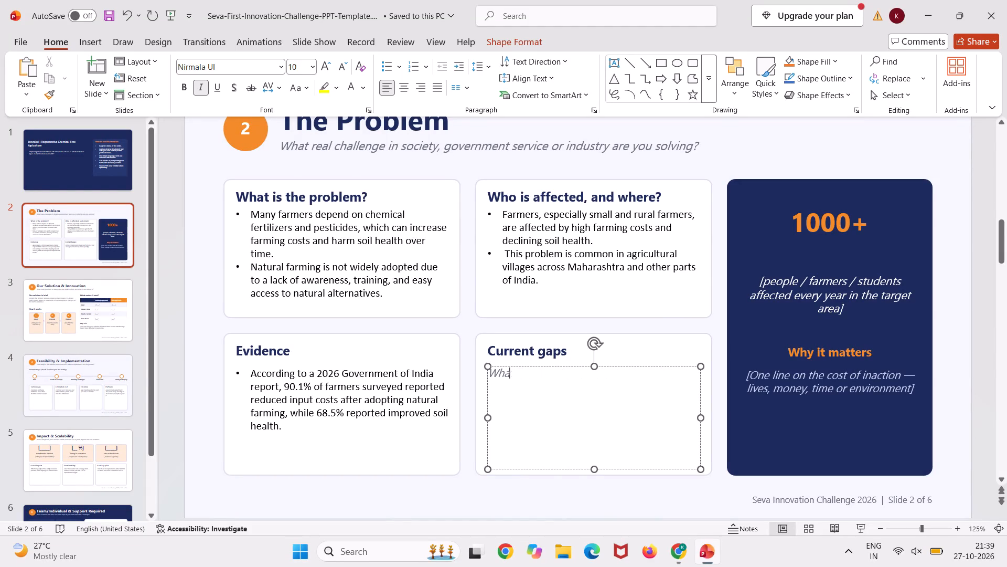
key("BackSpace")
key("BackSpace")
key("BackSpace")
key("ctrl+v")
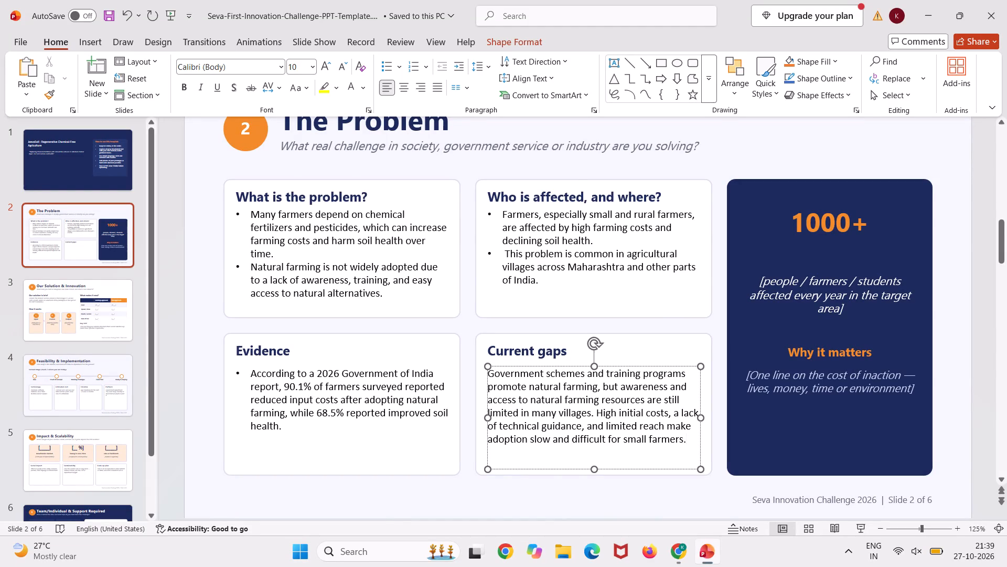
Format the pasted Current gaps paragraph as a bullet point.
left_click(383, 70)
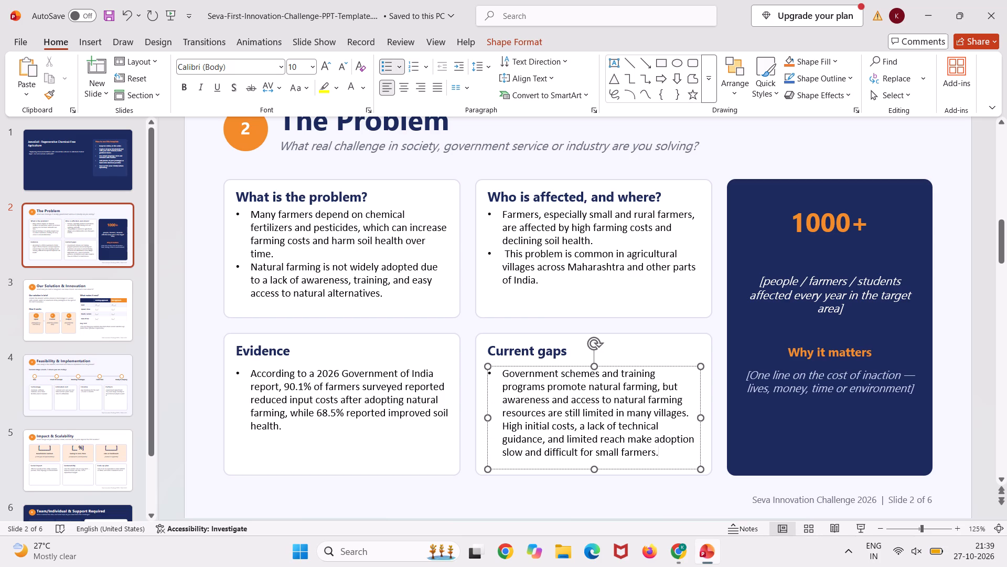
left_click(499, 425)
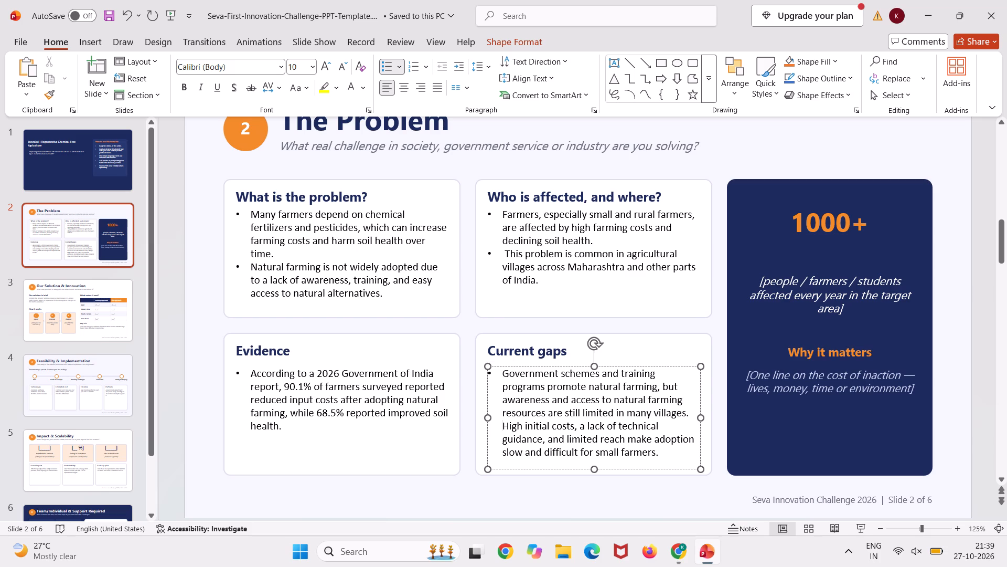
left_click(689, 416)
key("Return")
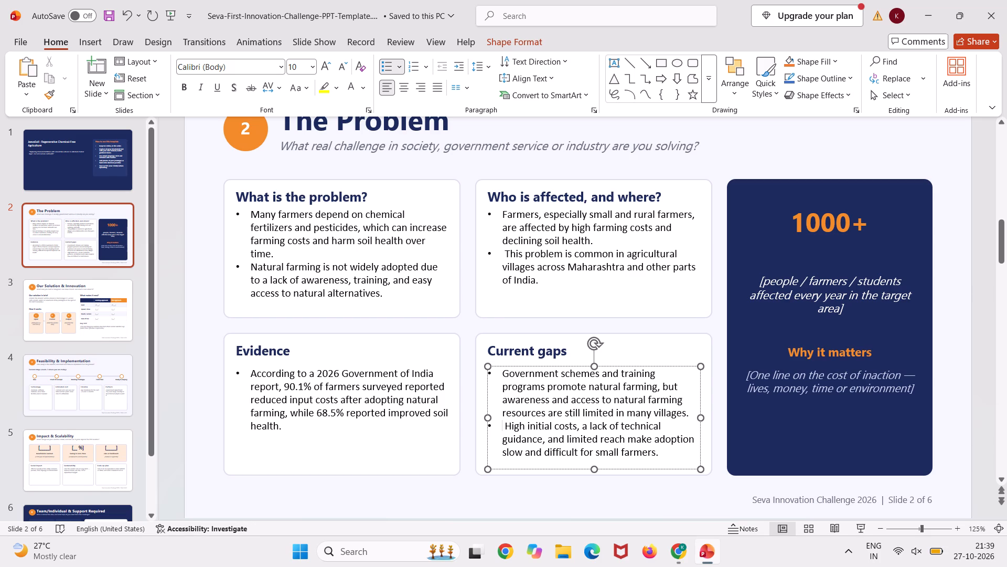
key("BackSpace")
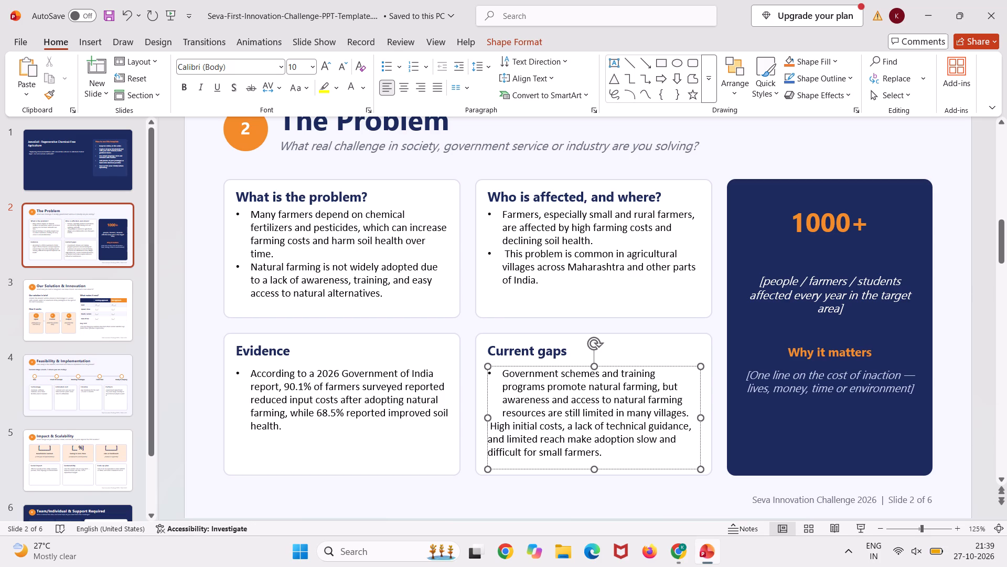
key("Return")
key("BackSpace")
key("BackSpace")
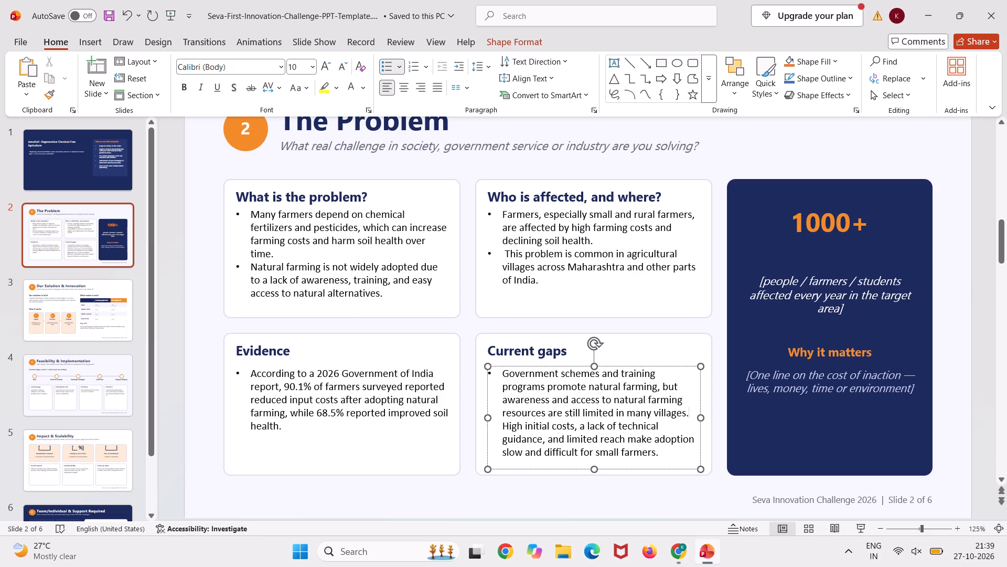
Split the Current gaps text before "High initial costs" into a second bullet without a leading space.
left_click(502, 424)
key("BackSpace")
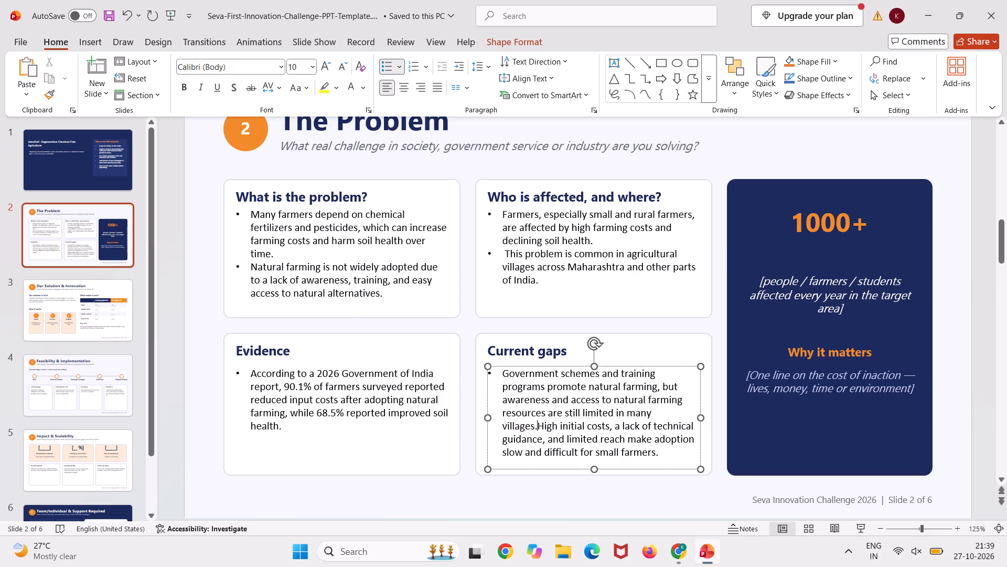
key("Return")
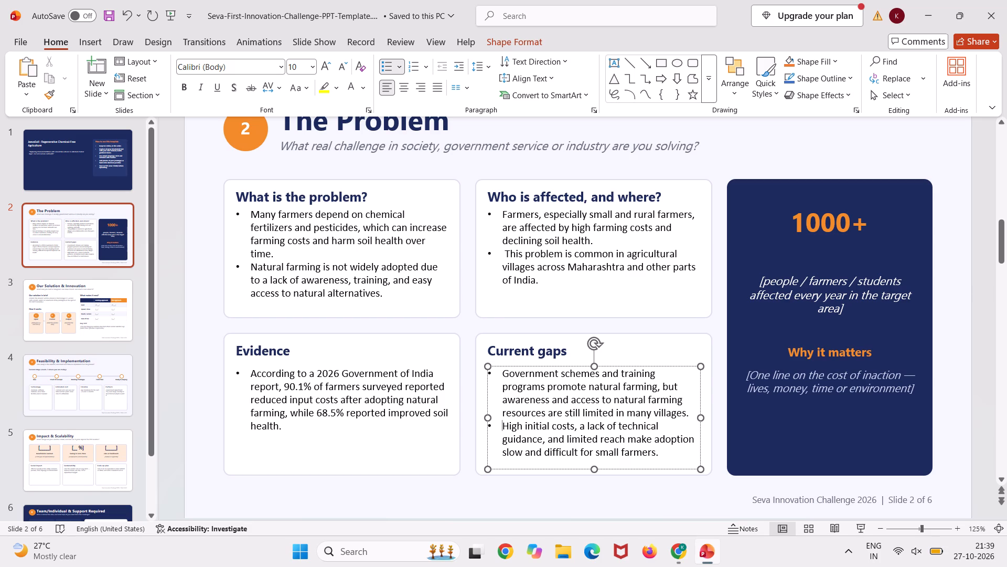
left_click(649, 486)
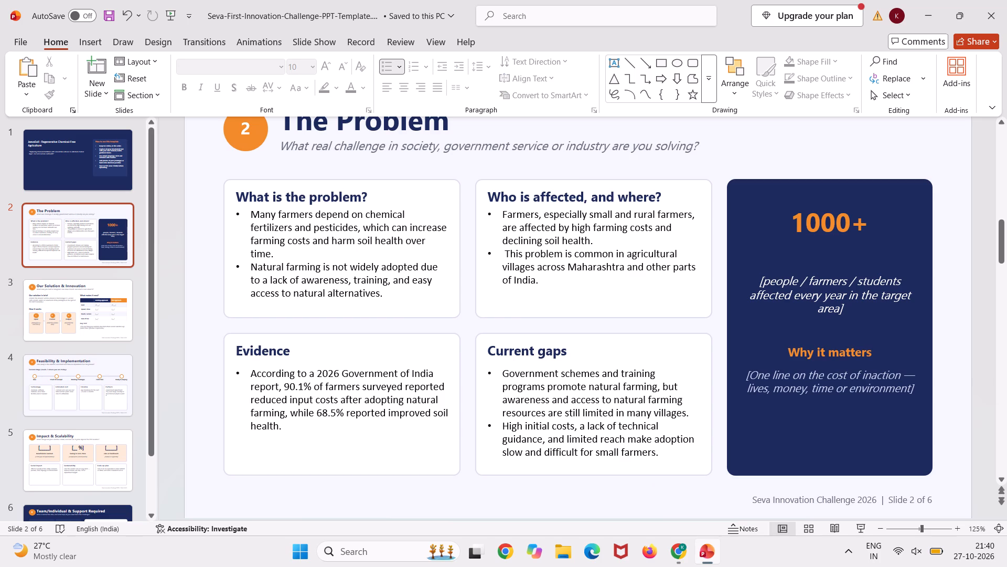
Replace the bracketed "people / farmers / students affected every year" placeholder under 1000+ with "Farmers".
left_click(859, 320)
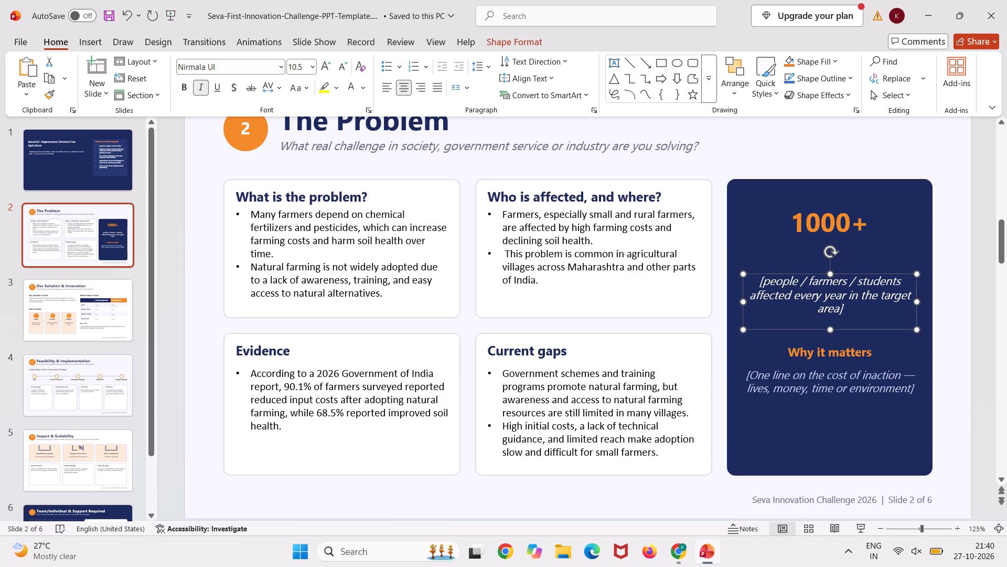
left_click(859, 312)
key("BackSpace")
key("BackSpace")
key("BackSpace")
key("BackSpace")
key("BackSpace")
key("BackSpace")
key("BackSpace")
key("BackSpace")
key("BackSpace")
key("BackSpace")
key("BackSpace")
key("BackSpace")
key("BackSpace")
key("BackSpace")
key("BackSpace")
key("BackSpace")
key("BackSpace")
key("BackSpace")
key("BackSpace")
key("BackSpace")
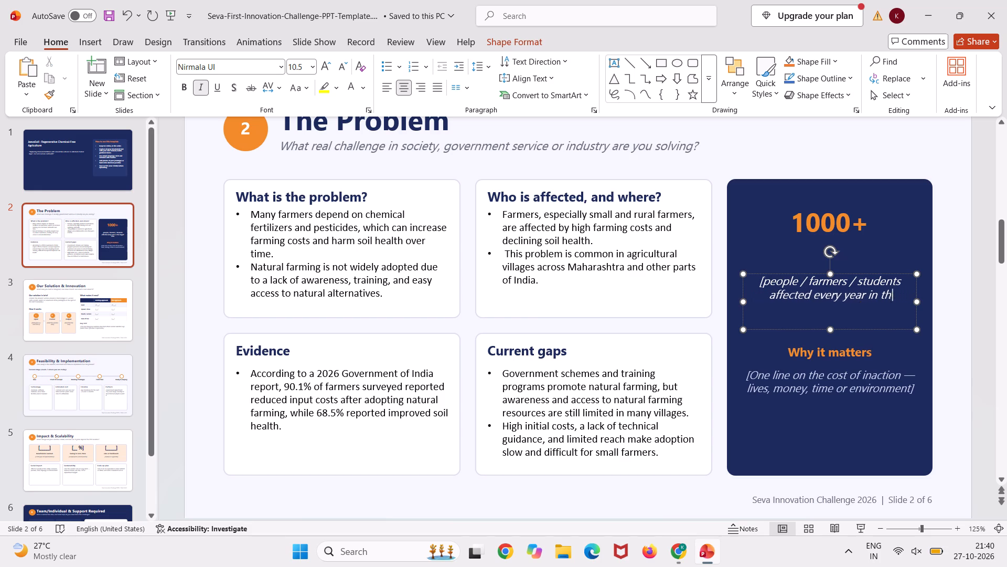
key("BackSpace")
key("BackSpace")
key("BackSpace")
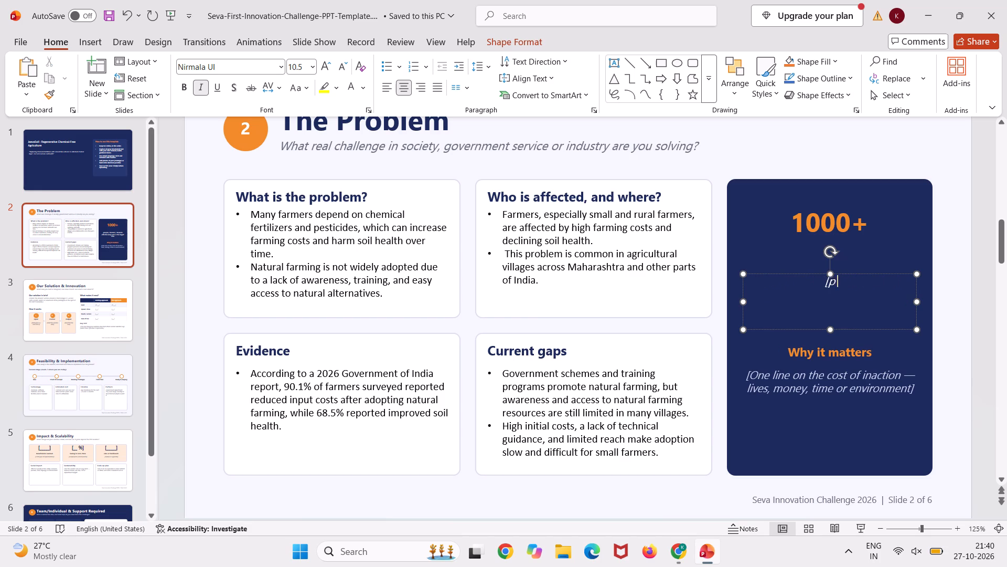
key("BackSpace")
key("BackSpace")
type("Farme")
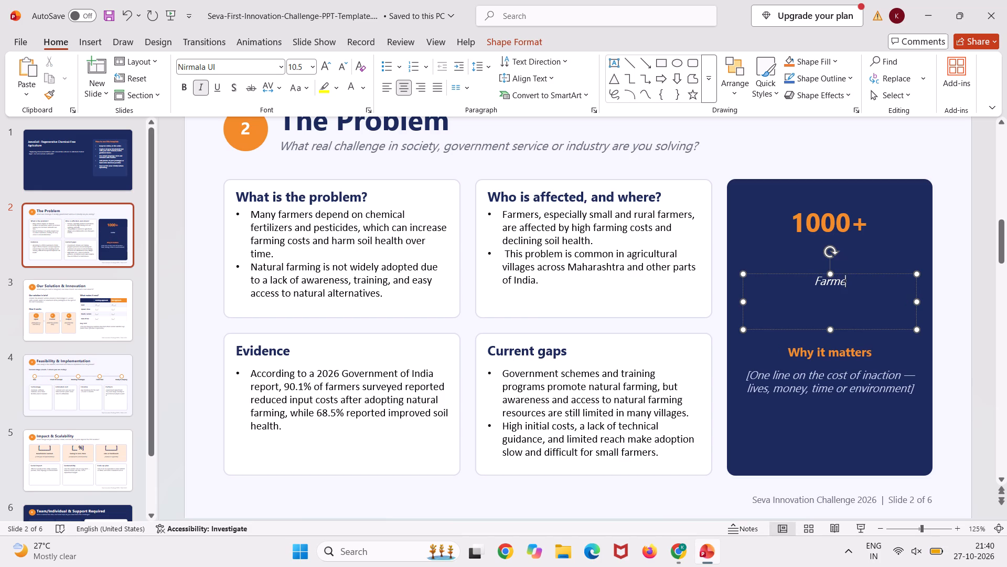
type("rs")
Reopen the caption under 1000+ and add a space after "Farmers" to continue the text.
left_click(879, 398)
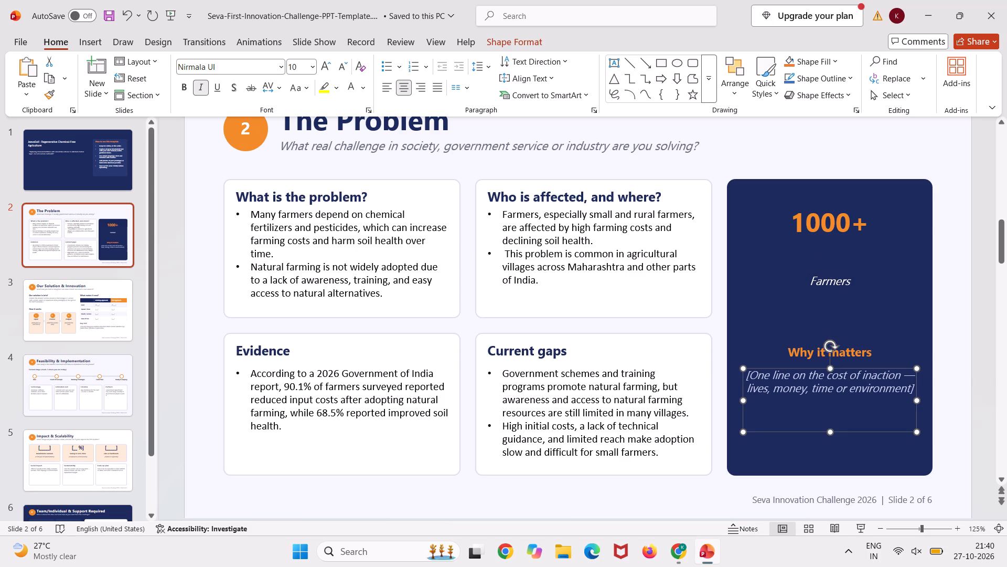
left_click(867, 291)
left_click(863, 284)
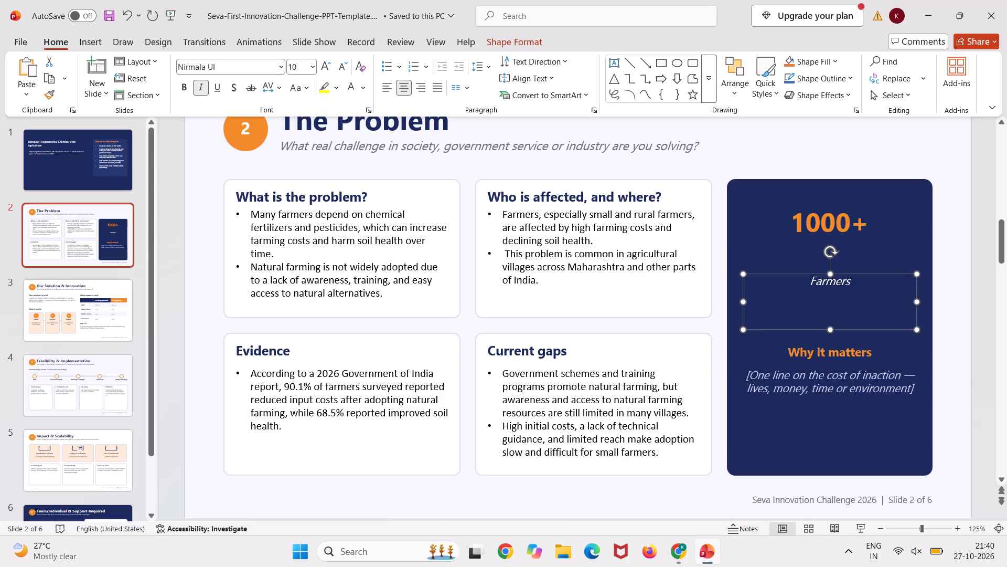
double_click(857, 283)
key("space")
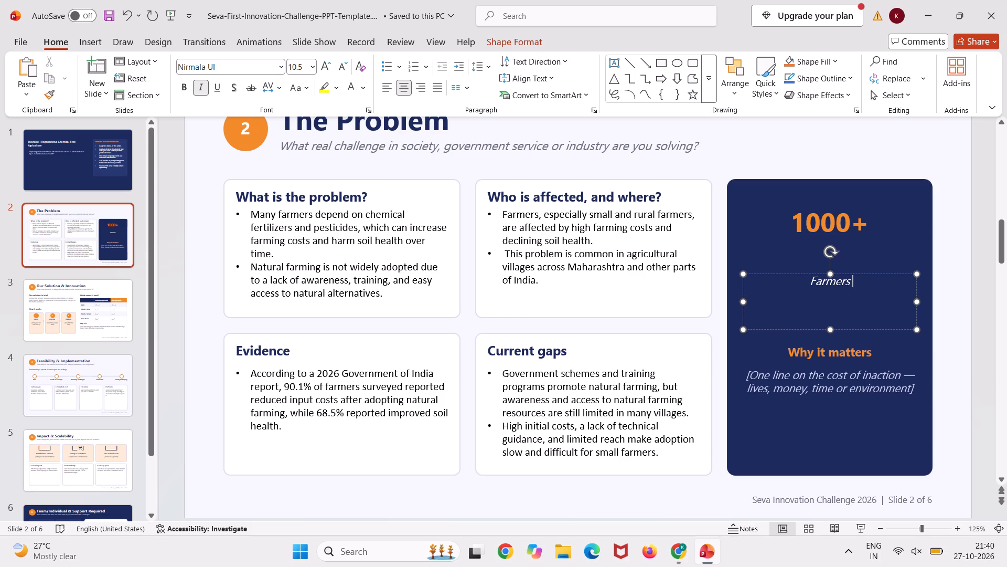
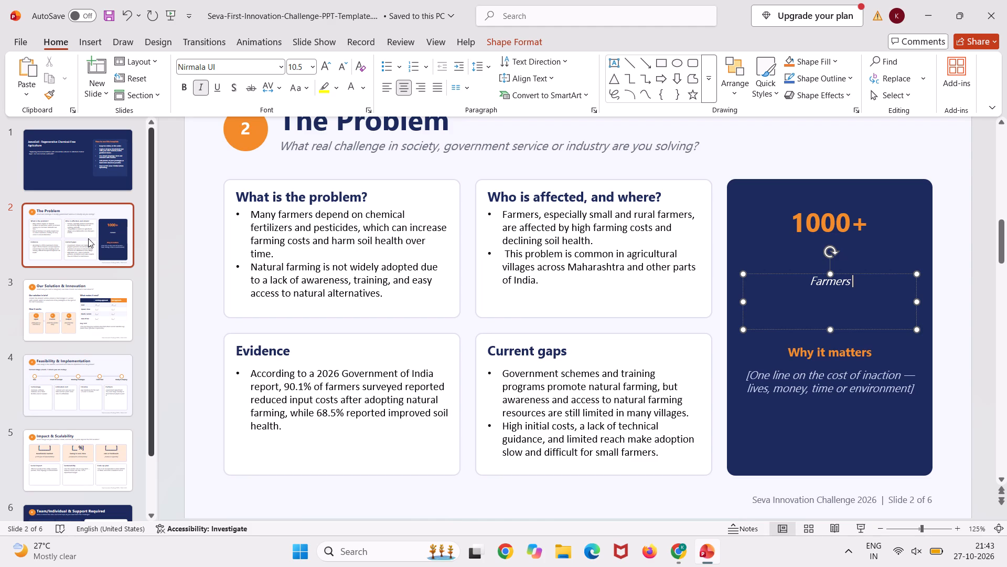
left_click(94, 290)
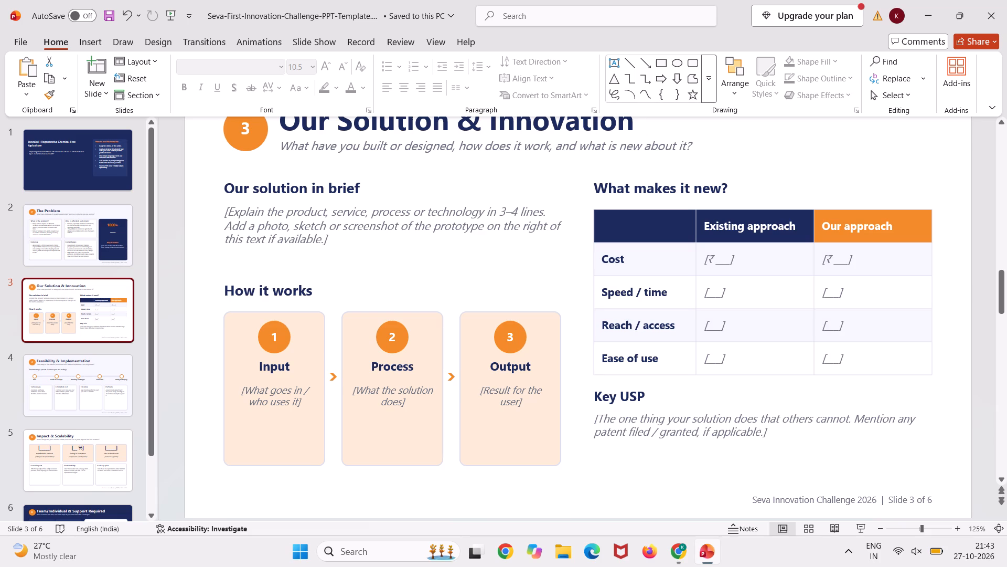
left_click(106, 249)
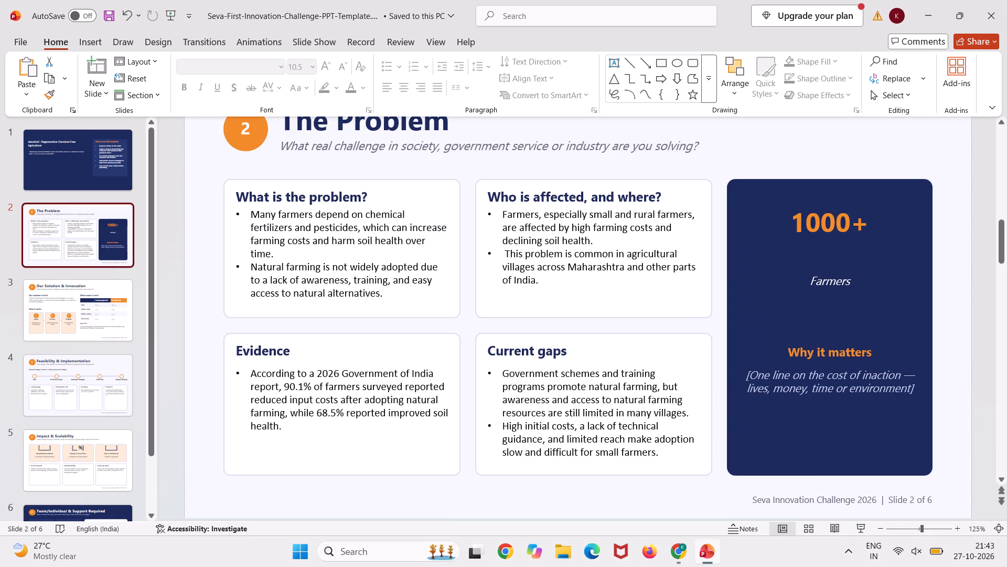
Change the large orange figure above the "Farmers" caption on slide 2 to "146M+".
left_click_drag(864, 228, 852, 226)
left_click(852, 226)
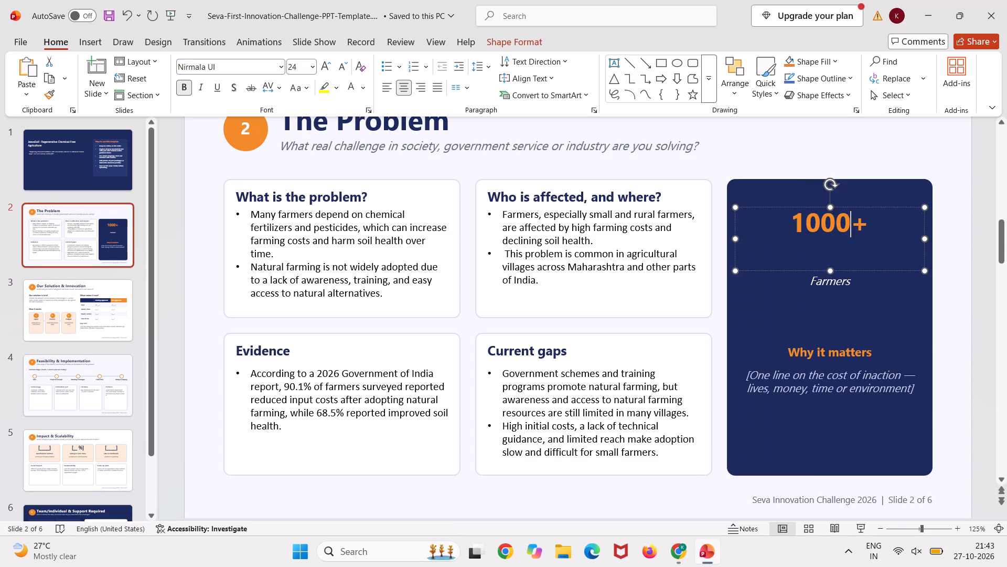
left_click(852, 226)
left_click(852, 226)
key("BackSpace")
key("BackSpace")
key("BackSpace")
key("BackSpace")
type("146")
key("shift+m")
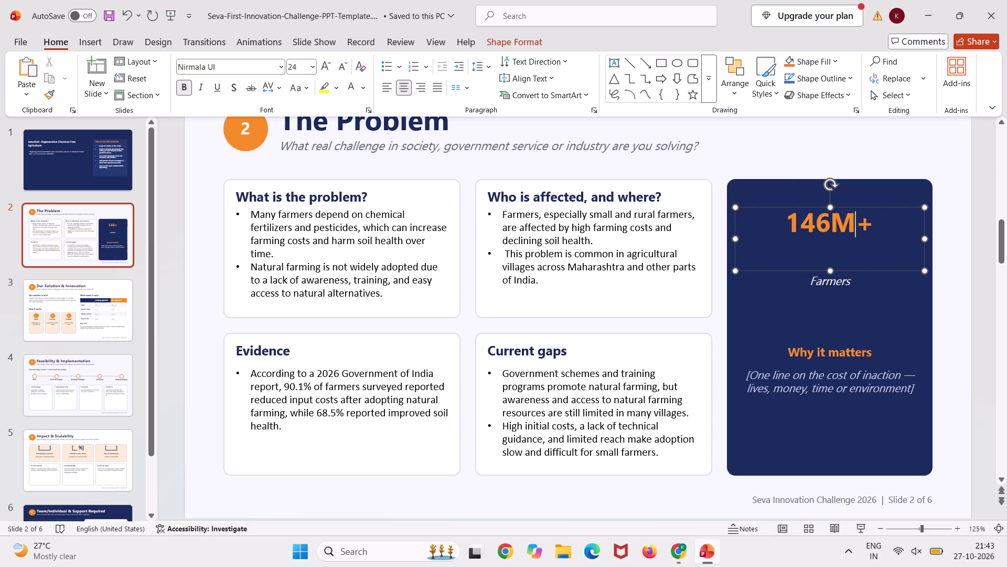
left_click(889, 229)
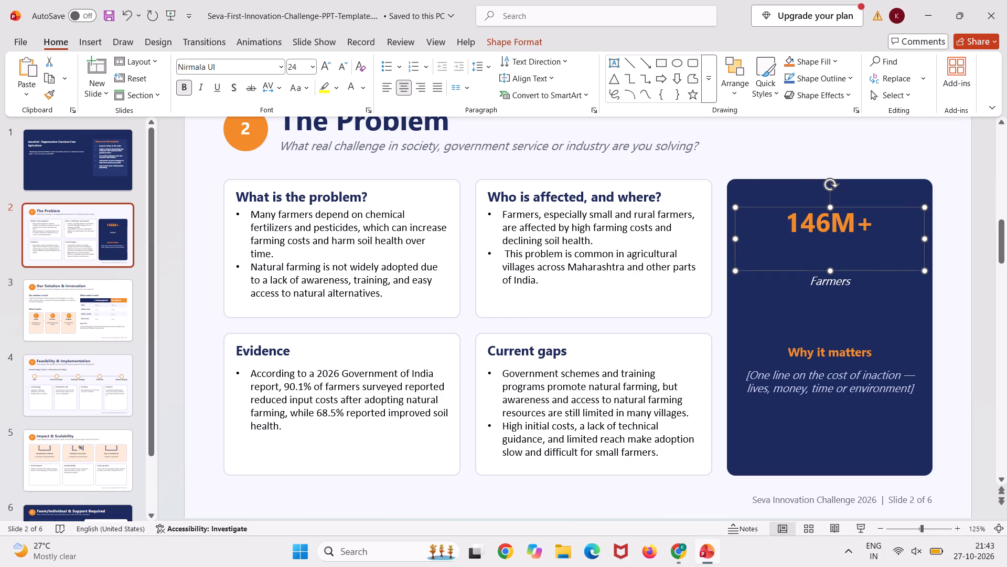
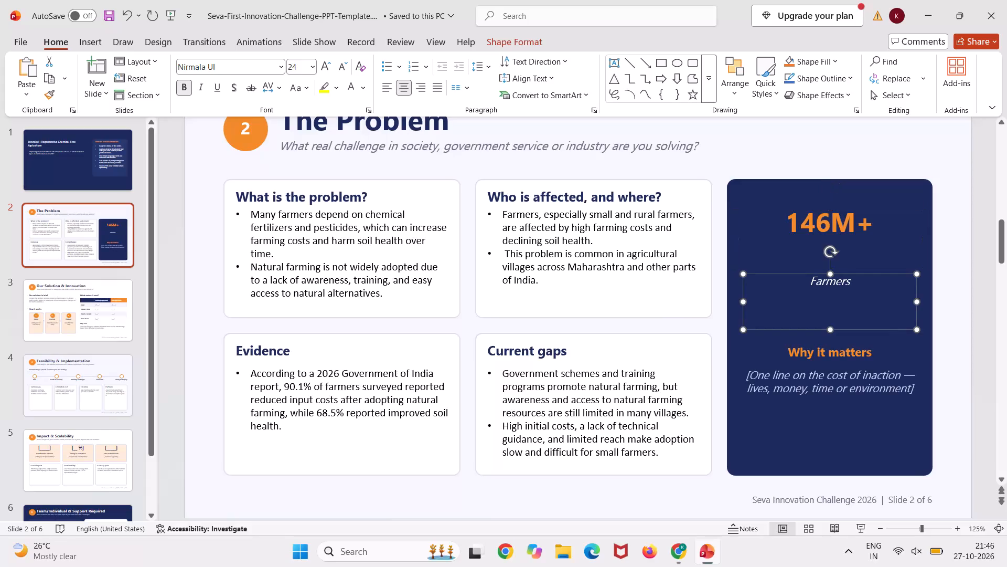
Extend the "Farmers" caption below the 146M+ figure with "in Indiamay be affected by Highfarming".
double_click(869, 282)
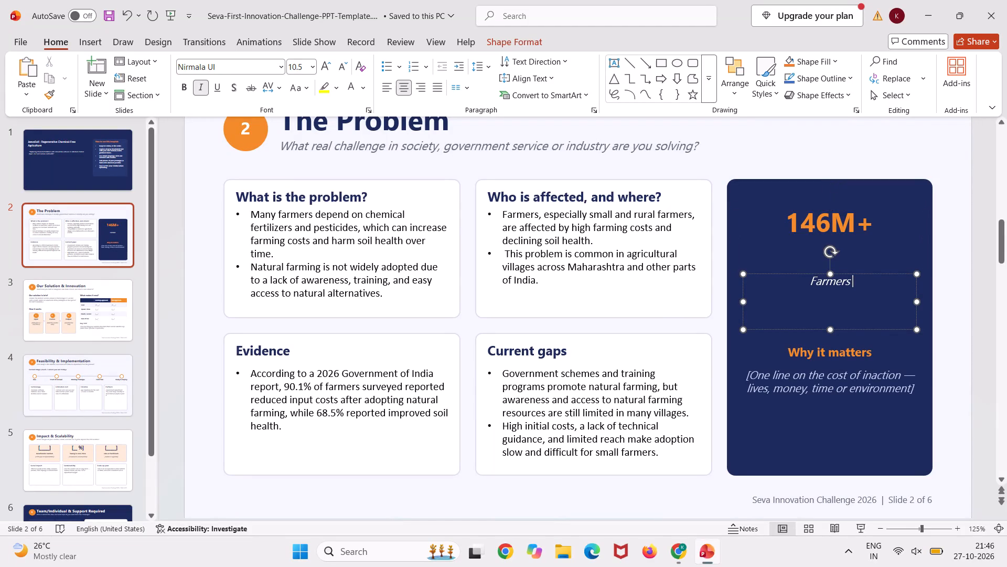
key("space")
type("in India")
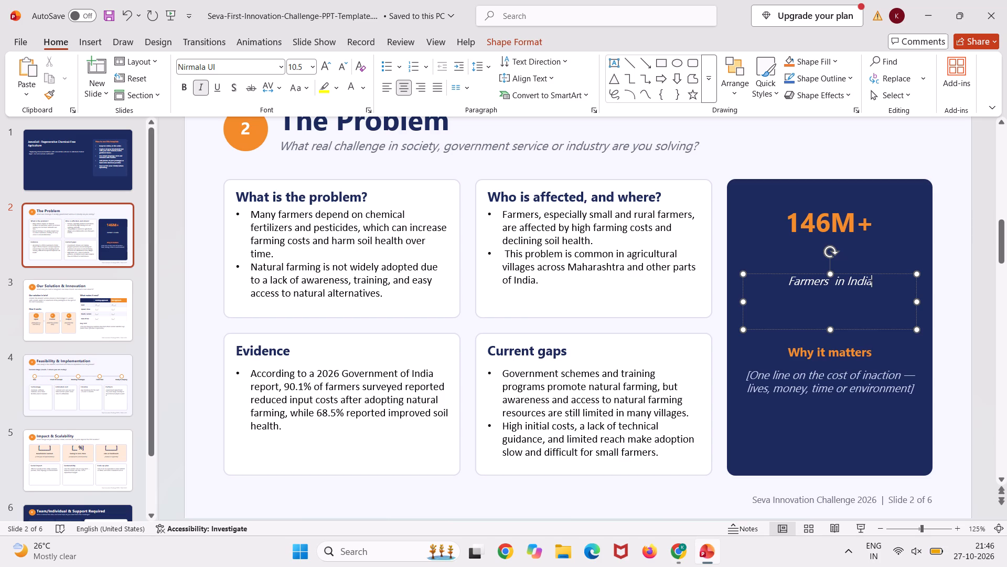
type("may be affected")
key("space")
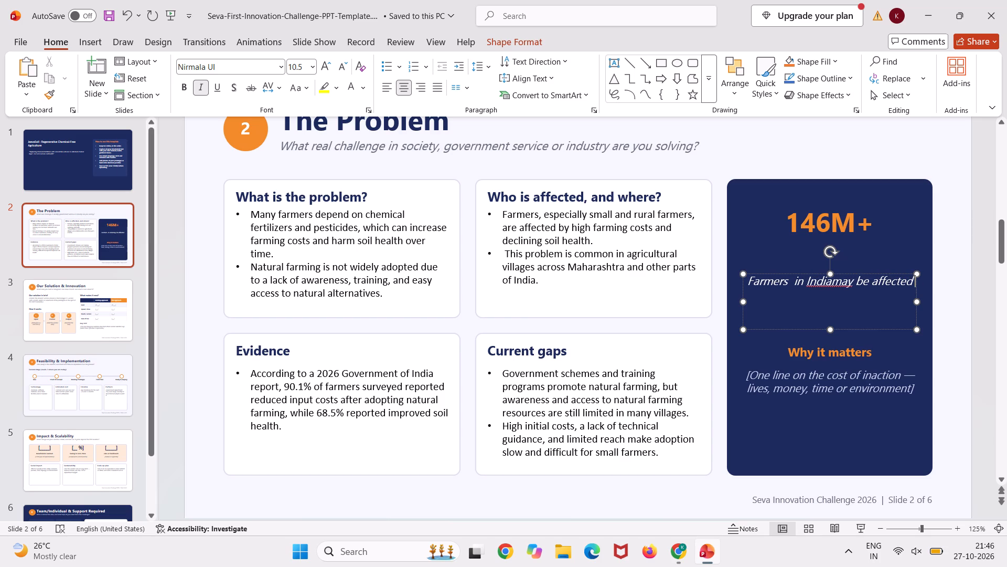
type("bu")
key("BackSpace")
type("y")
key("space")
type("High")
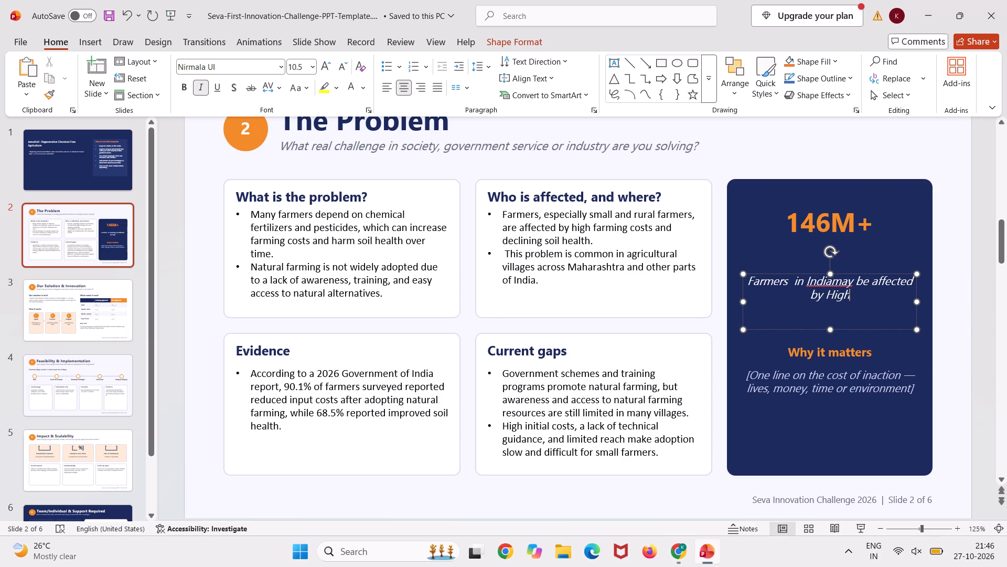
type("farming")
Correct "Highfarming" in the caption below the 146M+ figure to "high farming".
left_click(832, 294)
key("space")
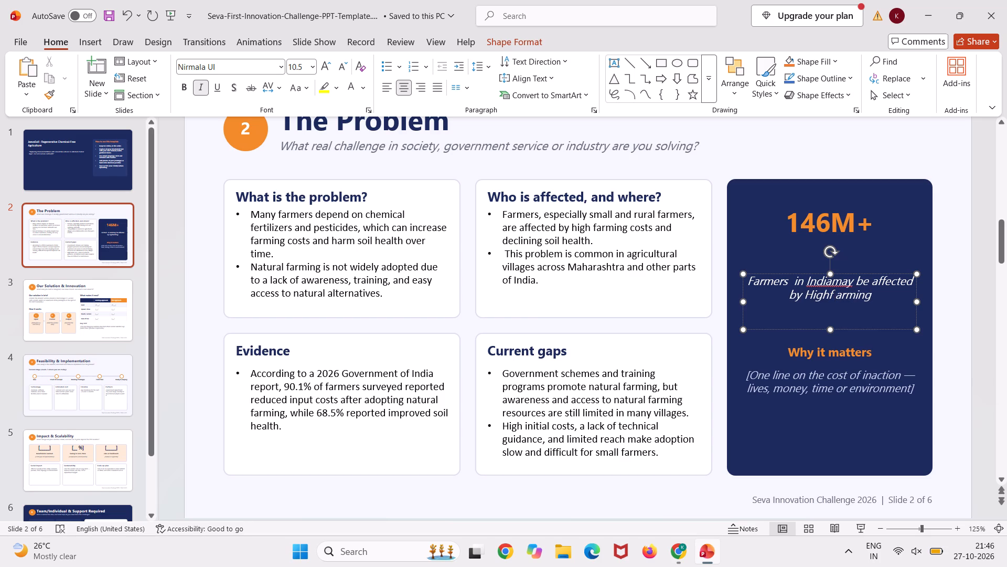
left_click(813, 290)
key("BackSpace")
key("h")
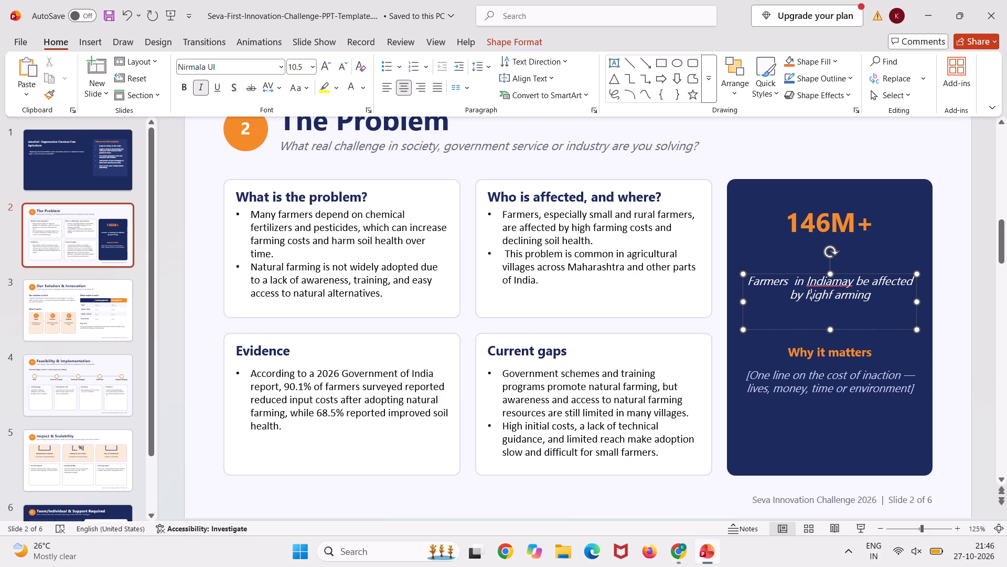
left_click_drag(875, 297, 821, 299)
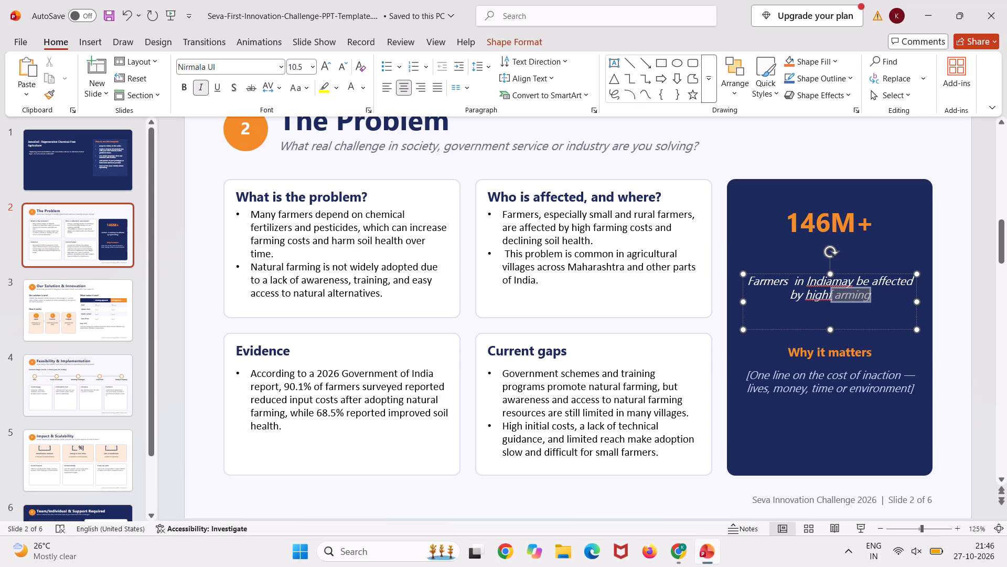
left_click_drag(821, 299, 831, 293)
left_click(831, 293)
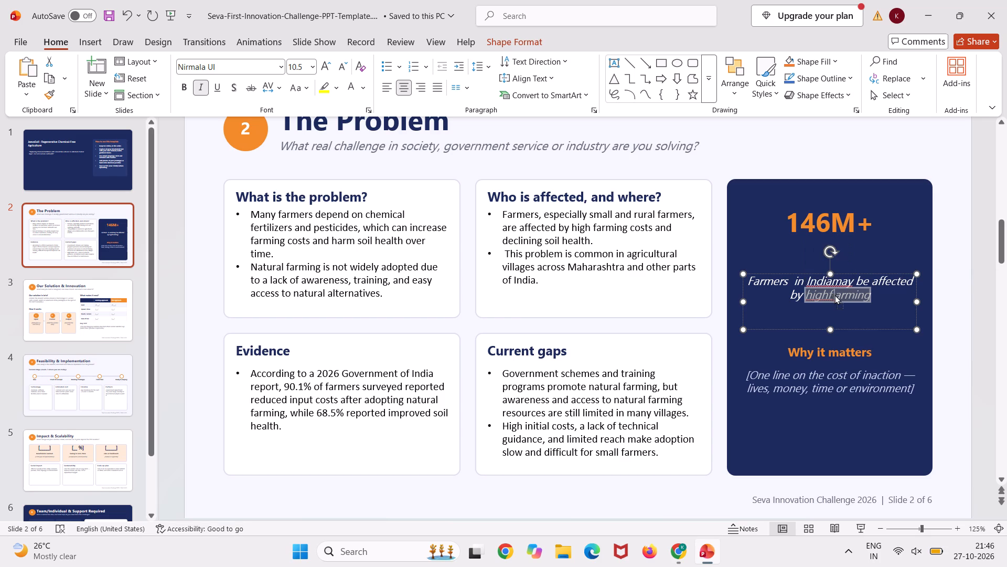
left_click(834, 295)
left_click(838, 295)
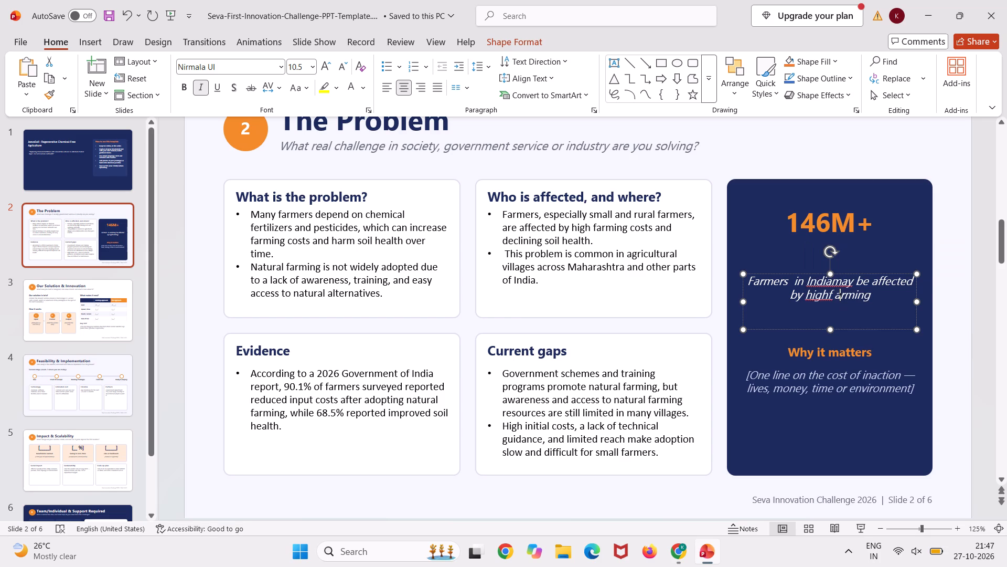
left_click(835, 295)
key("BackSpace")
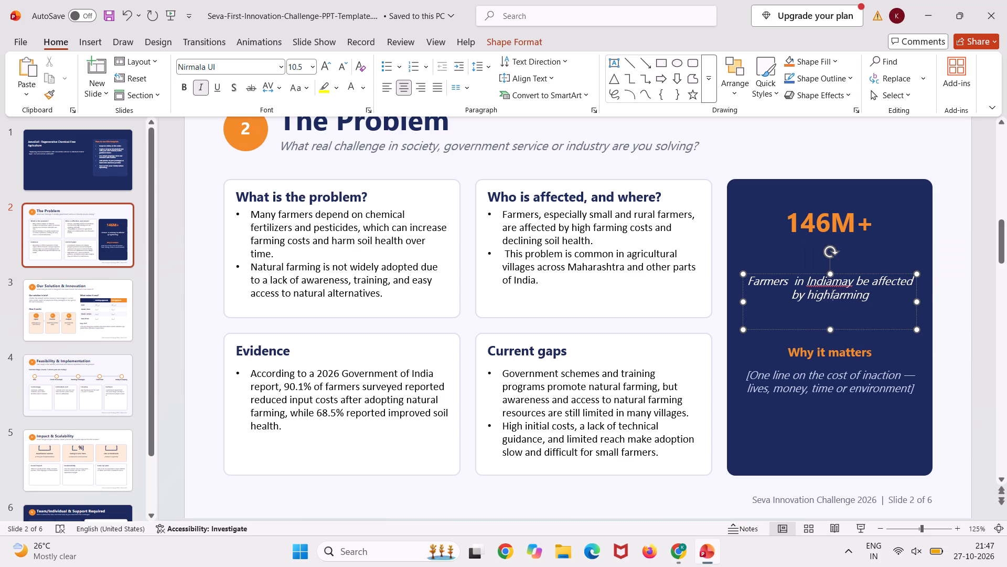
key("Left")
key("space")
Complete the caption below the 146M+ figure by adding "costs and soil-related challenges" after "high farming".
left_click(884, 298)
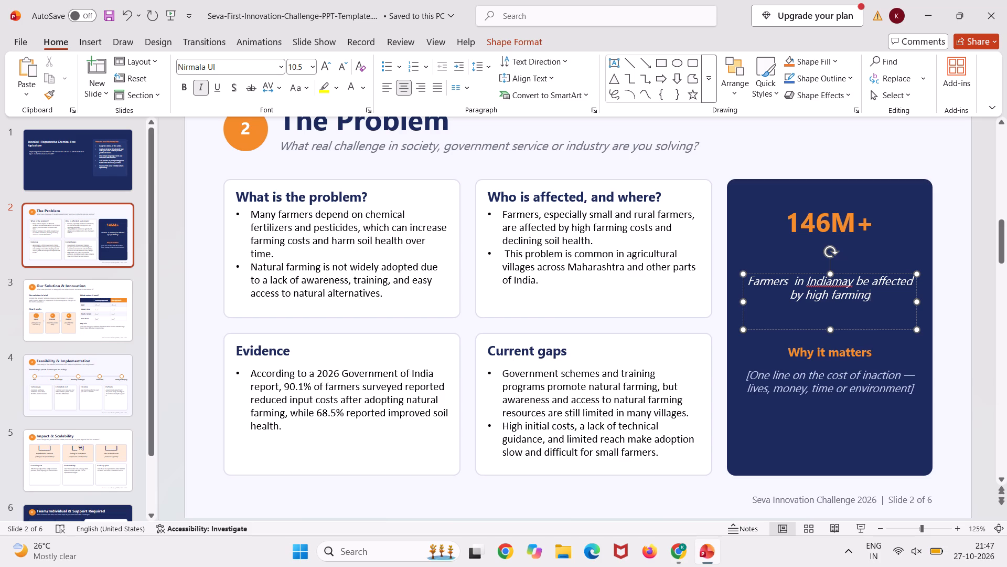
type("cos")
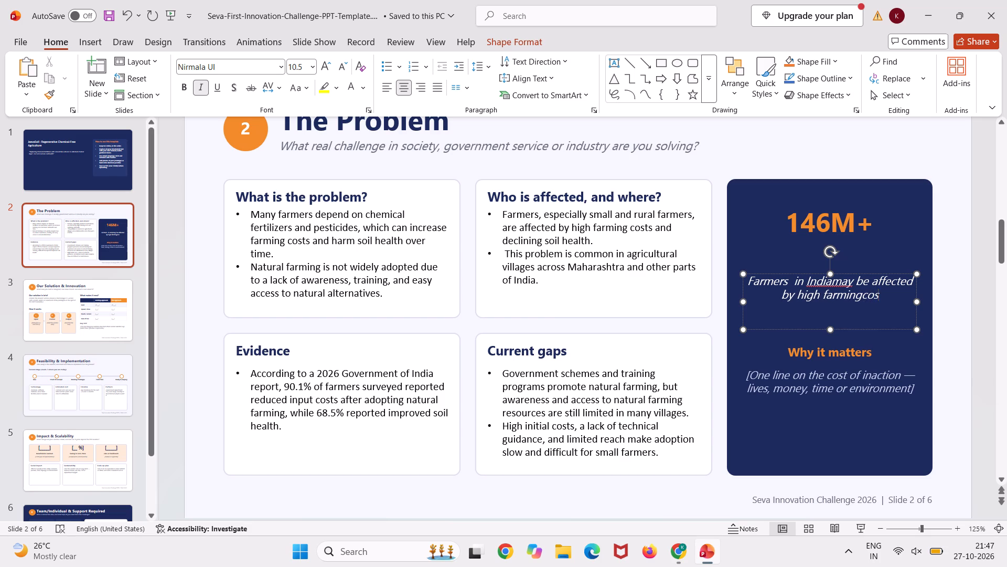
key("BackSpace")
key("BackSpace")
key("BackSpace")
key("space")
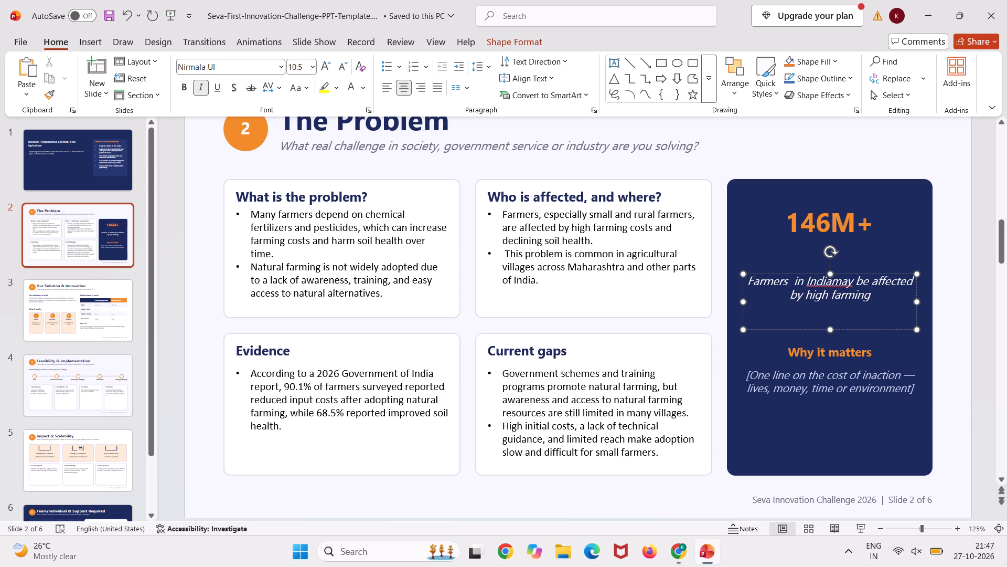
type("costs and soil")
key("space")
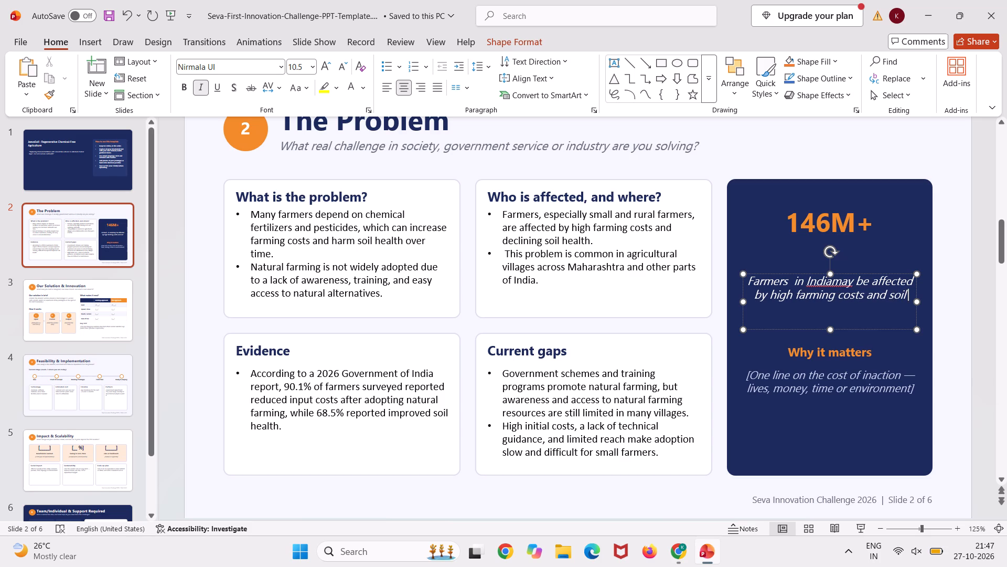
key("BackSpace")
type("-")
key("space")
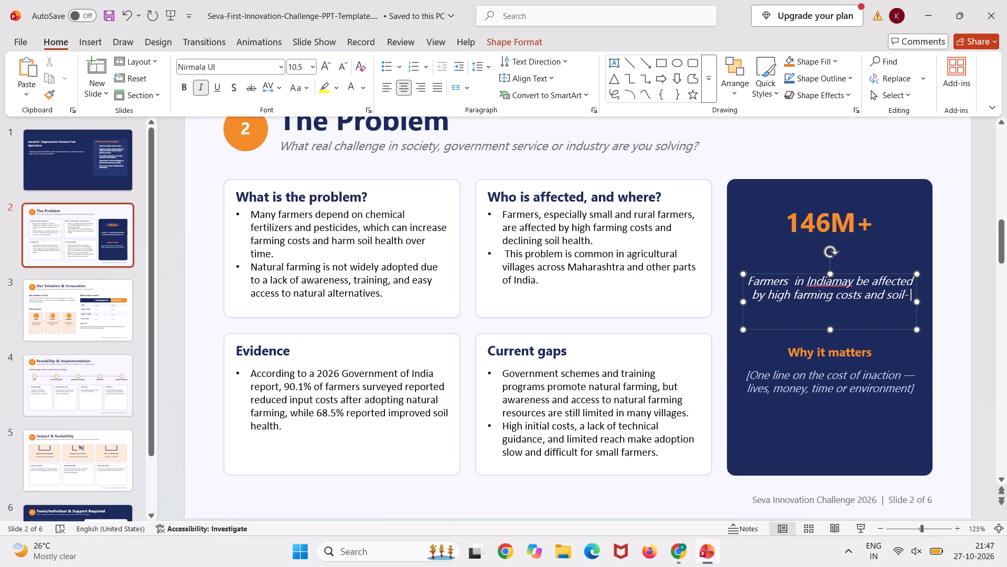
type("re")
key("BackSpace")
key("BackSpace")
key("BackSpace")
type("related")
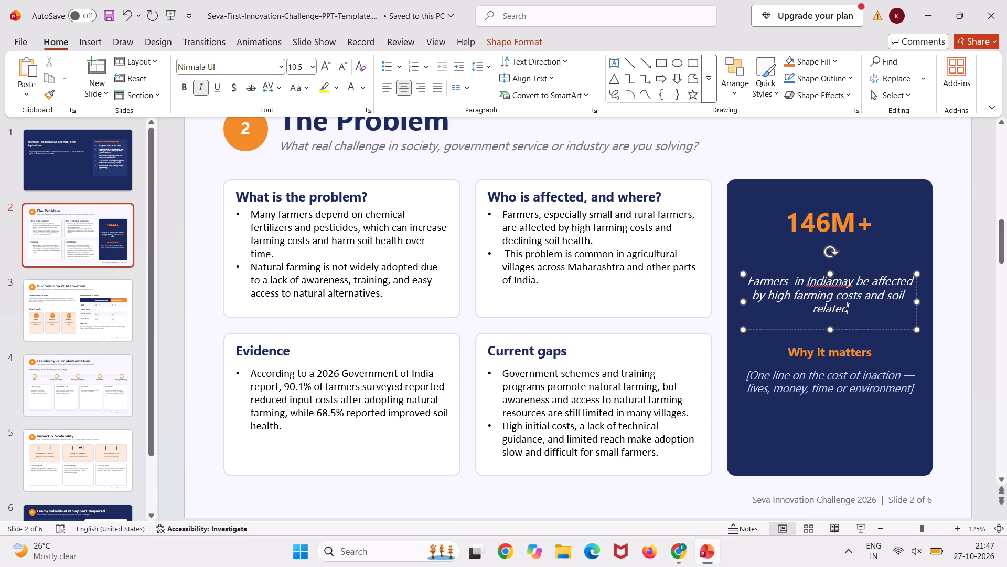
key("space")
type("challe")
type("nges")
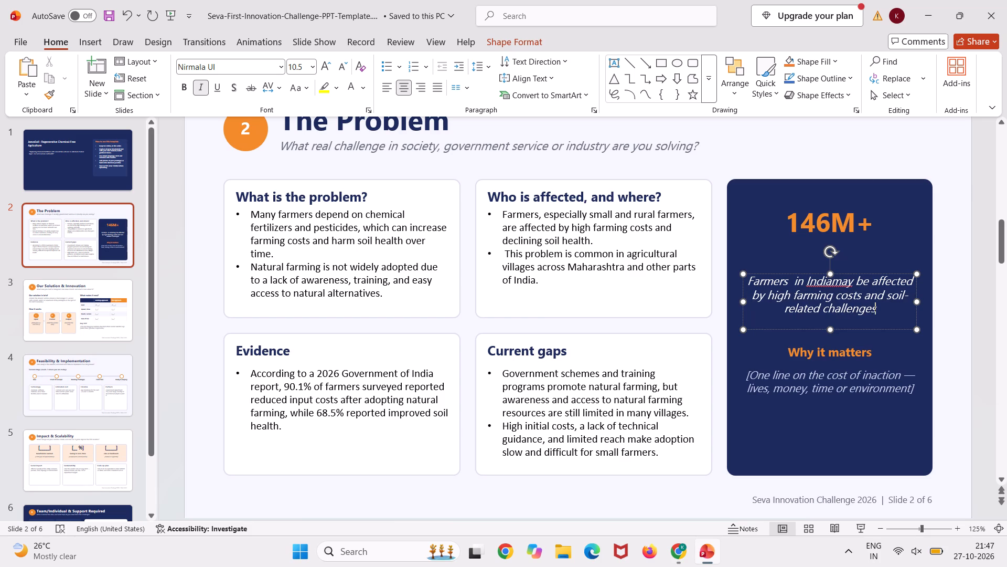
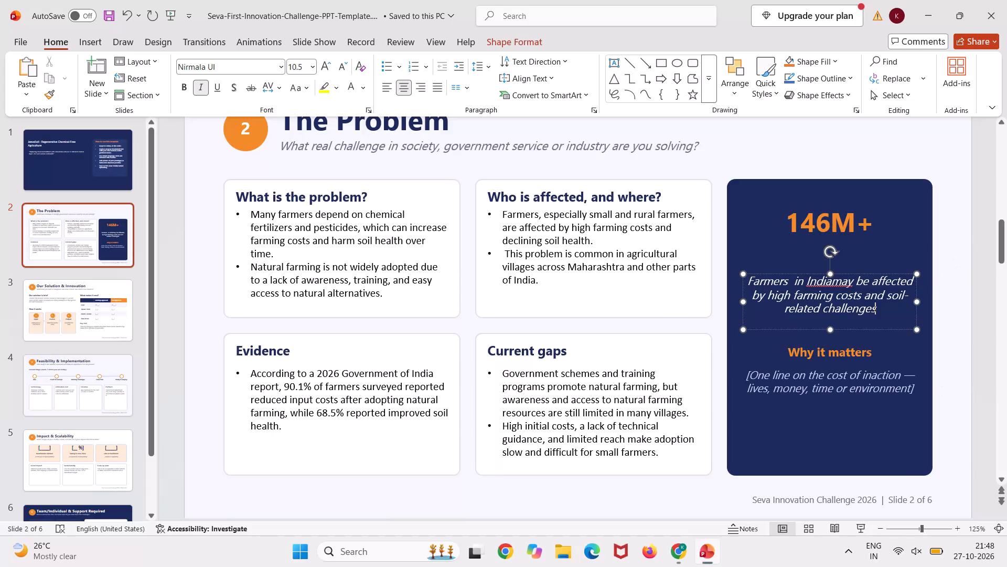
Remove the bracketed "One line on the cost of inaction" placeholder text under the "Why it matters" heading on slide 2.
left_click(867, 377)
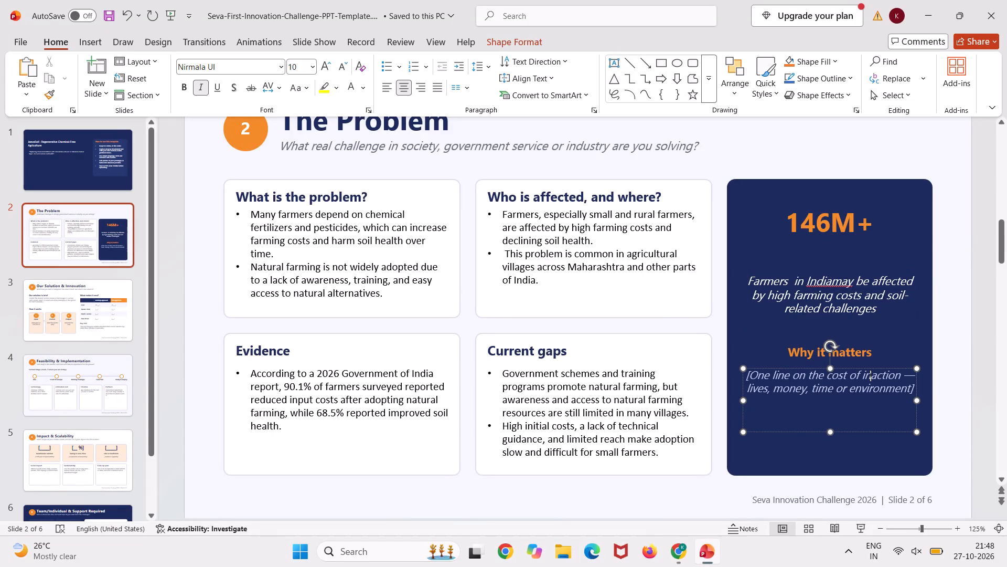
key("BackSpace")
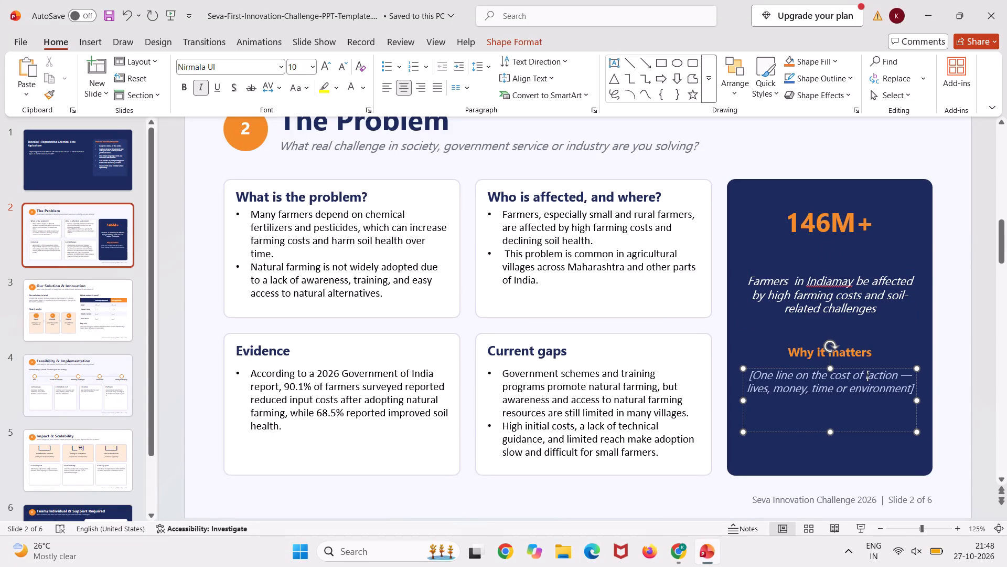
key("Delete")
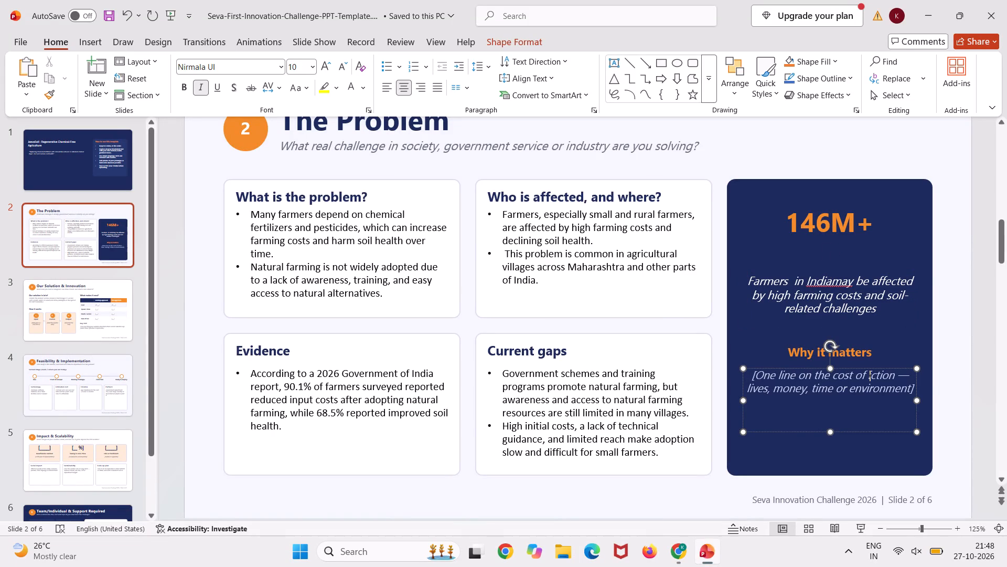
left_click_drag(751, 375, 912, 393)
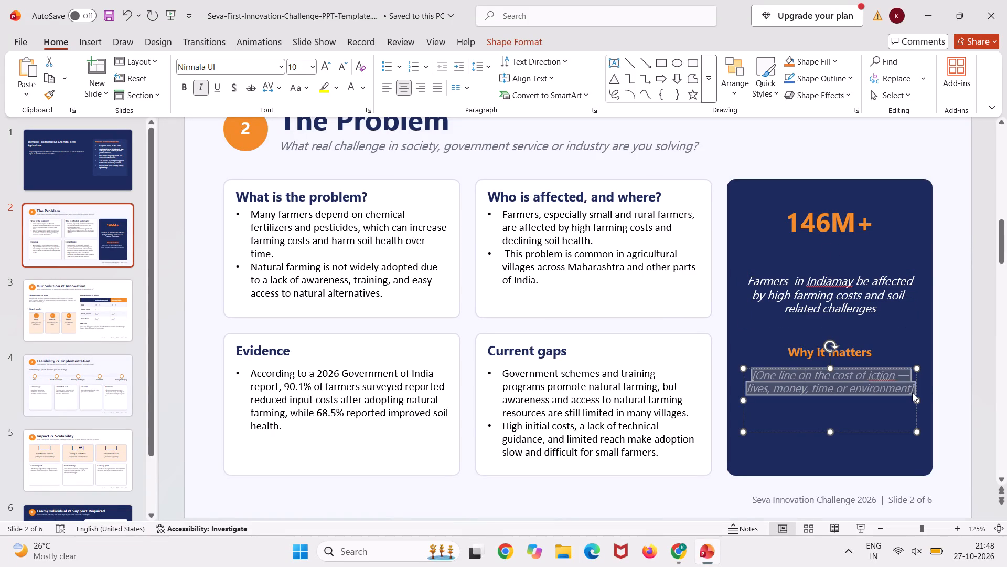
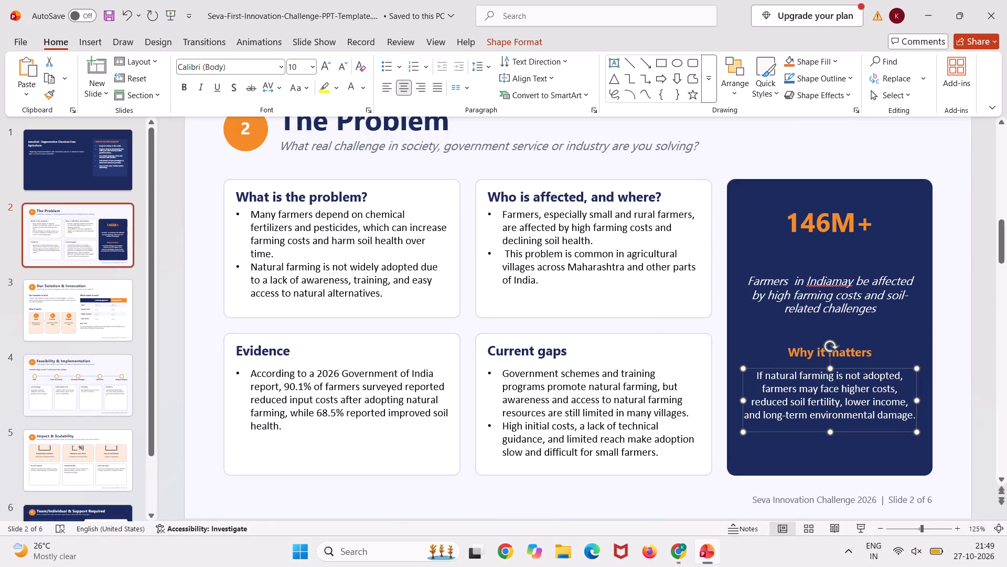
Separate "Indiamay" into "India may" in the caption below the 146M+ figure.
left_click(832, 285)
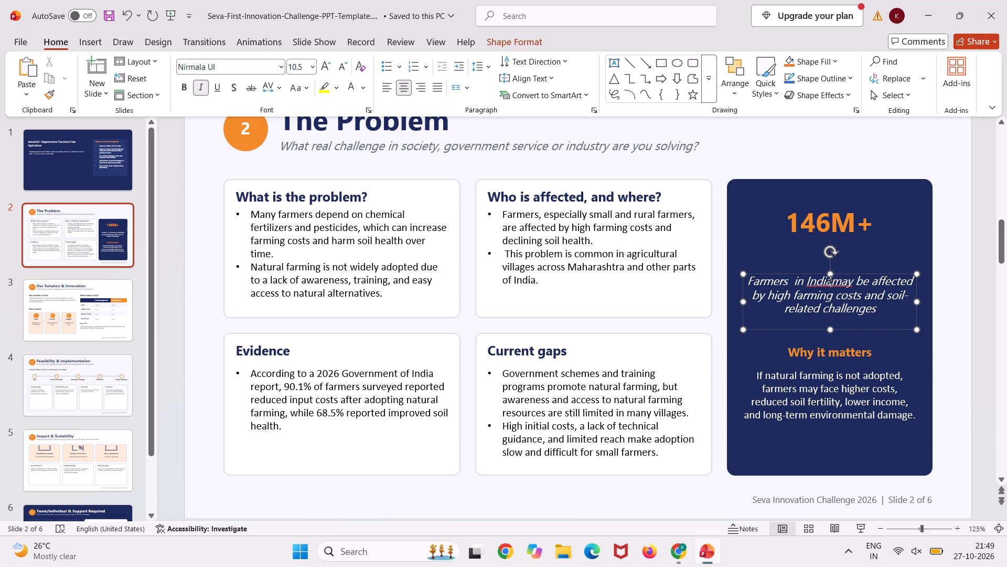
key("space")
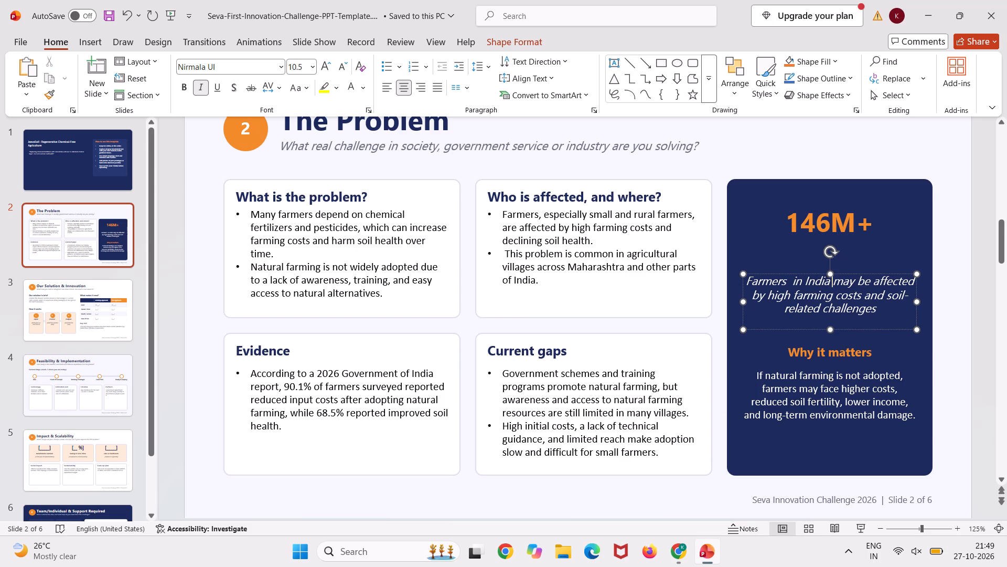
Remove the extra space between "Farmers" and "in India" in the caption below the 146M+ figure.
left_click(795, 280)
key("Left")
key("BackSpace")
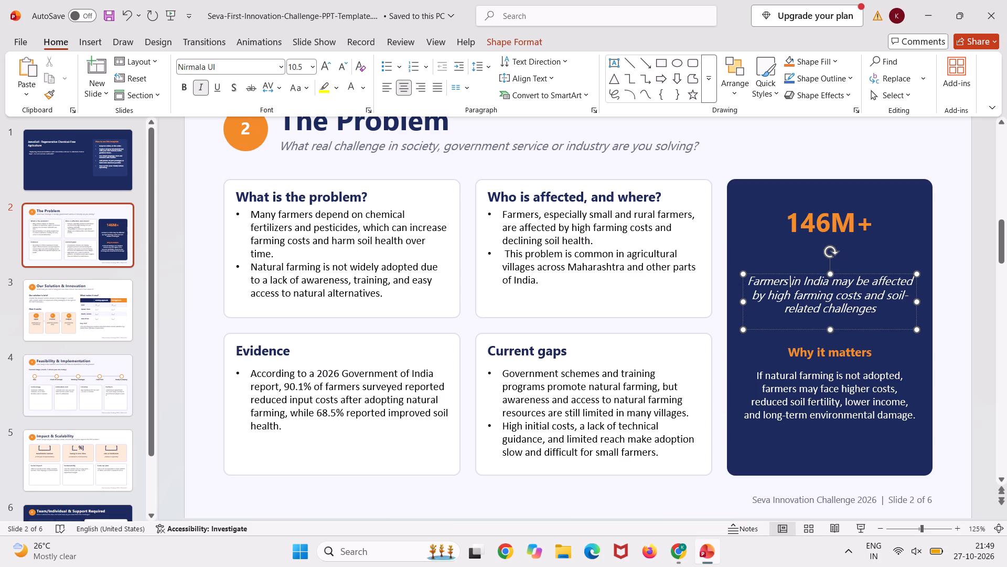
left_click(893, 249)
left_click(981, 329)
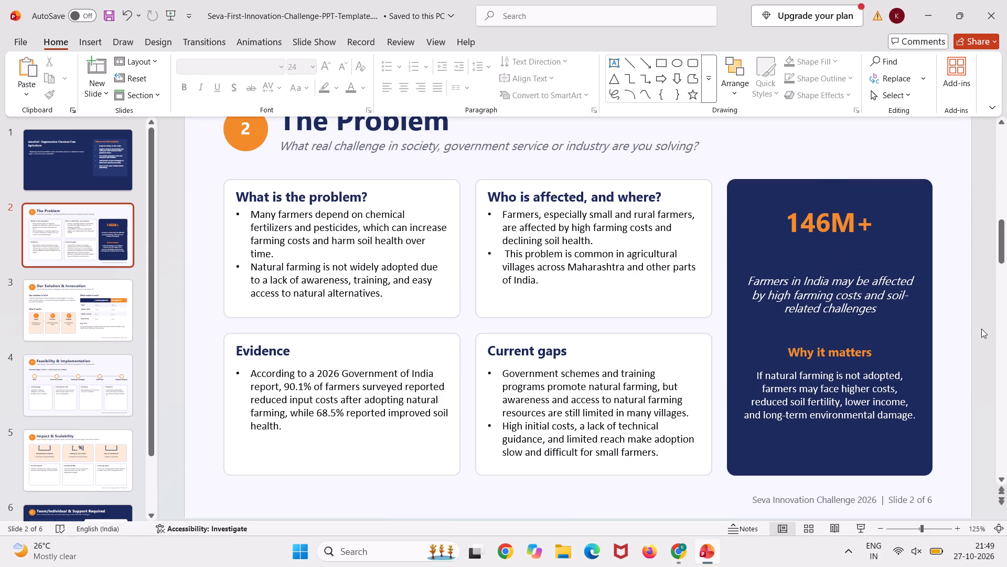
Move the 146M+ figure slightly higher in the dark blue panel, keeping it horizontally centred above the caption.
left_click(818, 256)
left_click(831, 271)
left_click_drag(831, 271, 829, 257)
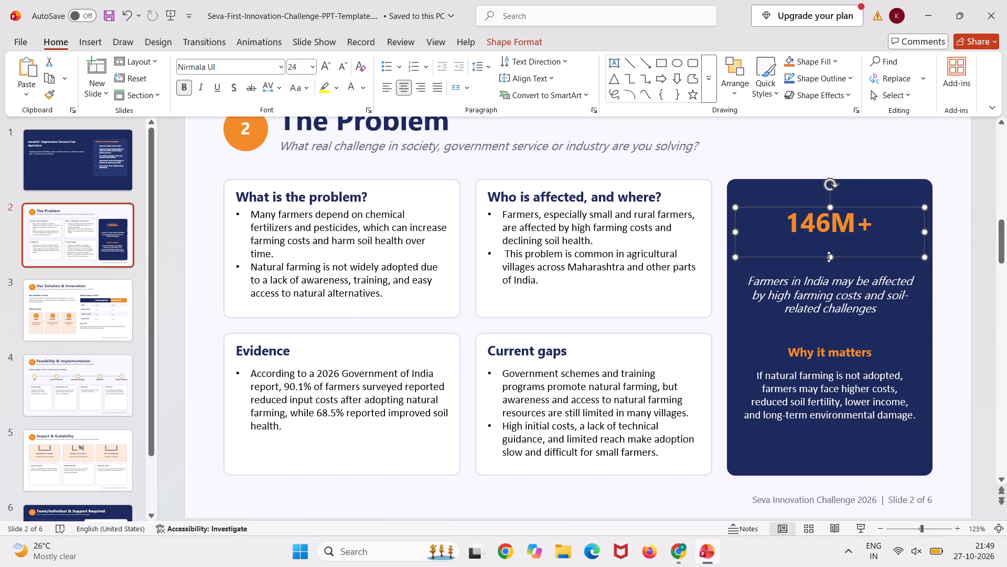
left_click_drag(822, 286, 831, 272)
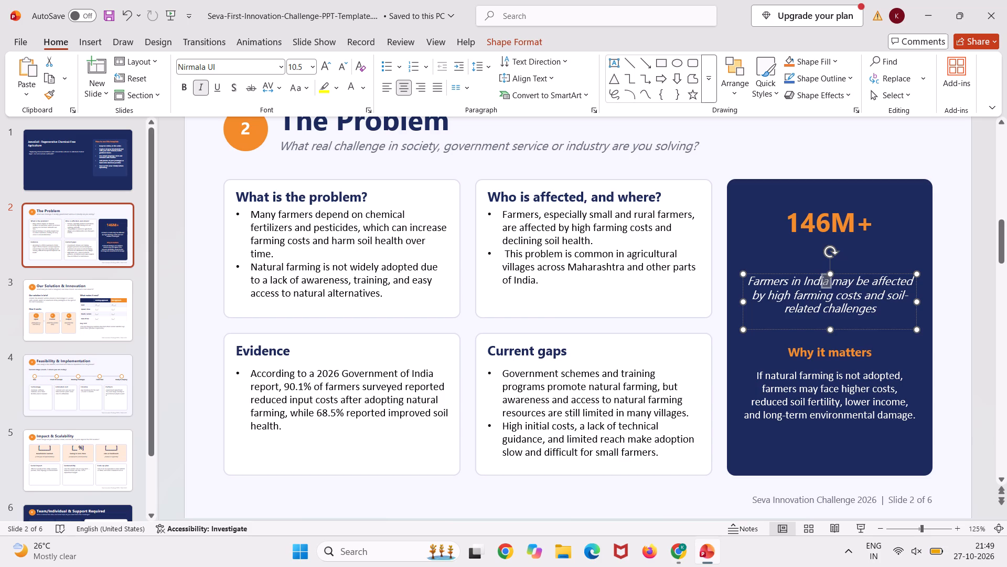
left_click_drag(831, 272, 898, 254)
left_click_drag(898, 254, 852, 267)
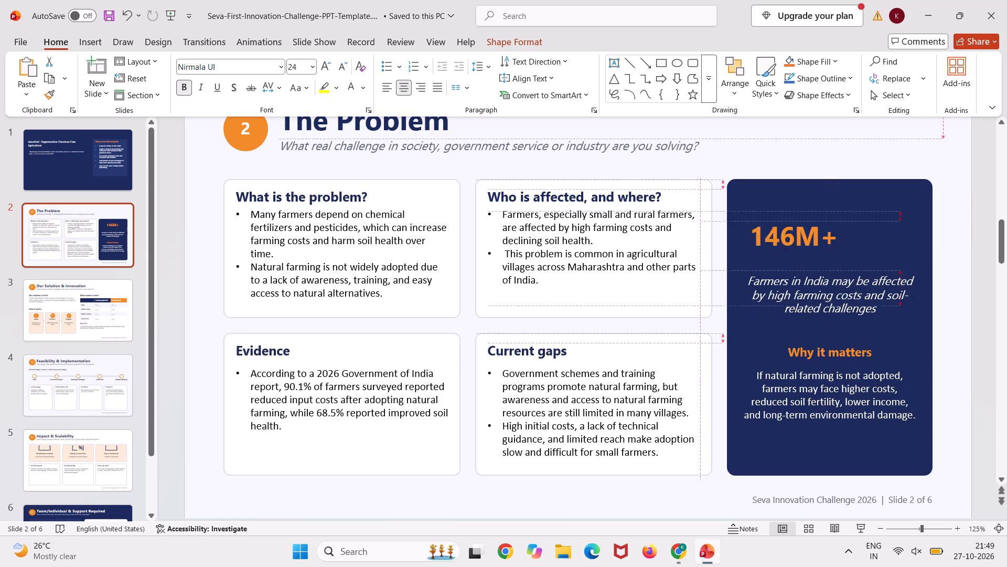
left_click_drag(852, 267, 899, 248)
left_click_drag(939, 278, 870, 277)
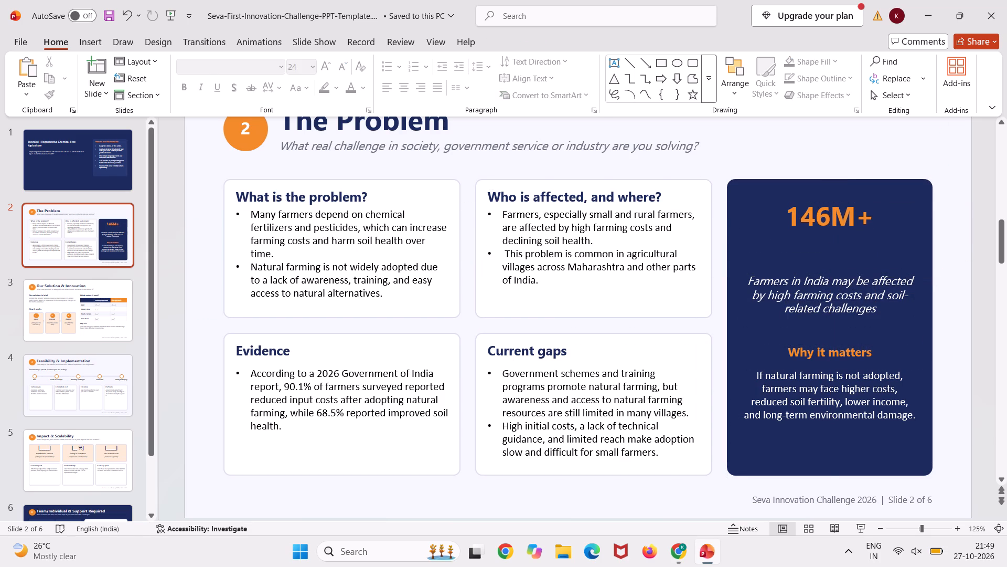
Extend the top edge of the farmers caption's text box upward so its text sits closer to the 146M+ figure.
left_click(870, 277)
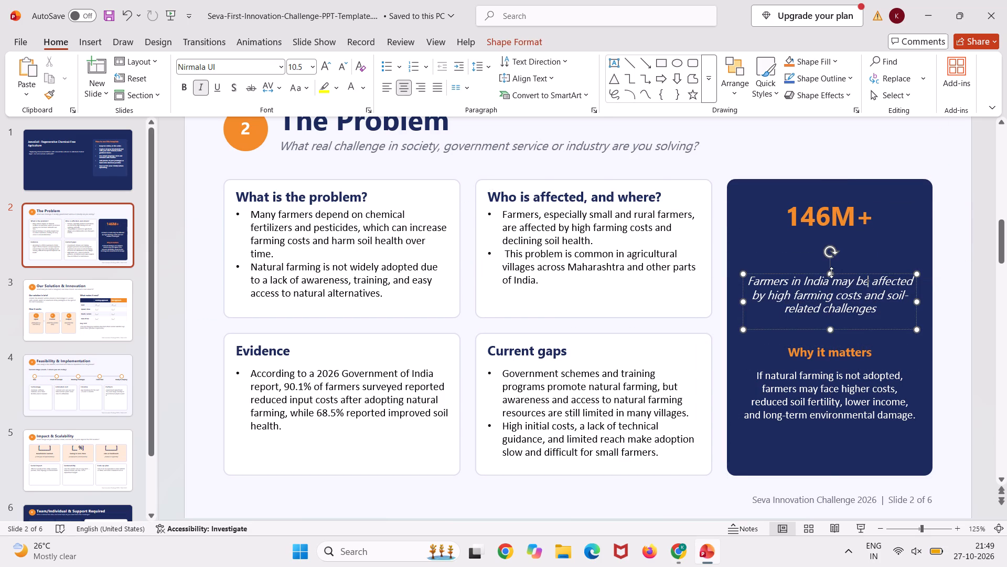
left_click_drag(831, 272, 831, 253)
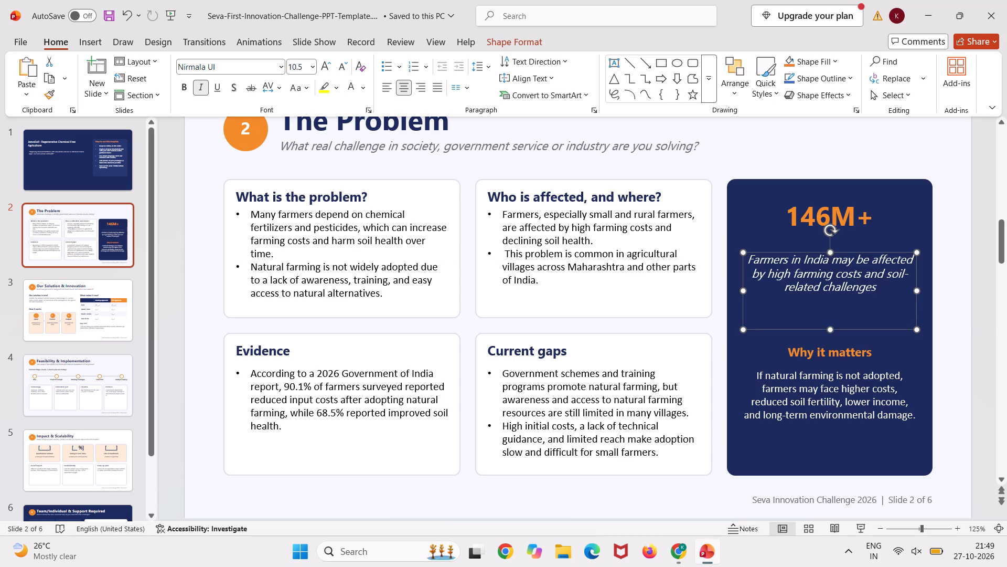
left_click(956, 313)
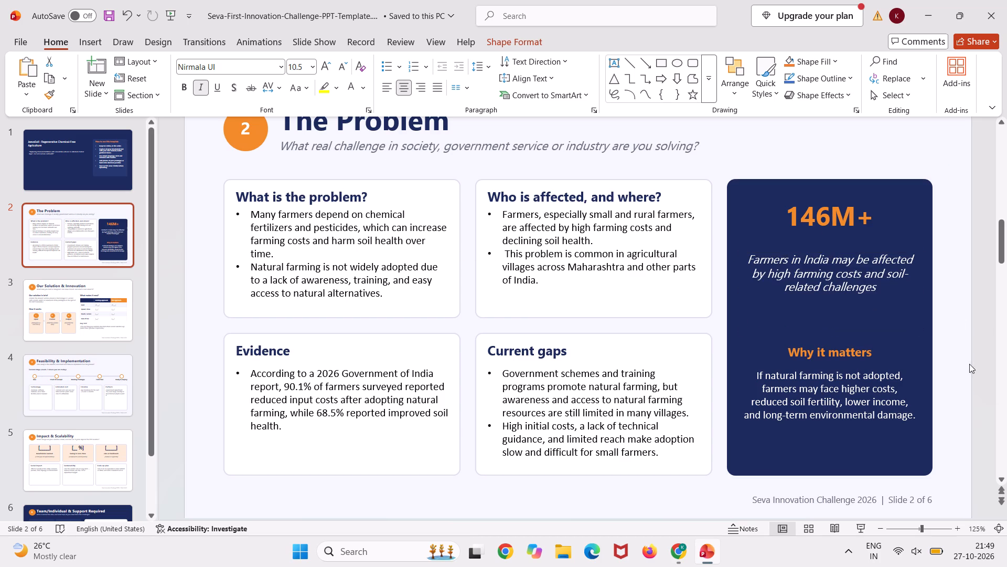
Go to slide 3, "Our Solution & Innovation".
double_click(1001, 476)
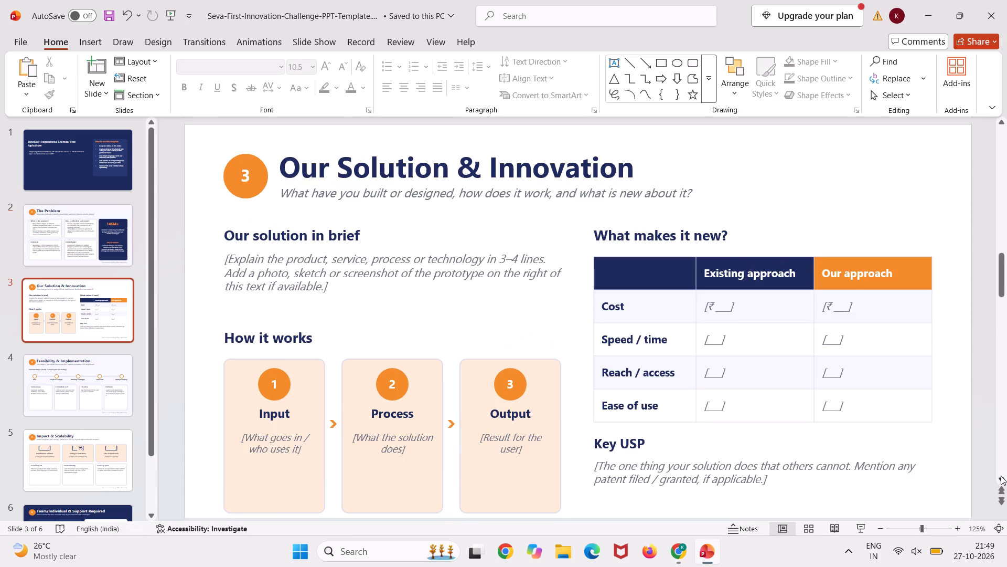
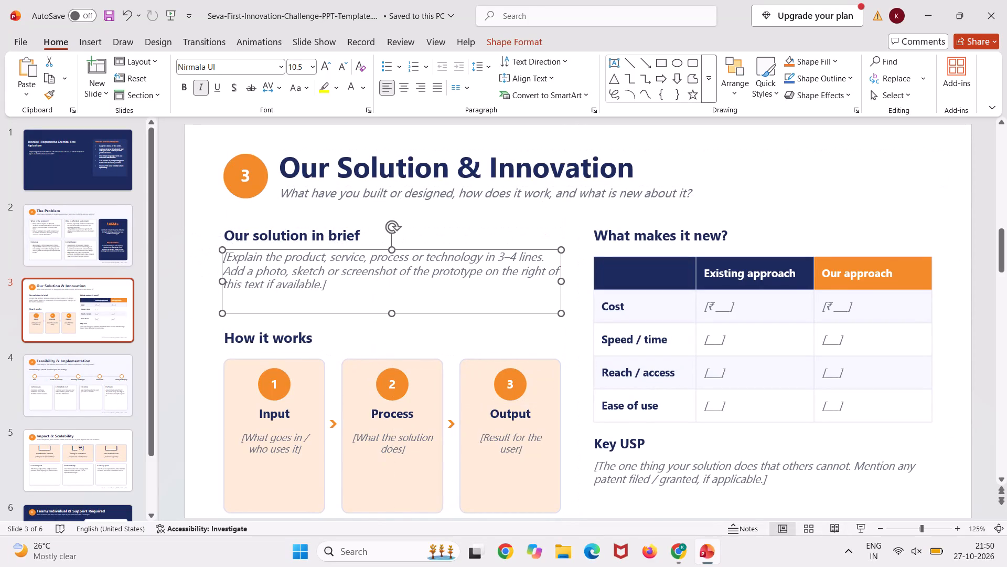
Replace the "Our solution in brief" placeholder with the copied paragraph on promoting natural farming with locally available organic materials and farmer training.
left_click(385, 290)
key("BackSpace")
key("BackSpace")
key("BackSpace")
key("BackSpace")
key("BackSpace")
key("BackSpace")
key("BackSpace")
key("BackSpace")
key("BackSpace")
key("BackSpace")
key("BackSpace")
key("BackSpace")
key("BackSpace")
key("BackSpace")
key("BackSpace")
key("BackSpace")
key("BackSpace")
key("BackSpace")
key("BackSpace")
key("BackSpace")
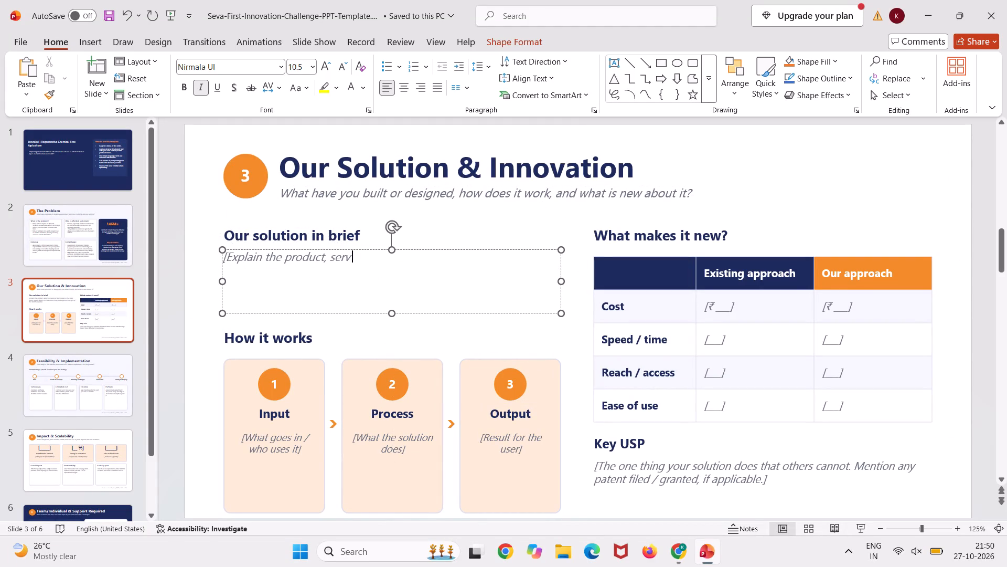
key("BackSpace")
key("BackSpace")
key("BackSpace")
key("BackSpace")
key("BackSpace")
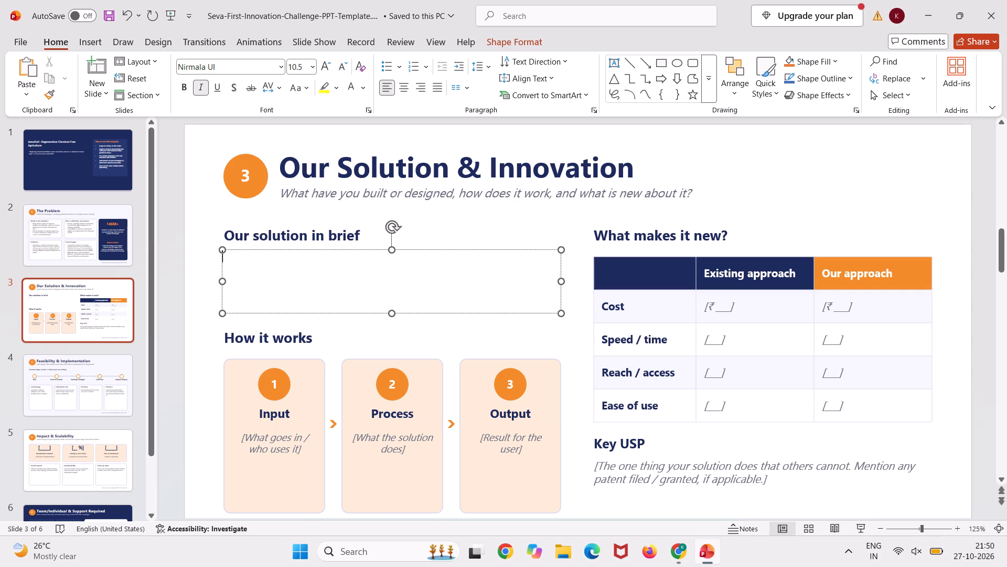
key("ctrl+v")
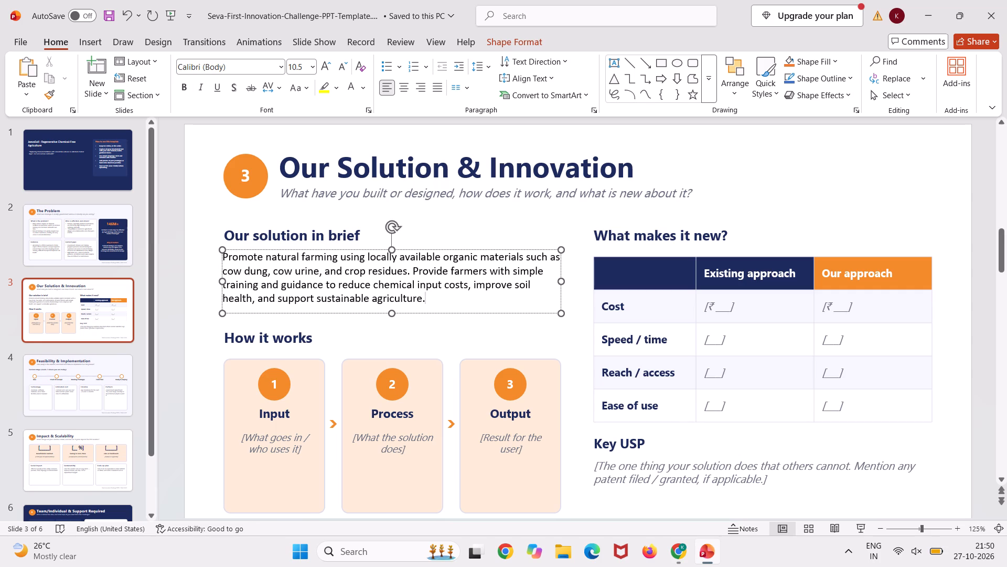
Format the solution paragraph as a bulleted list, splitting it so "Provide farmers with simple training" starts a second bullet.
left_click(390, 64)
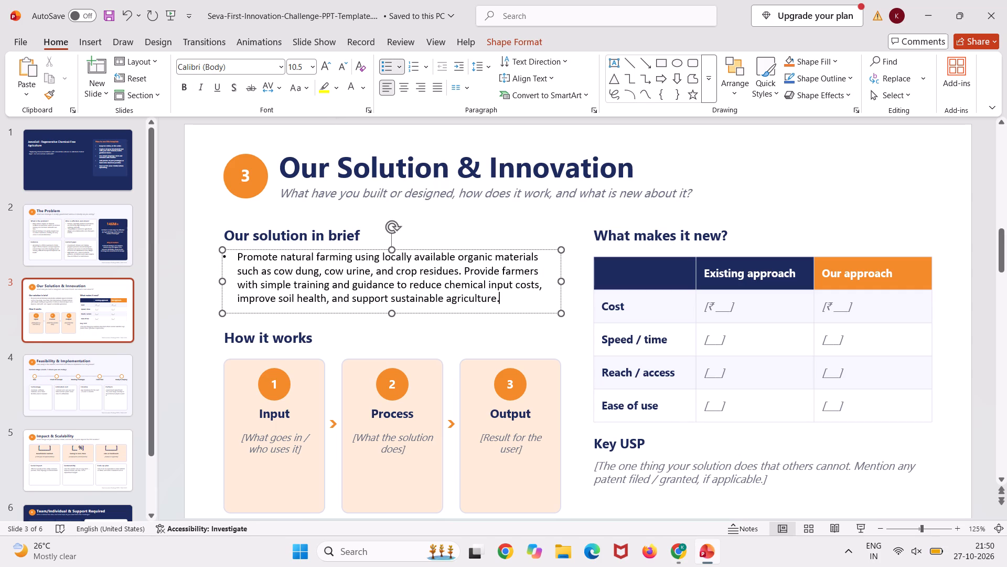
left_click(464, 275)
key("Return")
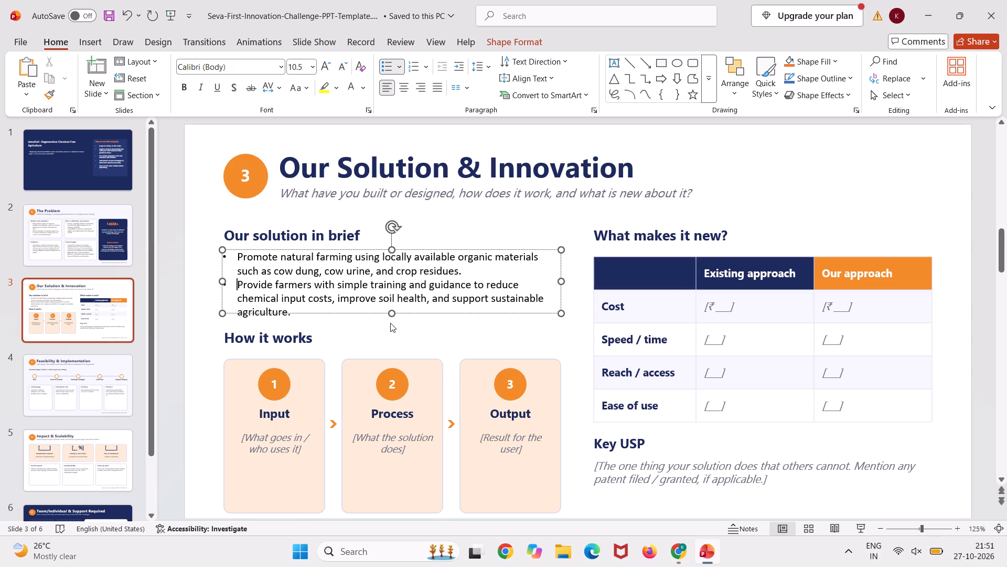
Extend the bottom edge of the solution text box slightly downward so both bullets fit inside, above "How it works".
scroll(388, 320, "left", 2)
left_click_drag(391, 315, 392, 320)
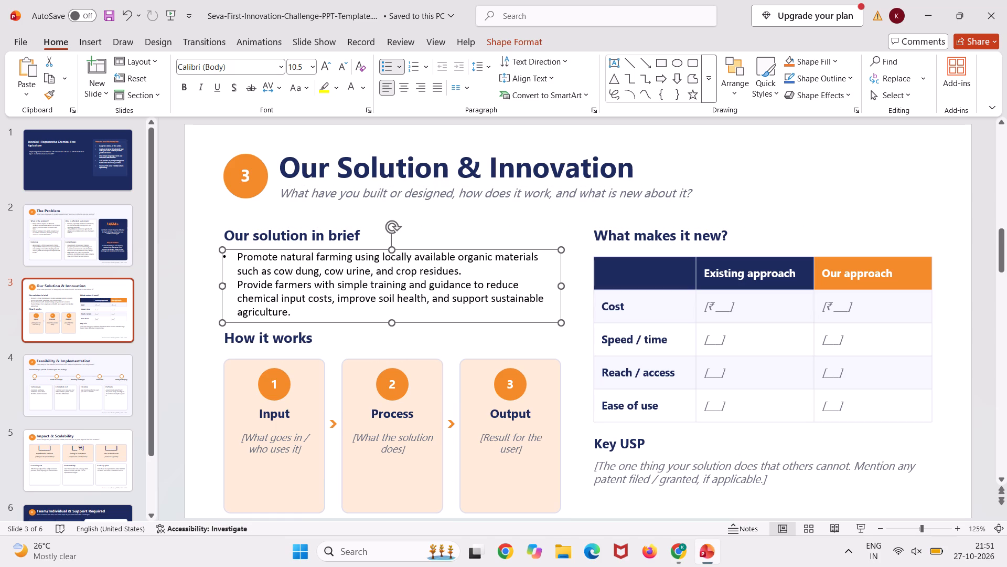
left_click(441, 340)
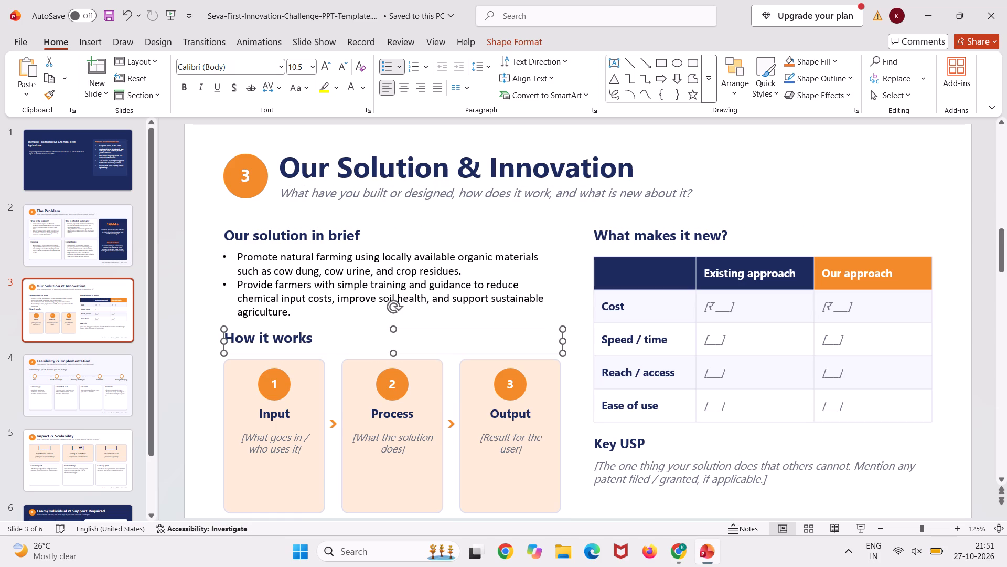
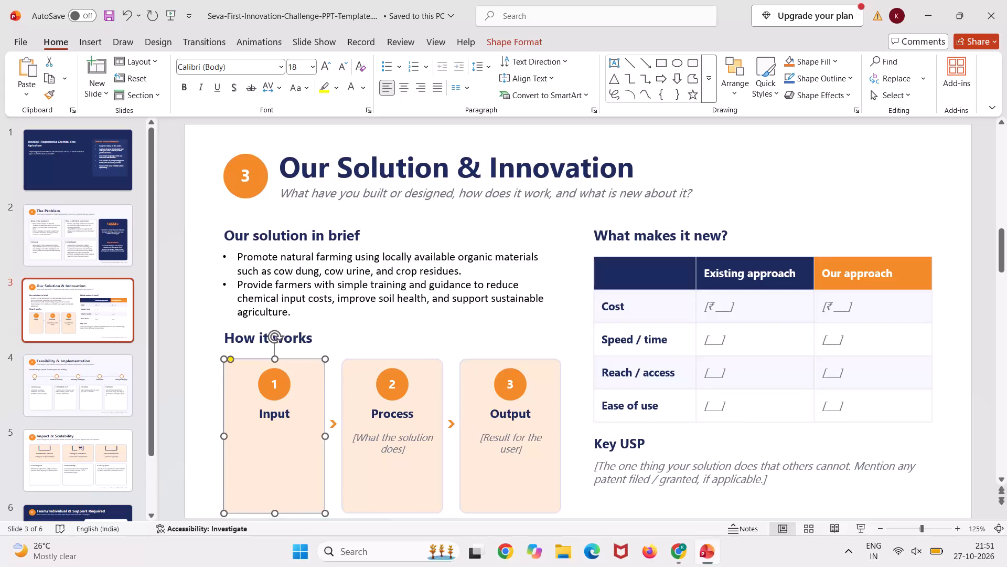
Copy the Process card's "[What the solution does]" text box and place the duplicate in the Input card beneath its heading.
double_click(277, 450)
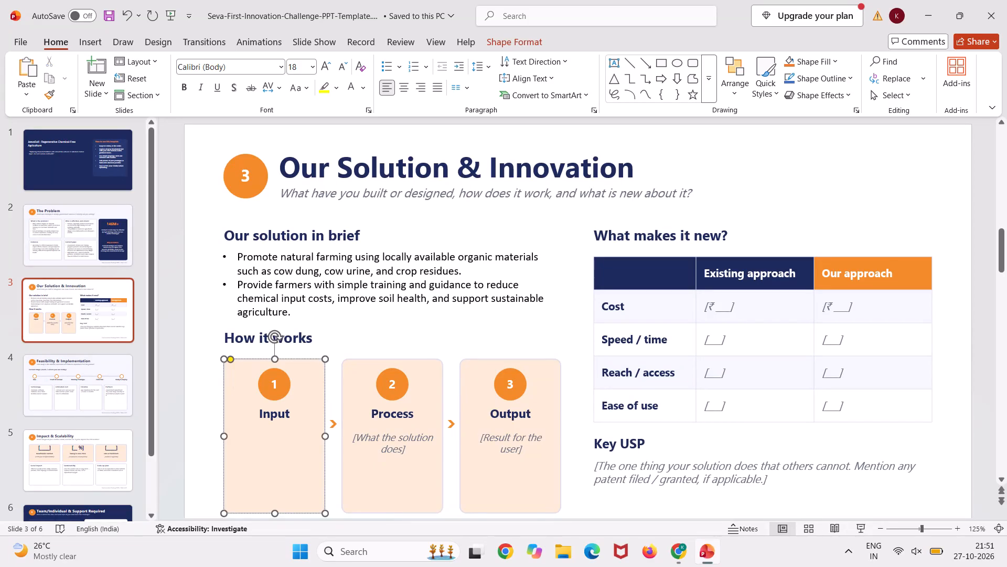
left_click(399, 444)
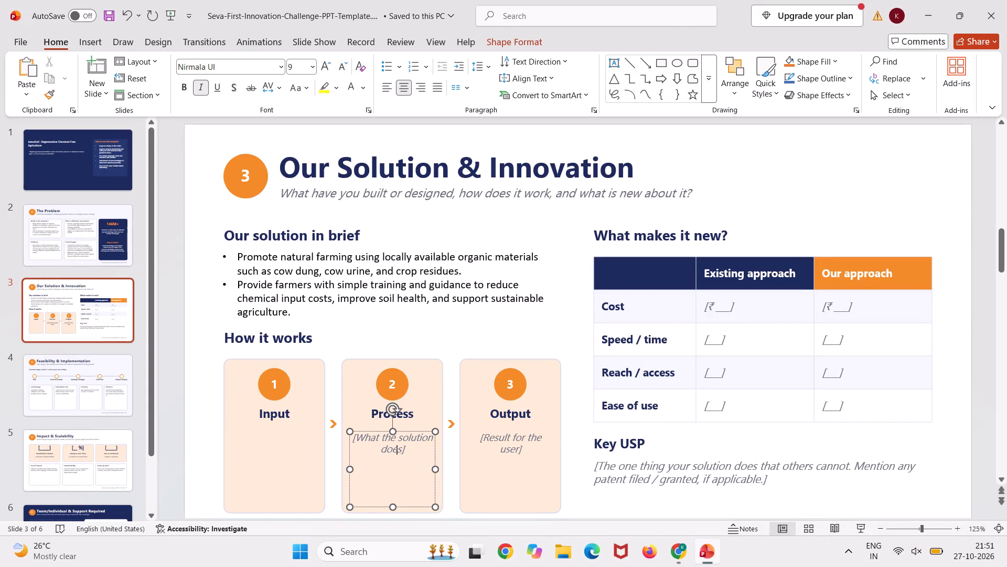
left_click(378, 432)
key("ctrl+c")
left_click(278, 440)
double_click(278, 440)
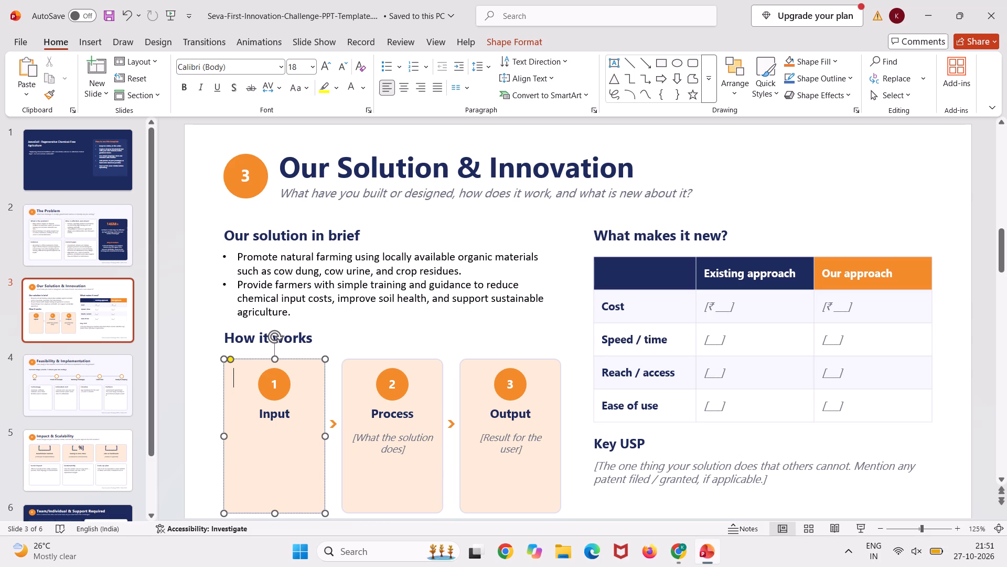
key("ctrl+v")
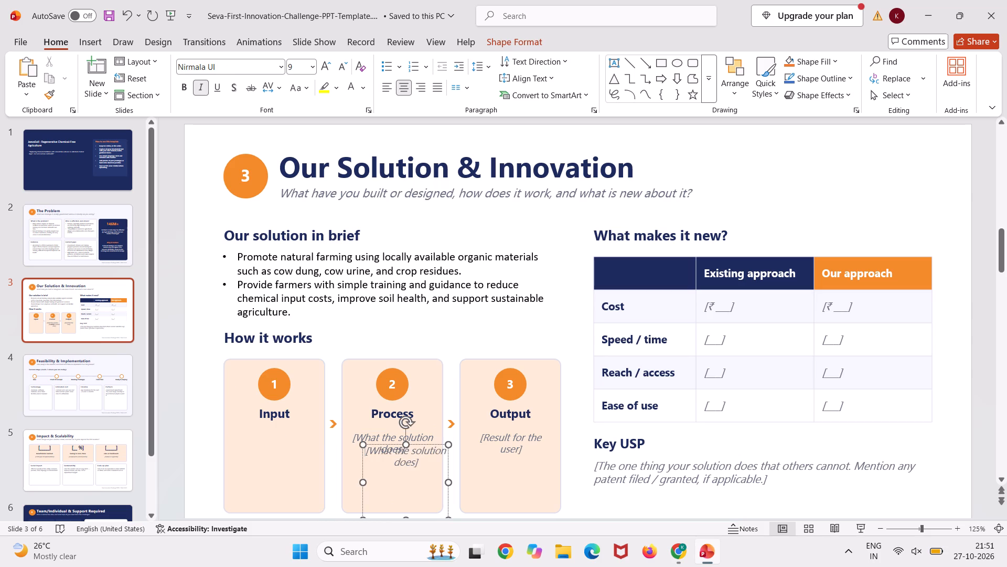
left_click_drag(379, 445, 245, 426)
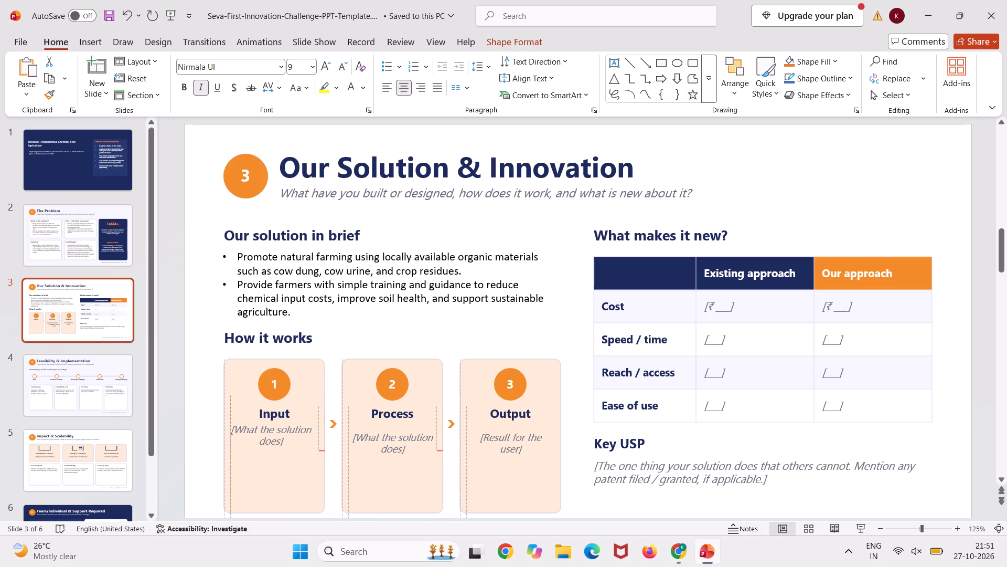
left_click_drag(245, 426, 245, 425)
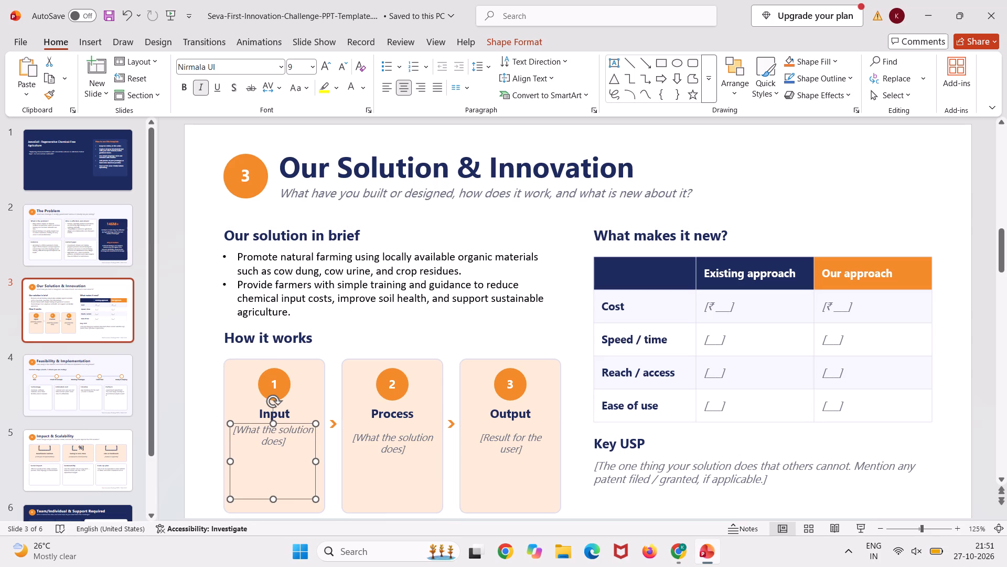
Align the duplicated text box centrally in the Input card, level with the Process card's placeholder.
left_click(253, 421)
left_click(253, 448)
left_click_drag(253, 423, 254, 429)
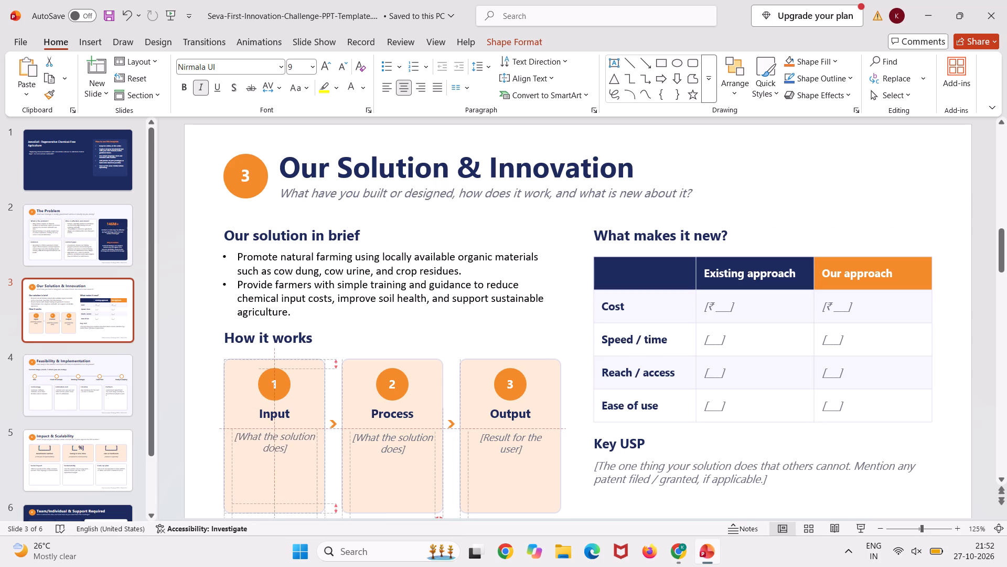
left_click_drag(254, 429, 254, 425)
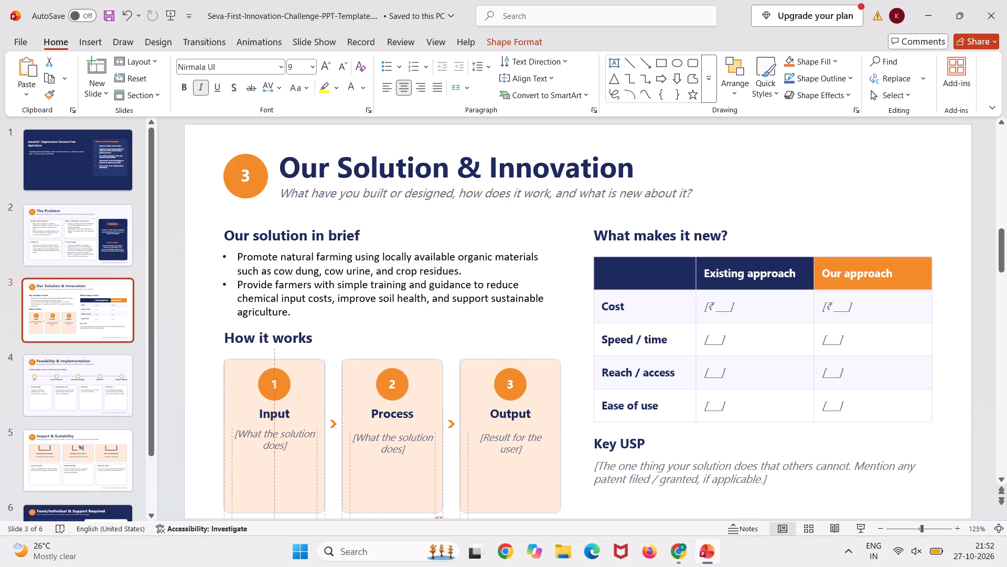
left_click_drag(254, 425, 254, 431)
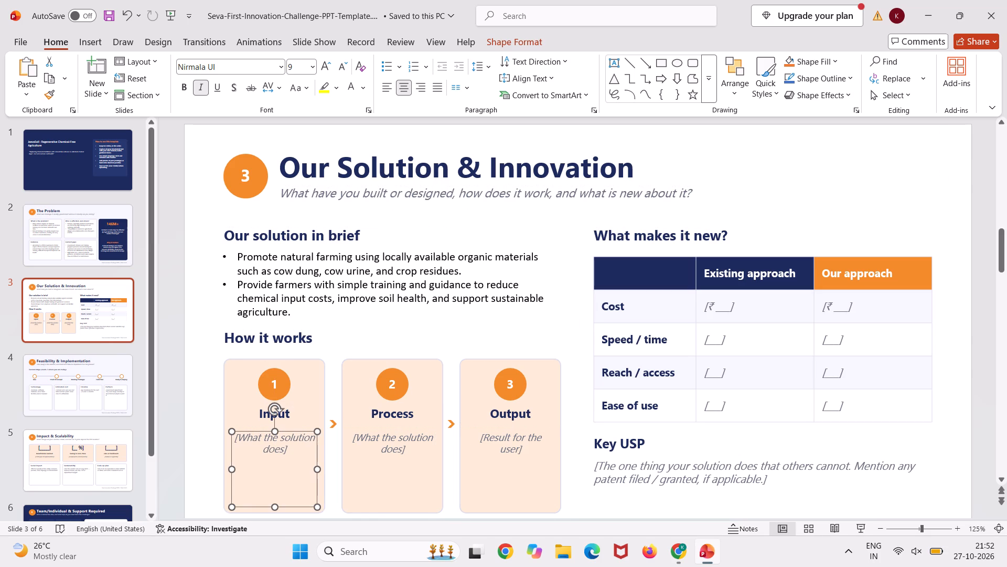
Clear all of the "[What the solution does]" placeholder text from the Input card's text box.
left_click(288, 450)
key("BackSpace")
key("BackSpace")
key("BackSpace")
key("BackSpace")
key("BackSpace")
key("BackSpace")
key("BackSpace")
key("BackSpace")
key("BackSpace")
key("BackSpace")
key("BackSpace")
key("BackSpace")
key("BackSpace")
key("BackSpace")
key("BackSpace")
key("BackSpace")
key("BackSpace")
key("BackSpace")
key("BackSpace")
key("BackSpace")
key("BackSpace")
key("BackSpace")
key("BackSpace")
key("BackSpace")
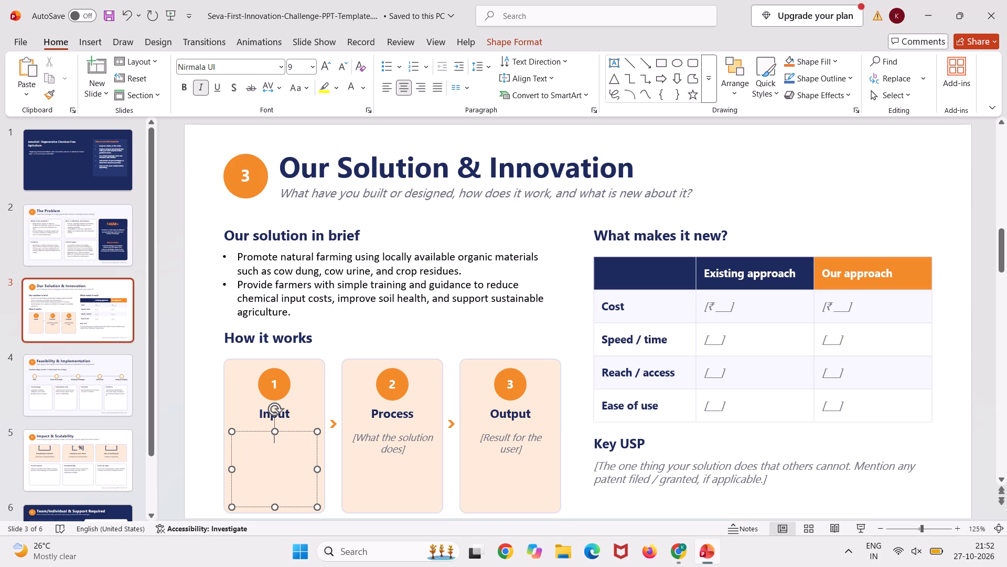
Try to paste the copied content into the emptied Input card text box.
key("ctrl+v")
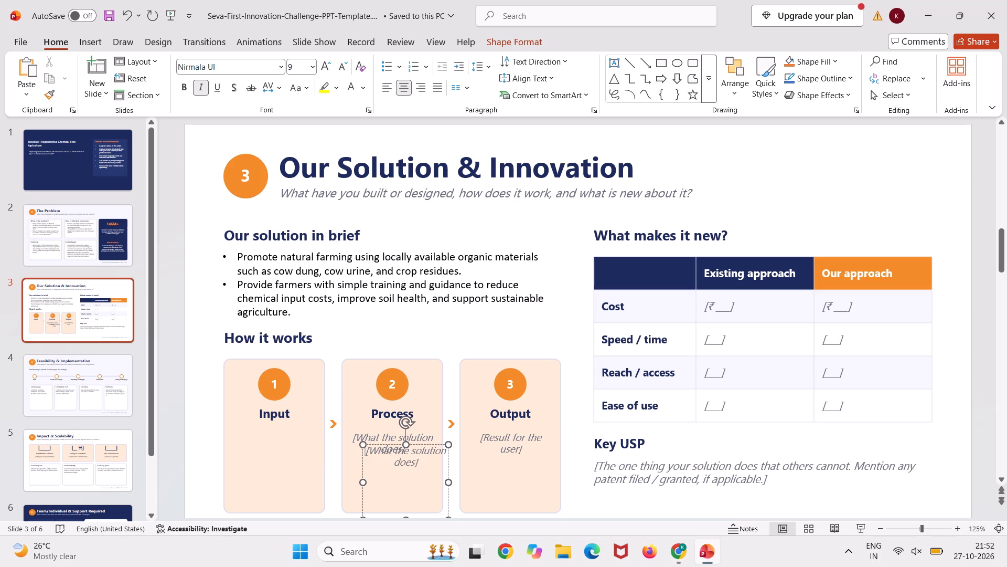
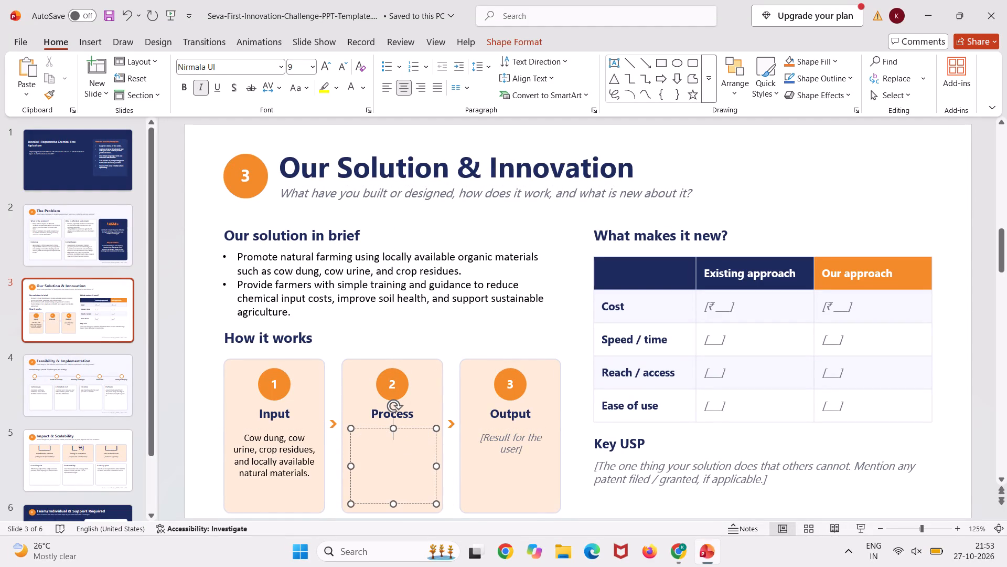
Paste "Prepare natural farming inputs and apply them using suitable methods, with farmer training and guidance." into the Process card's empty text box.
key("ctrl+v")
left_click(494, 448)
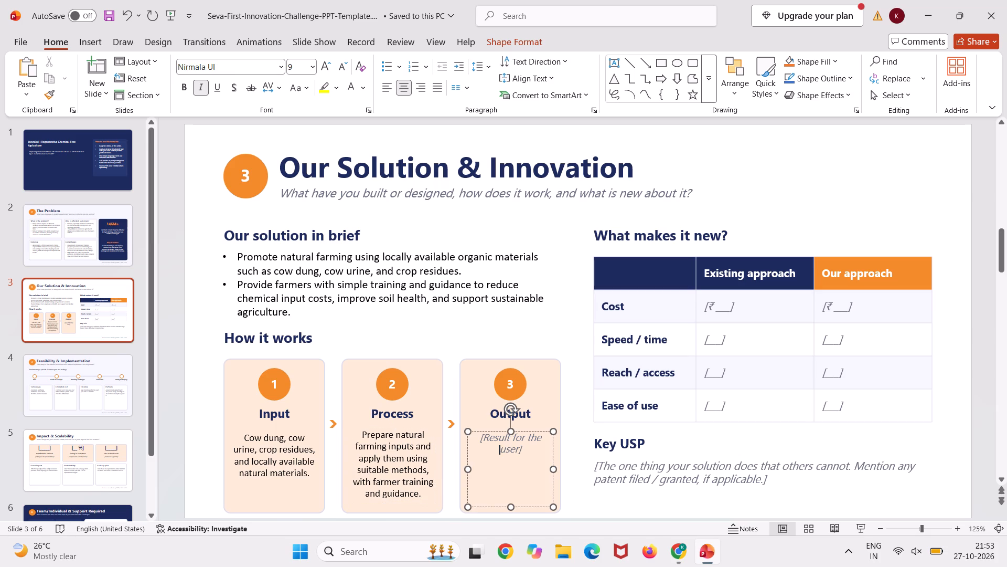
Move the Process card's text box slightly down so it aligns with the Input and Output cards' text boxes.
left_click(404, 432)
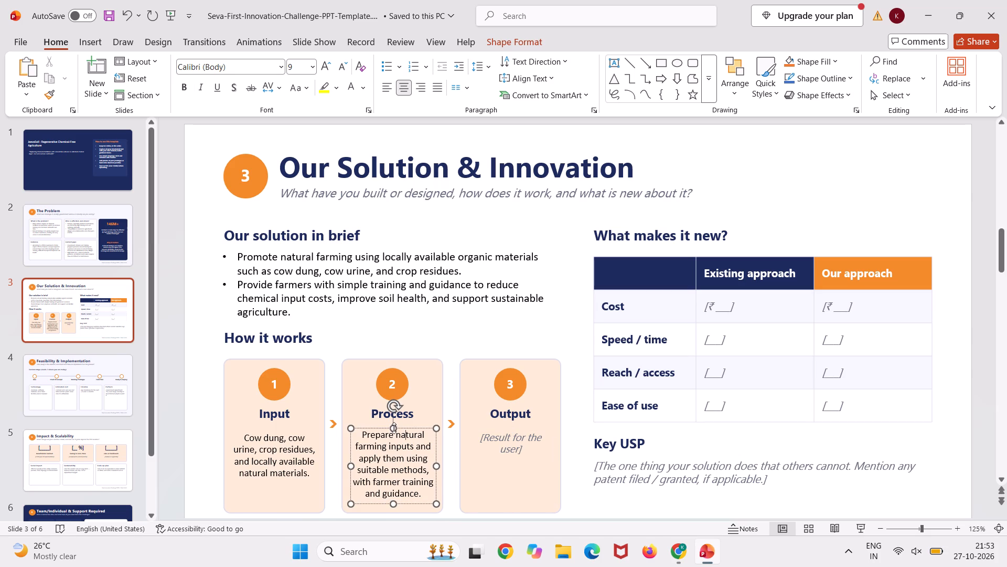
left_click(380, 429)
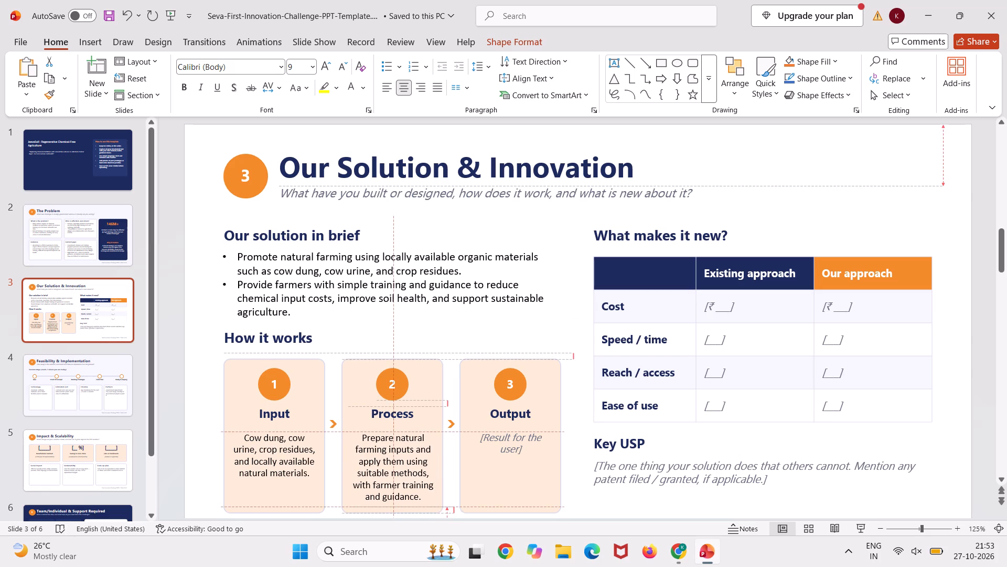
Open the Output card's "[Result for the user]" placeholder for editing.
left_click(524, 454)
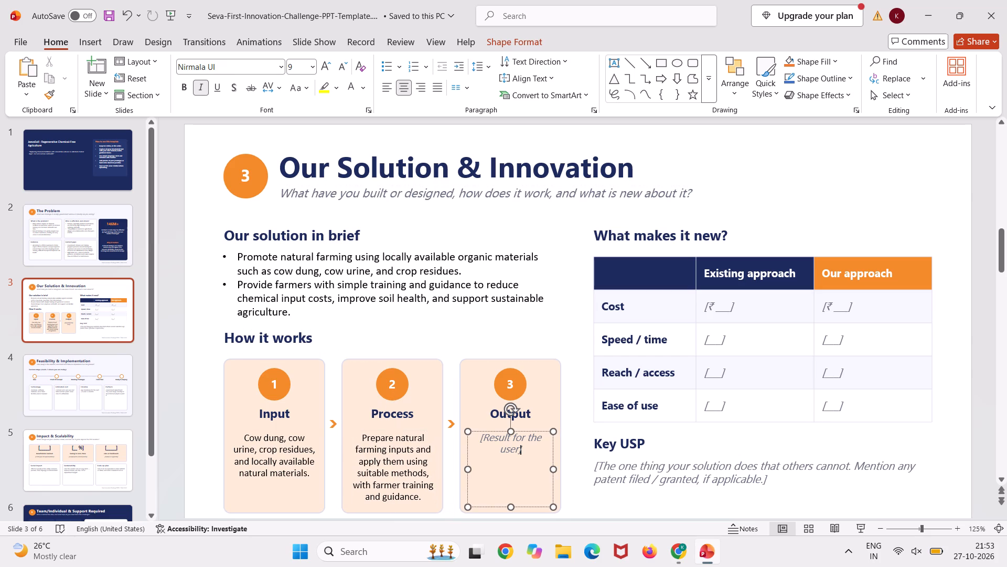
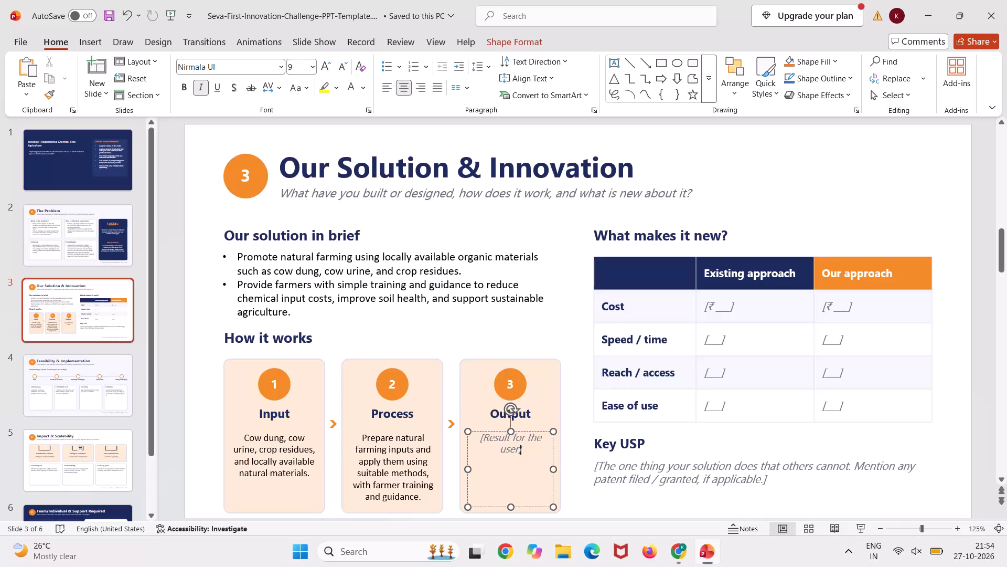
Delete the "[Result for the user]" placeholder text from the Output card's text box.
key("BackSpace")
key("BackSpace")
key("BackSpace")
key("BackSpace")
key("BackSpace")
key("BackSpace")
key("BackSpace")
key("BackSpace")
key("BackSpace")
key("BackSpace")
key("BackSpace")
key("BackSpace")
key("BackSpace")
key("BackSpace")
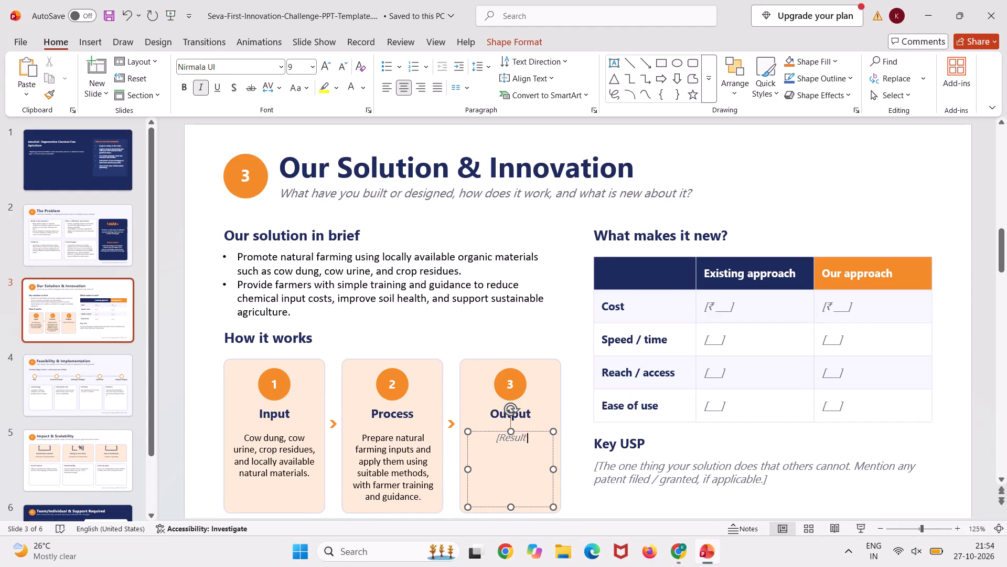
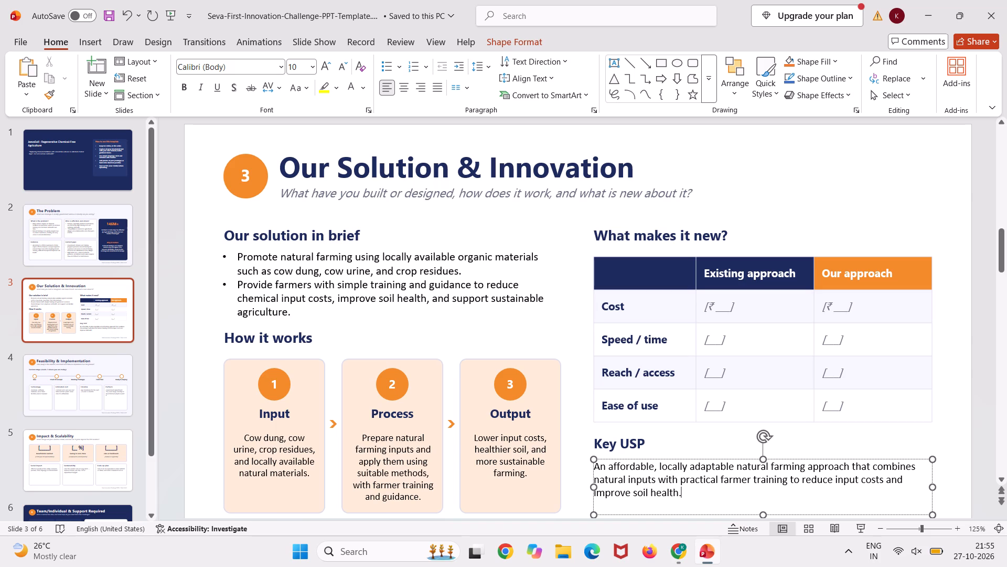
Format the Key USP paragraph as a bulleted list item.
left_click(383, 69)
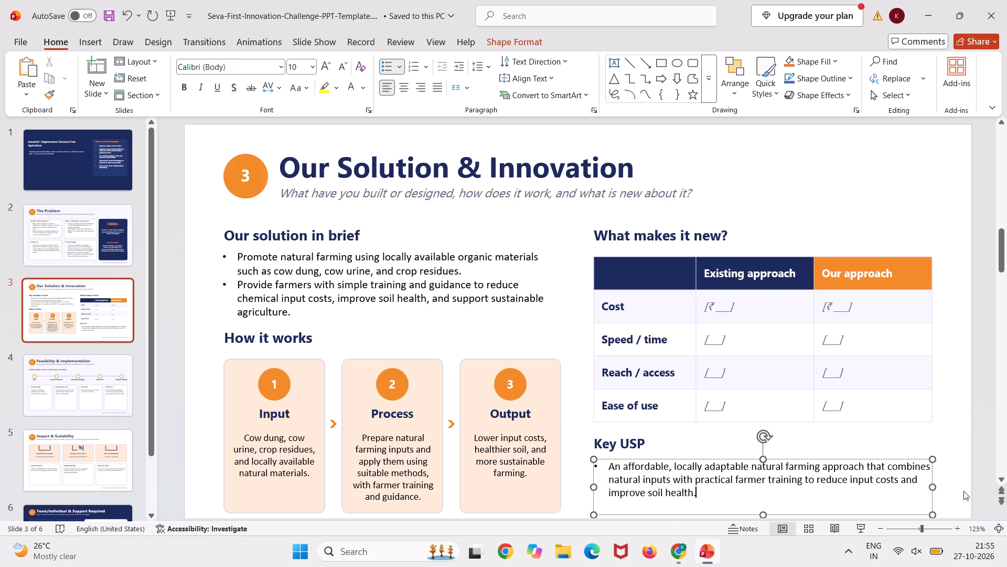
Go to slide 4, "Feasibility & Implementation".
left_click(998, 472)
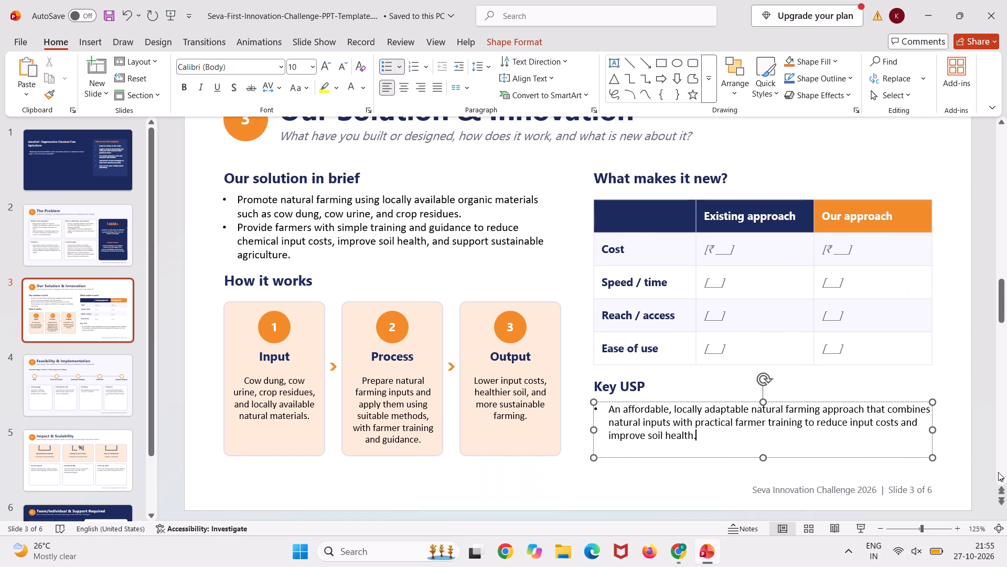
left_click(998, 472)
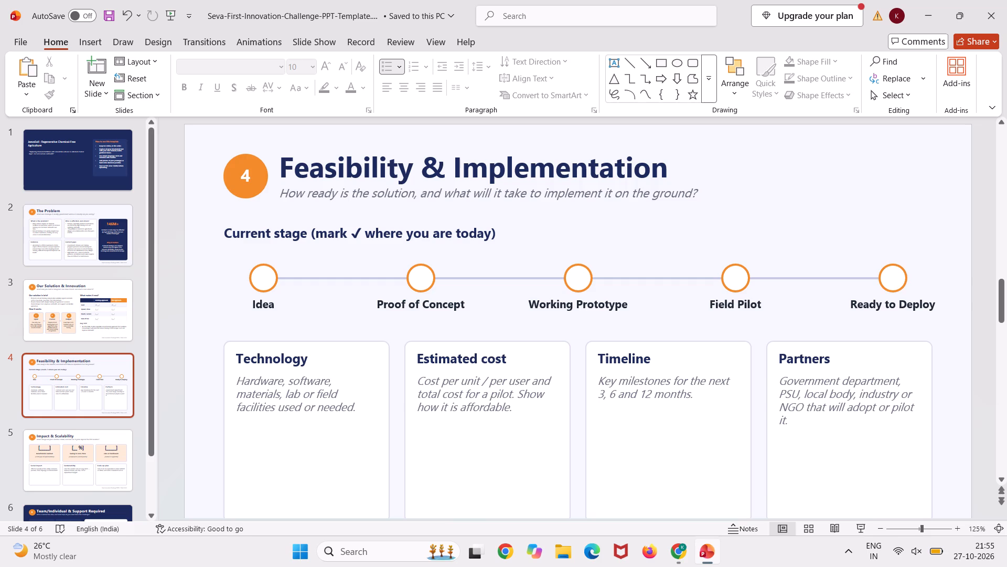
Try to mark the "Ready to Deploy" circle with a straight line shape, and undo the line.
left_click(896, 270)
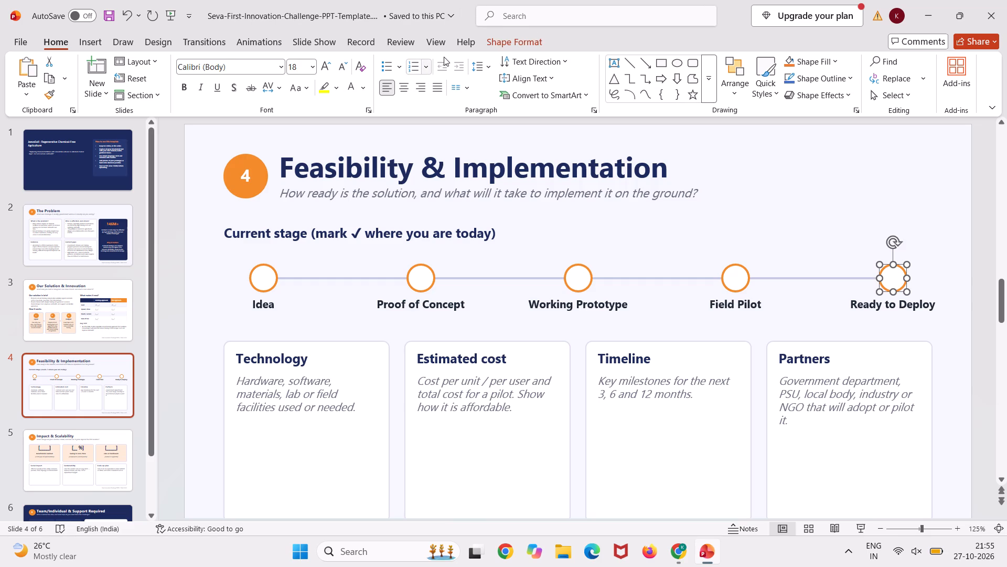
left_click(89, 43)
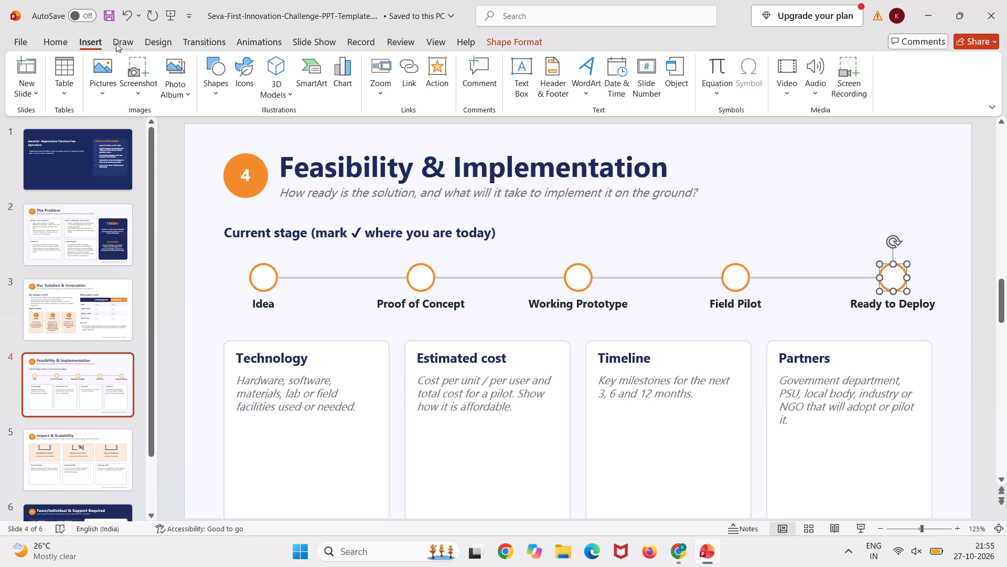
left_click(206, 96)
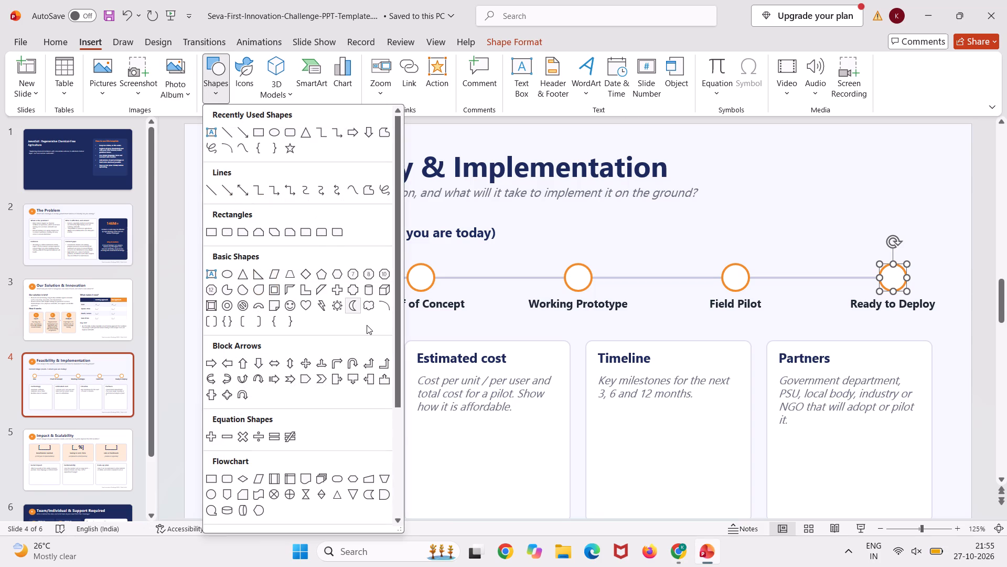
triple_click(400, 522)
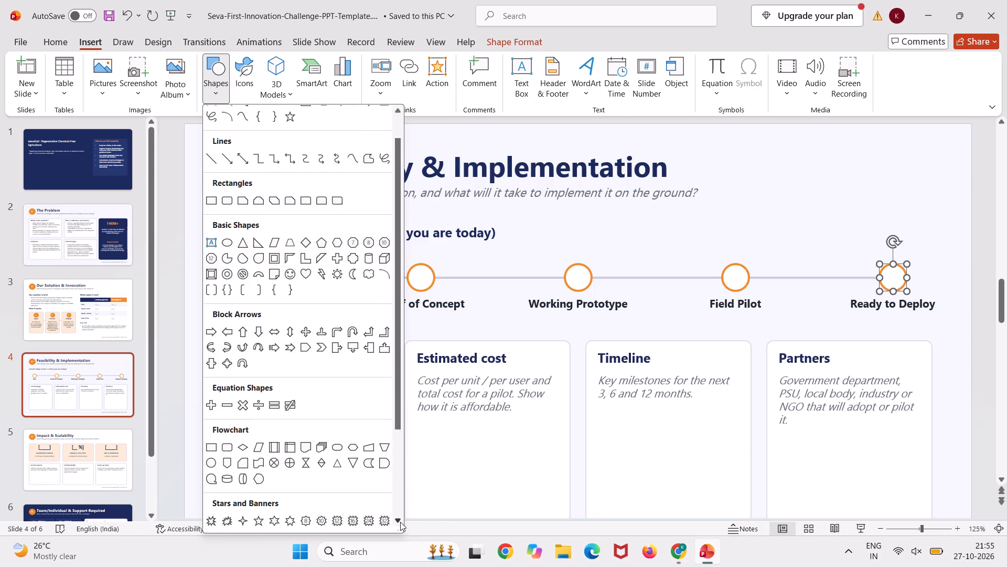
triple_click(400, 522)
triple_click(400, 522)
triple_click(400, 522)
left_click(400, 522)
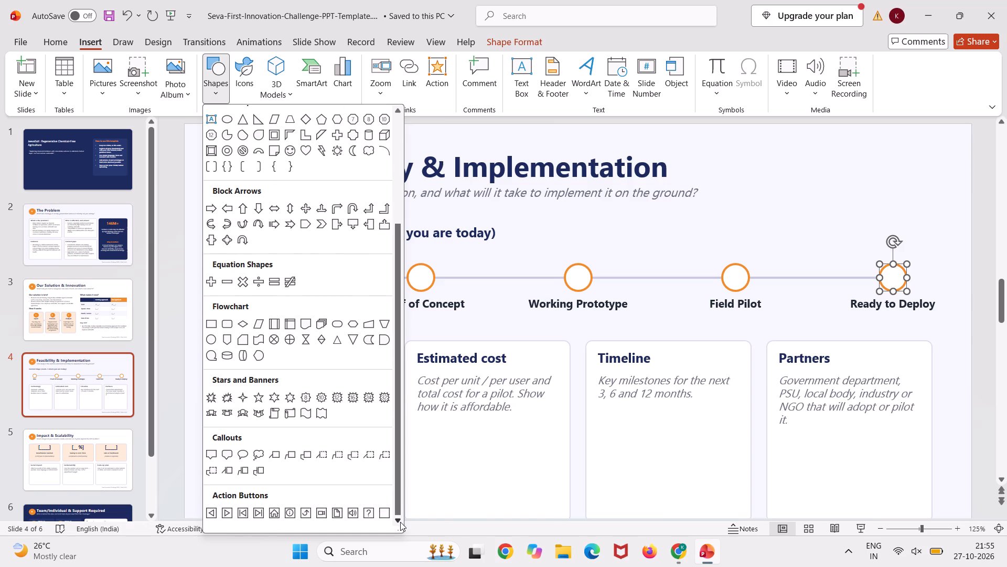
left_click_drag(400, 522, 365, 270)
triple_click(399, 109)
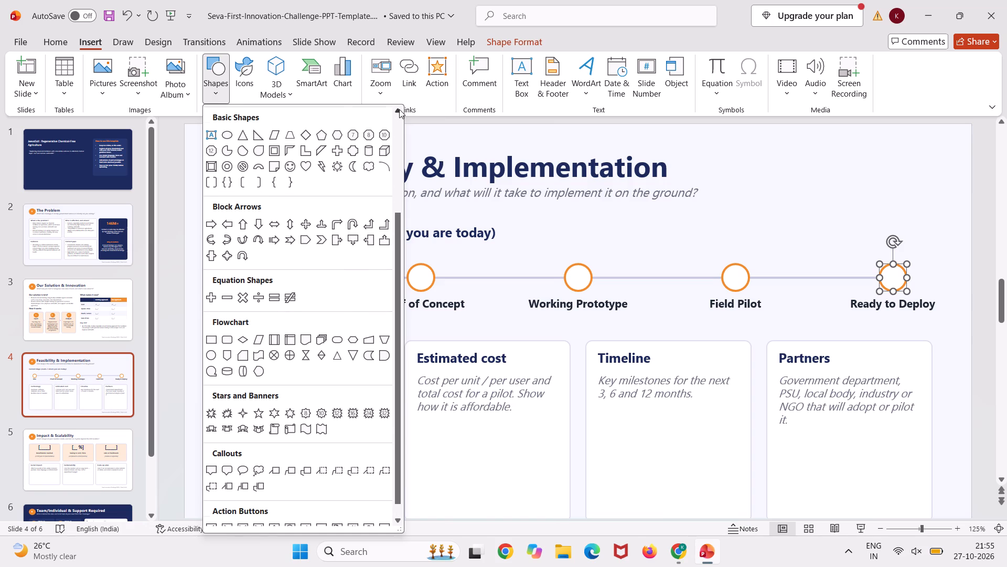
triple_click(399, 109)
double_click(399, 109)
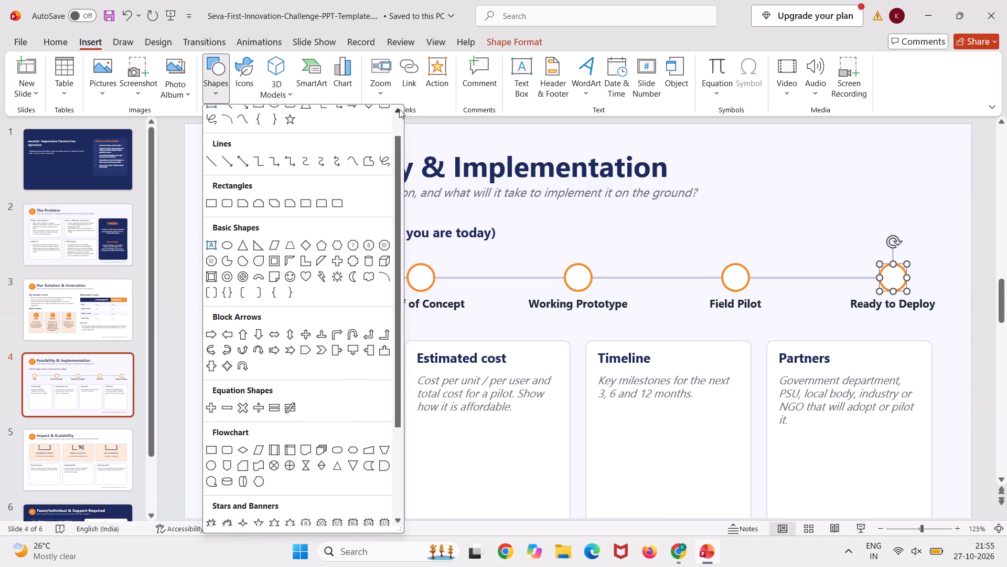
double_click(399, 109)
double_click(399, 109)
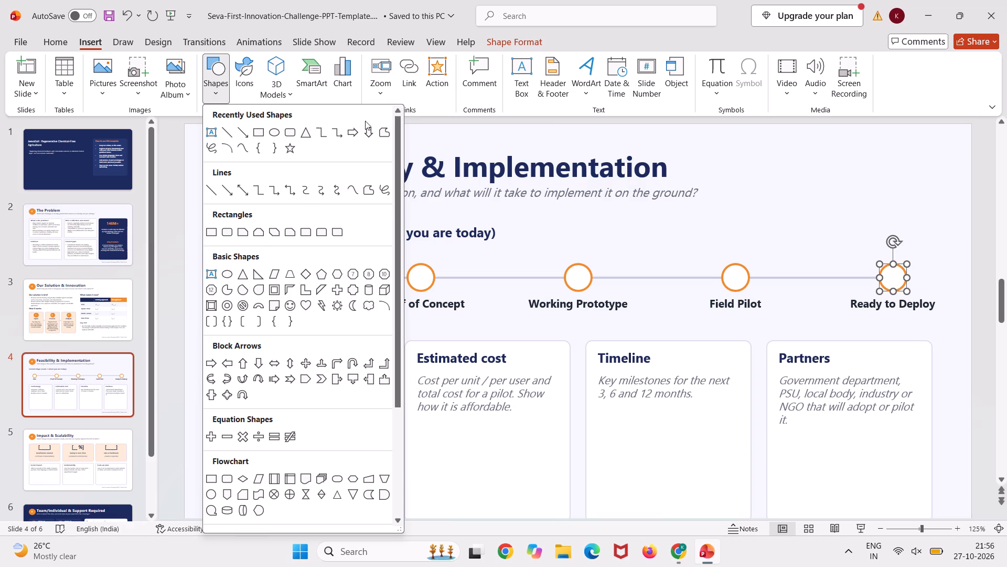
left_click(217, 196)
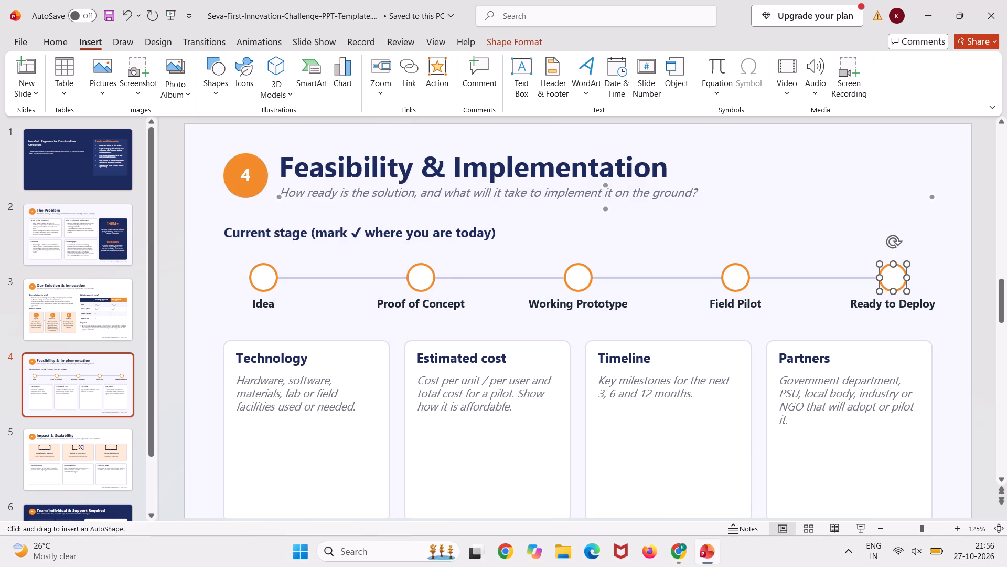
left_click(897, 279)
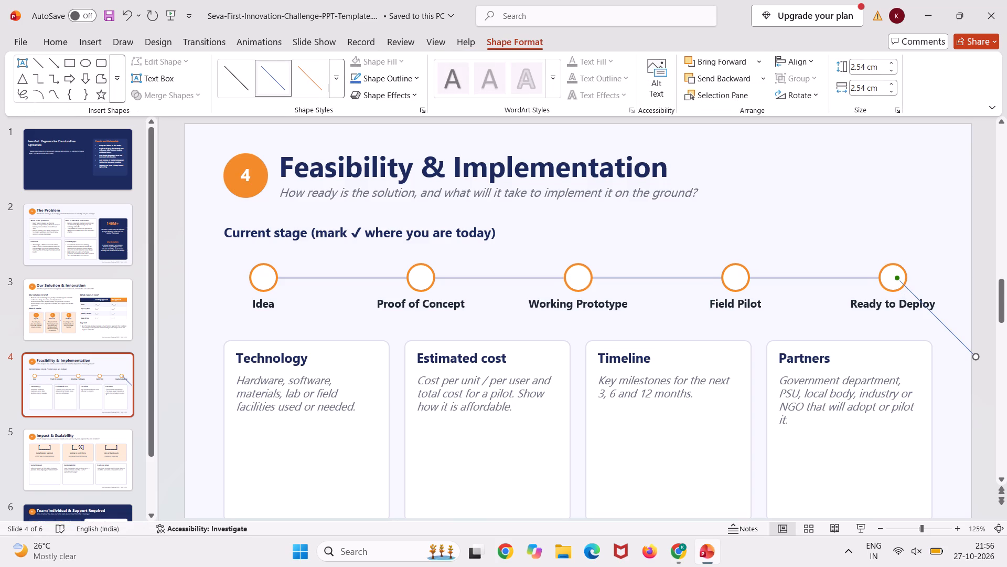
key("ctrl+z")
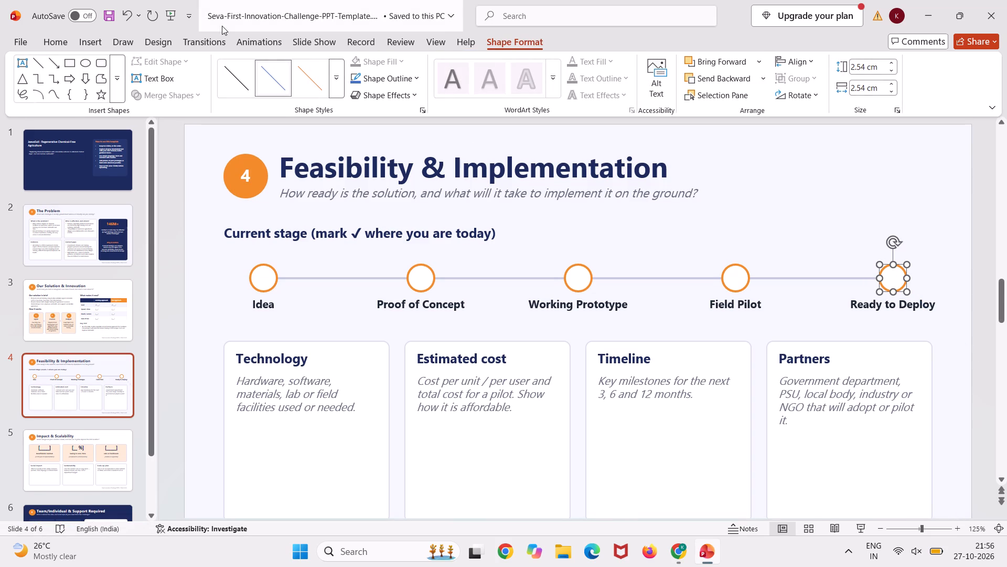
Look through the drawing tools and the shapes gallery for a check mark suited to the stage circle.
left_click(125, 44)
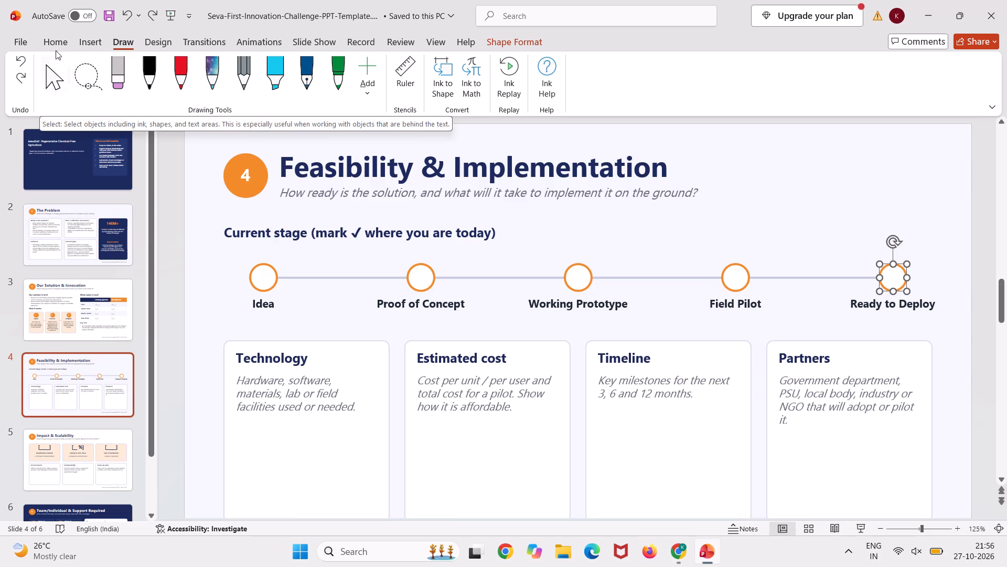
left_click(95, 38)
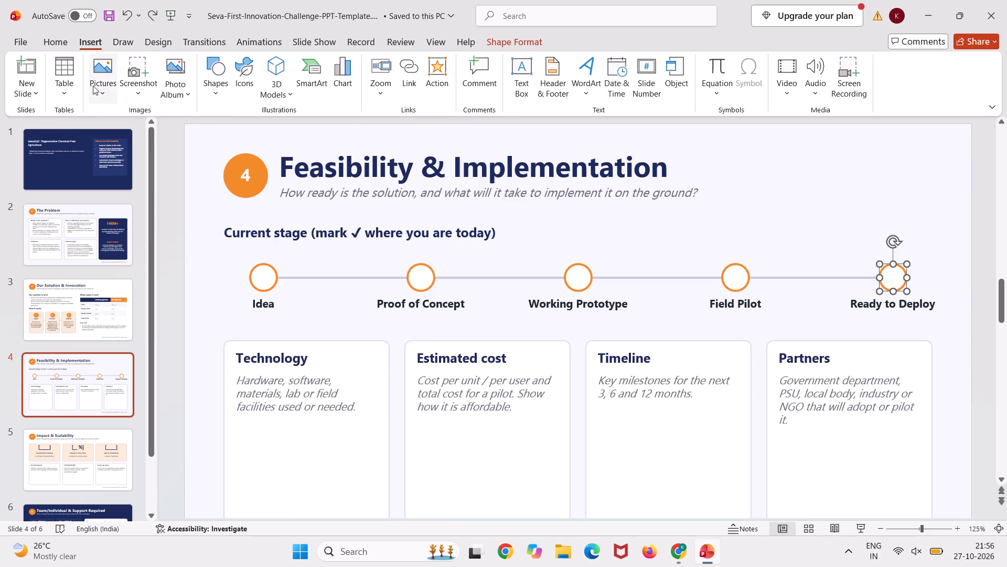
left_click(211, 95)
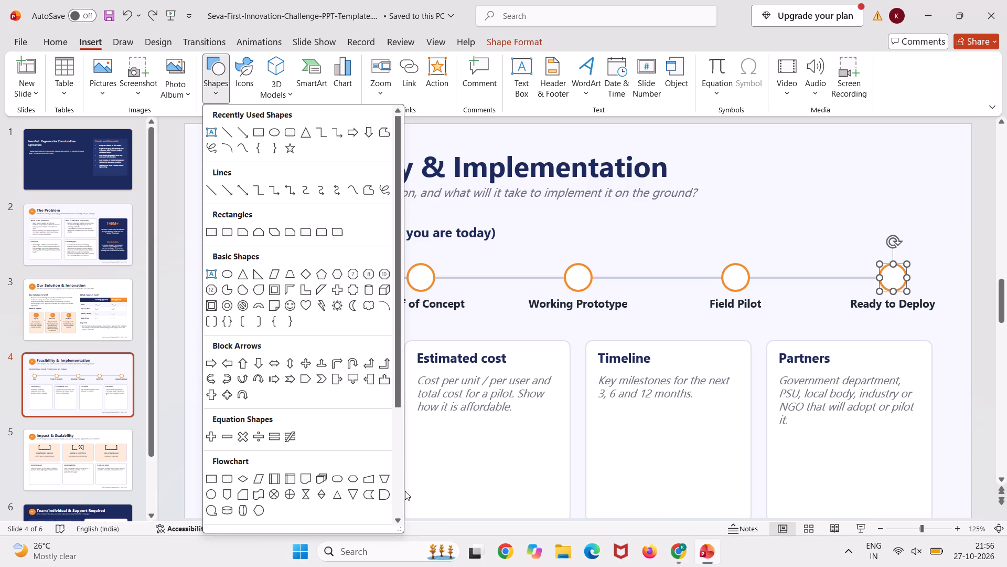
left_click(397, 519)
triple_click(397, 519)
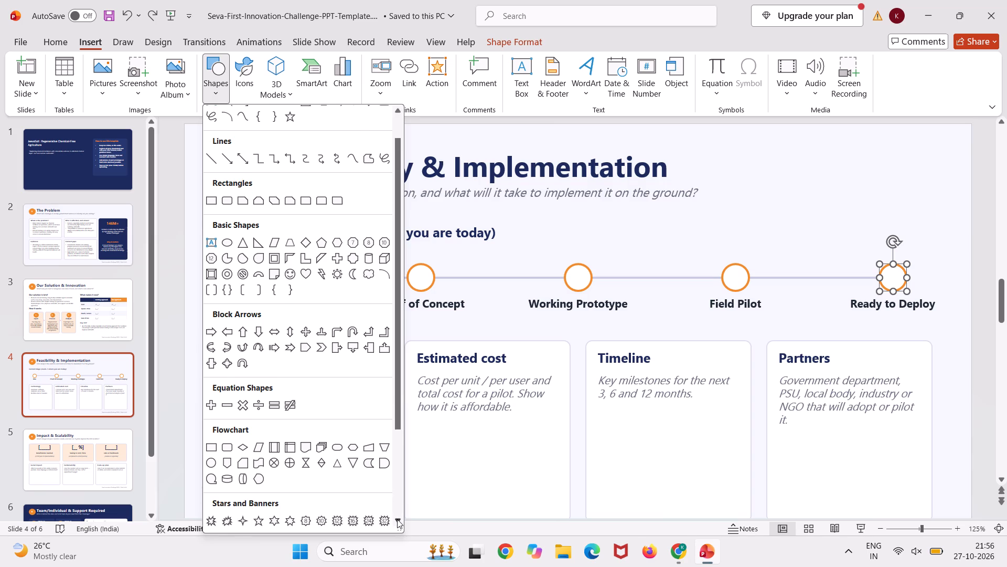
triple_click(397, 519)
triple_click(397, 519)
triple_click(397, 519)
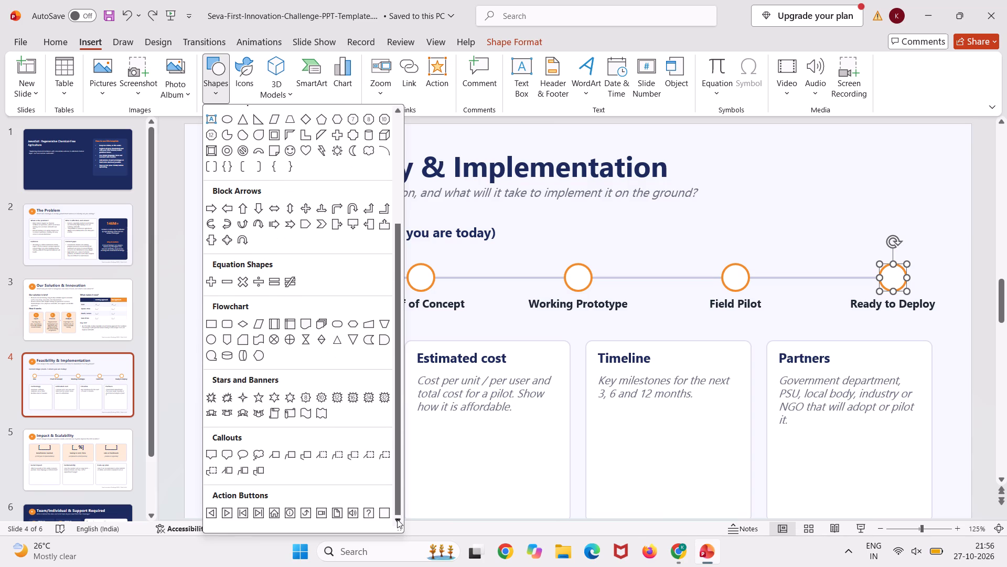
left_click(397, 519)
left_click(442, 530)
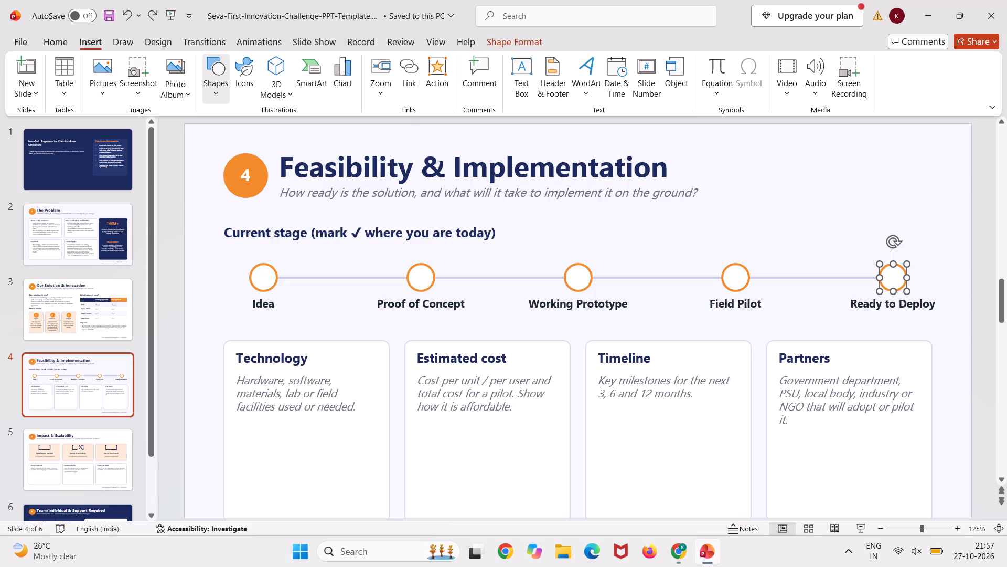
Copy the ✓ symbol from the "Current stage" heading into the "Ready to Deploy" circle.
left_click(357, 237)
left_click_drag(357, 237, 352, 240)
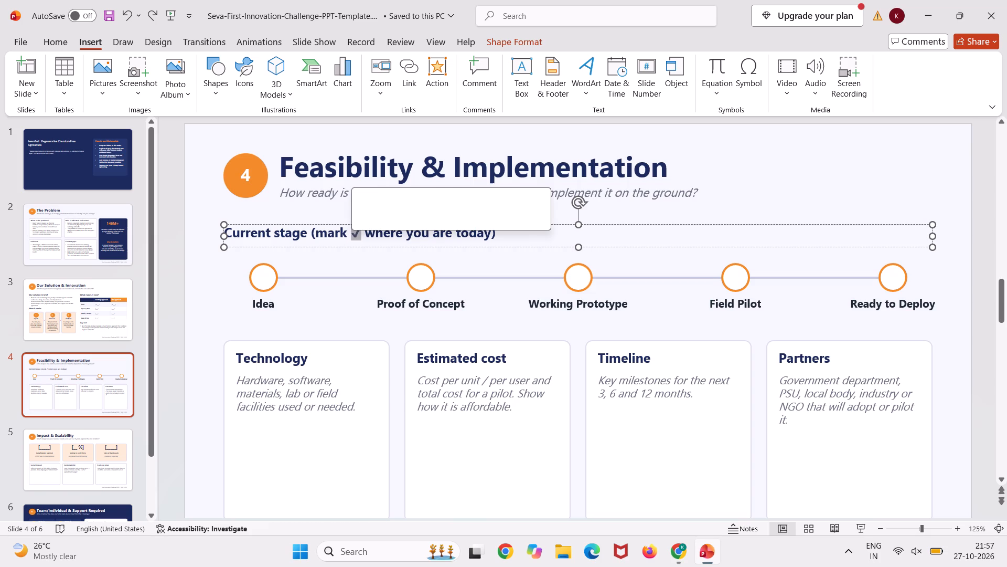
key("ctrl+c")
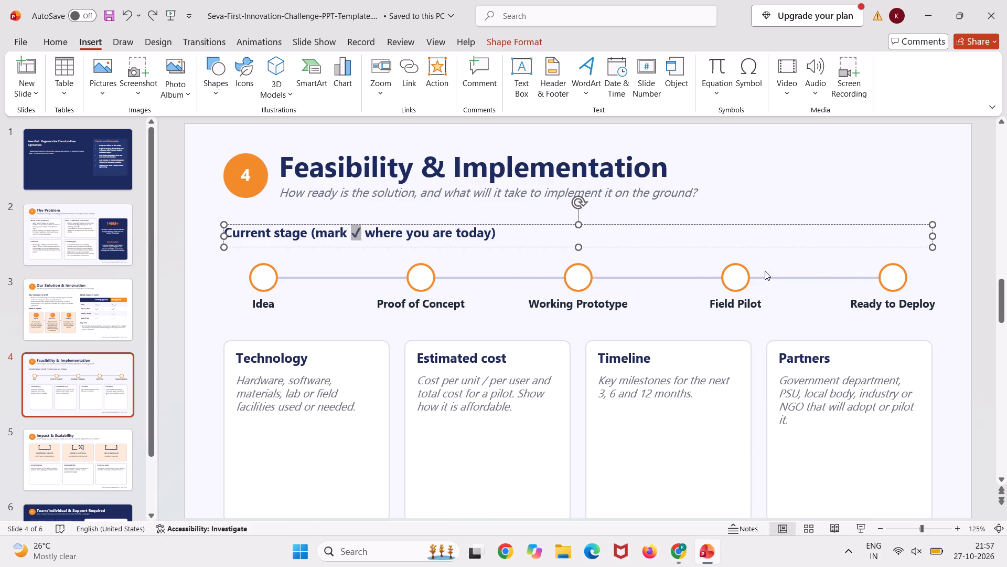
left_click(897, 273)
double_click(897, 273)
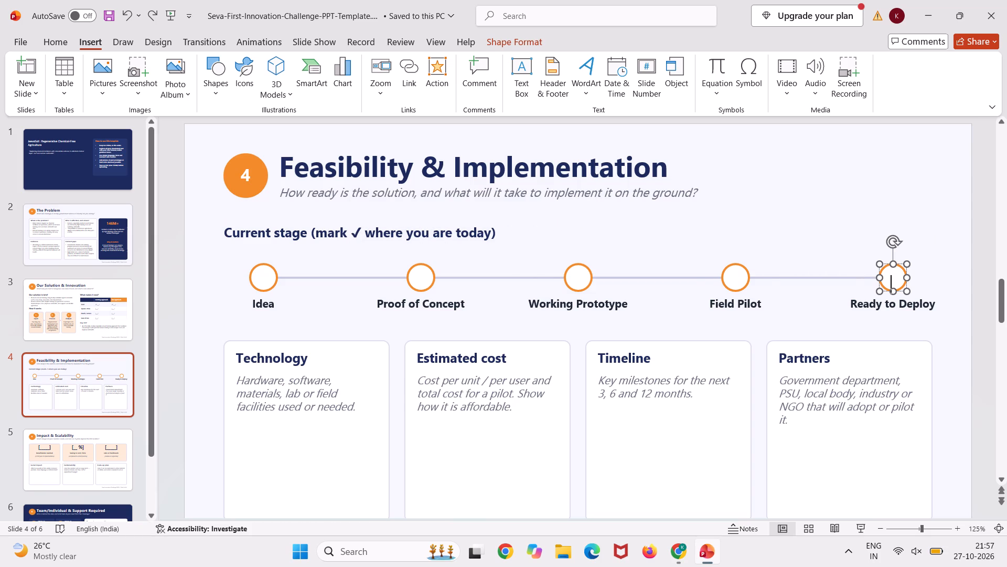
key("ctrl+v")
Center the ✓ symbol horizontally inside the "Ready to Deploy" circle.
scroll(898, 279, "left", 3)
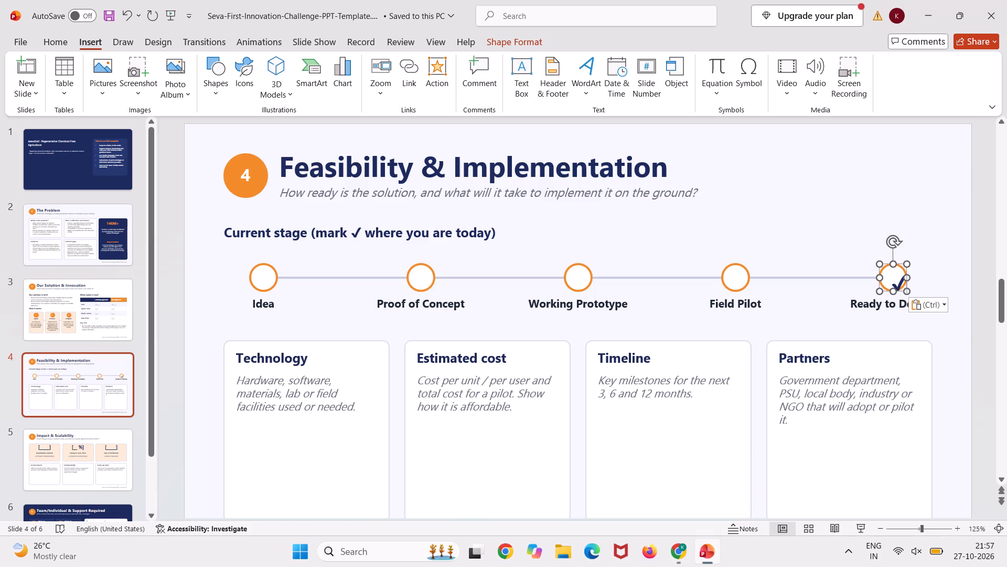
left_click(886, 264)
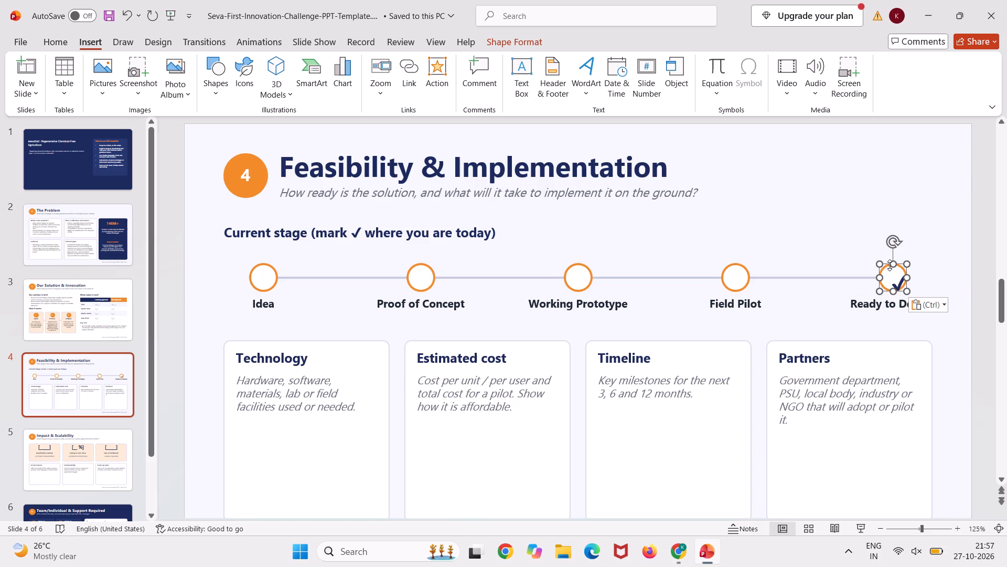
left_click(898, 277)
left_click(56, 41)
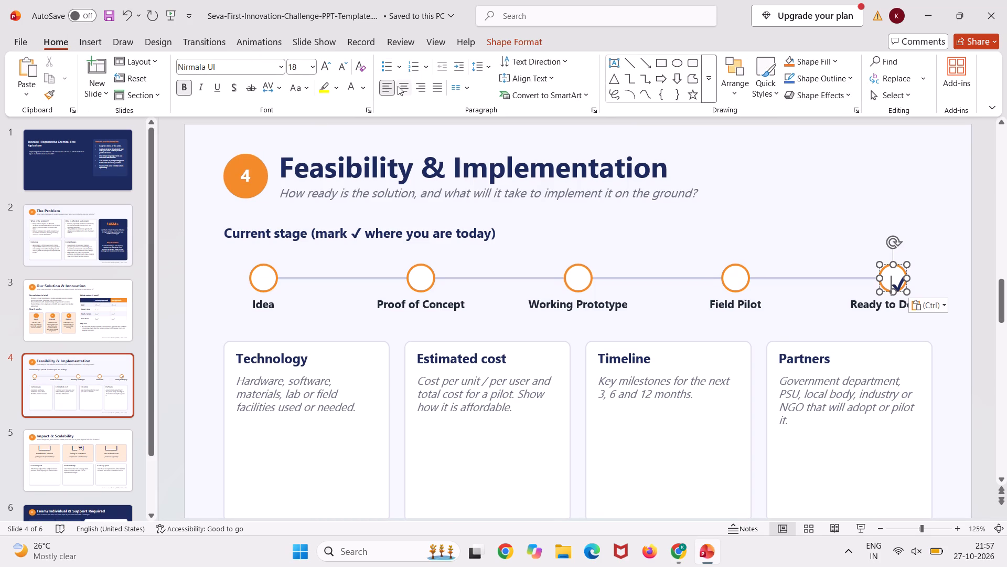
left_click(408, 89)
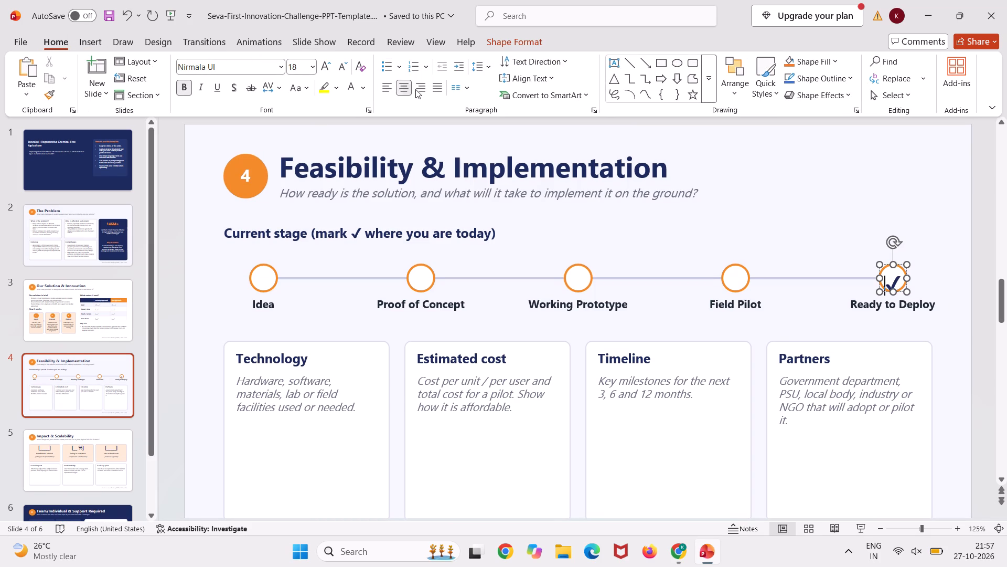
left_click(417, 90)
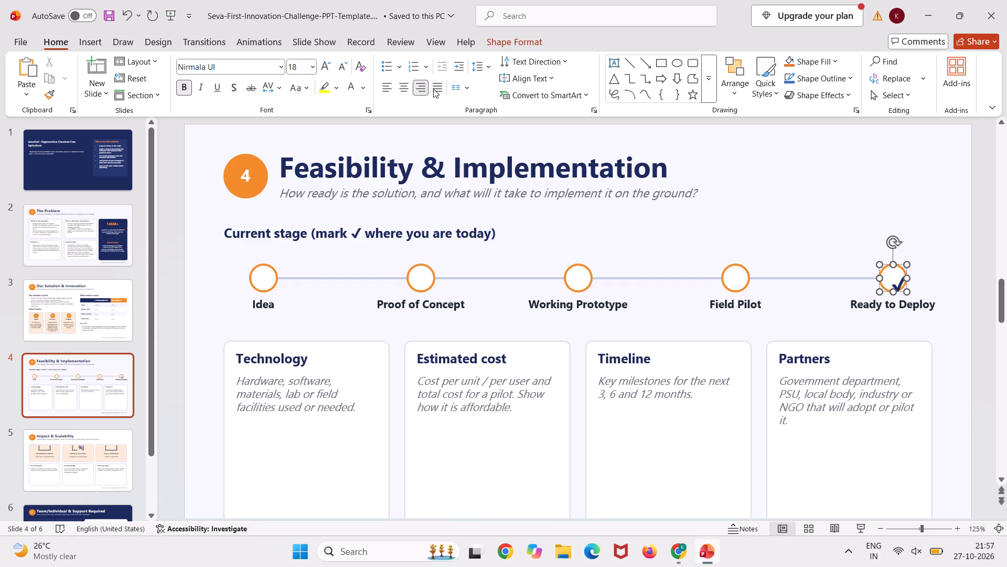
left_click(433, 89)
left_click(404, 89)
left_click(881, 224)
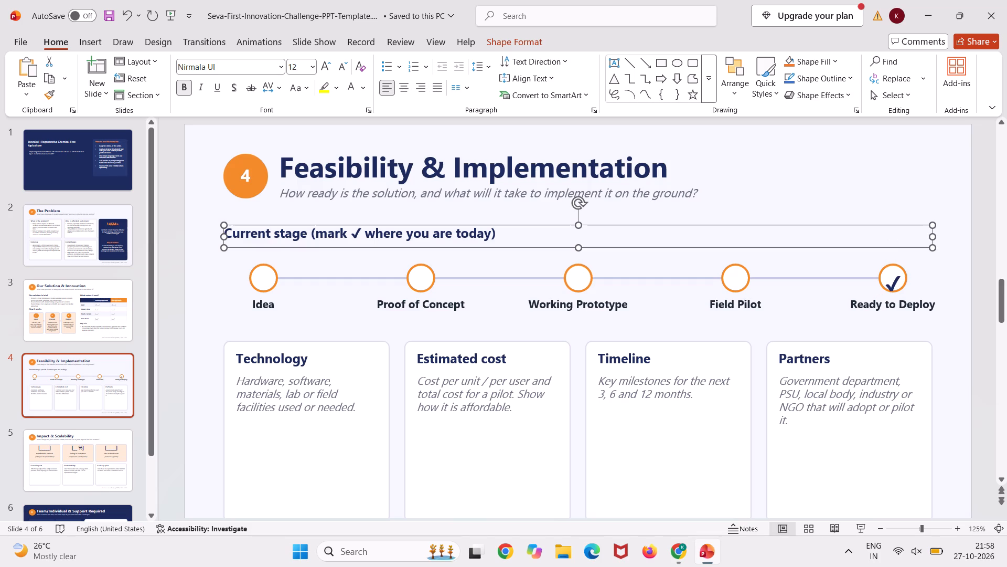
left_click(900, 279)
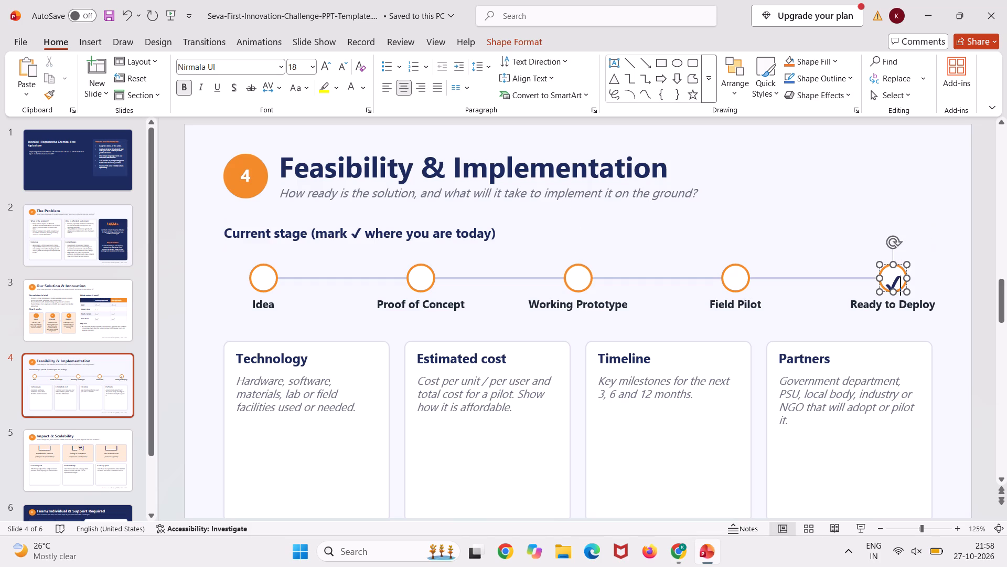
Set the font size of the ✓ symbol inside the "Ready to Deploy" circle to 20.
left_click(890, 272)
double_click(327, 68)
left_click_drag(327, 68, 552, 243)
left_click_drag(889, 280, 895, 280)
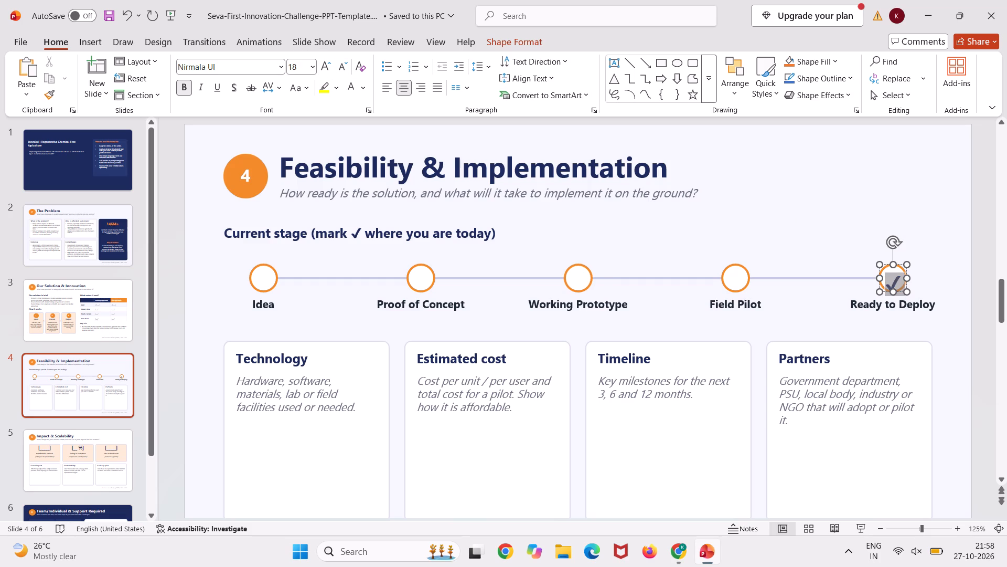
left_click_drag(895, 280, 905, 282)
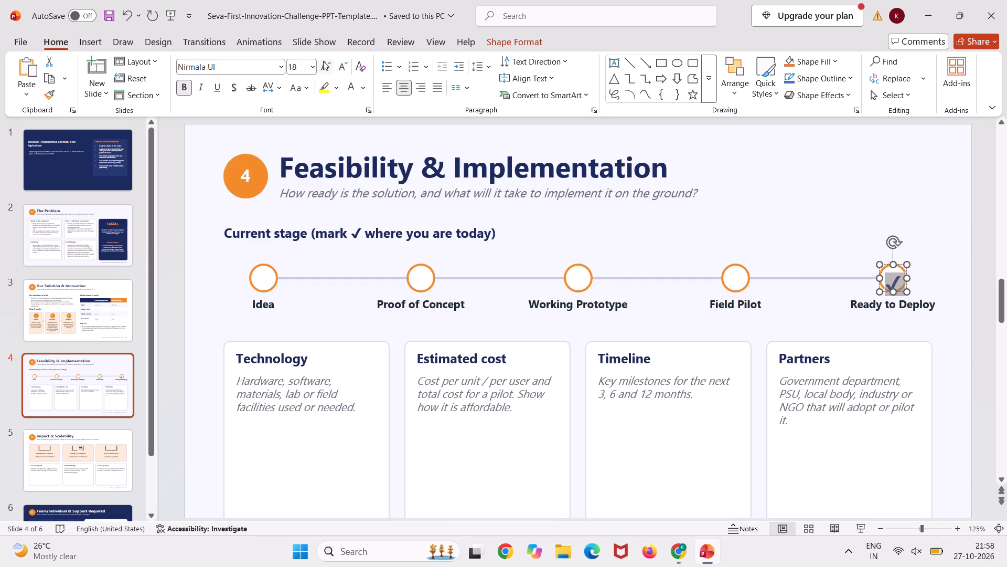
left_click(323, 62)
left_click(323, 62)
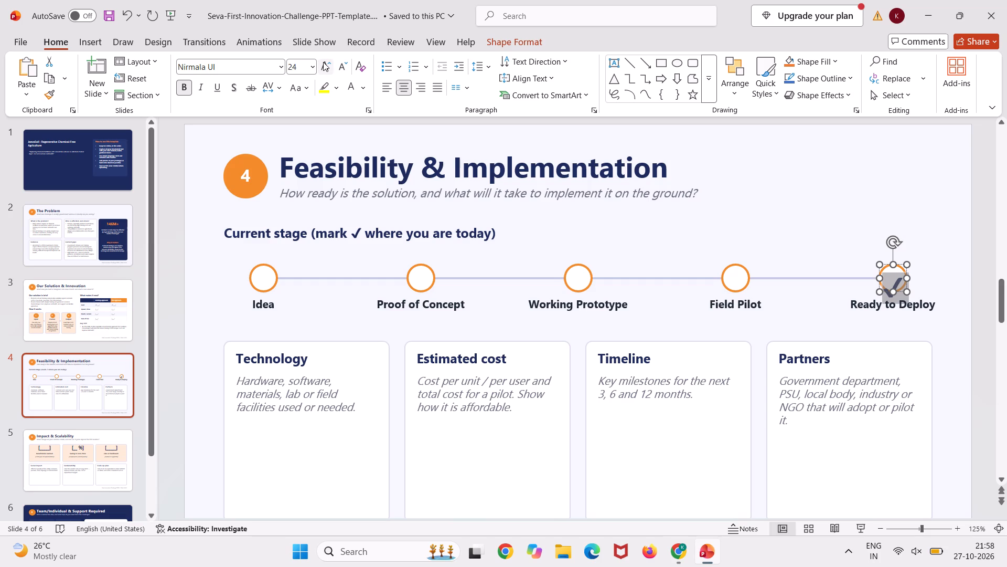
left_click(336, 66)
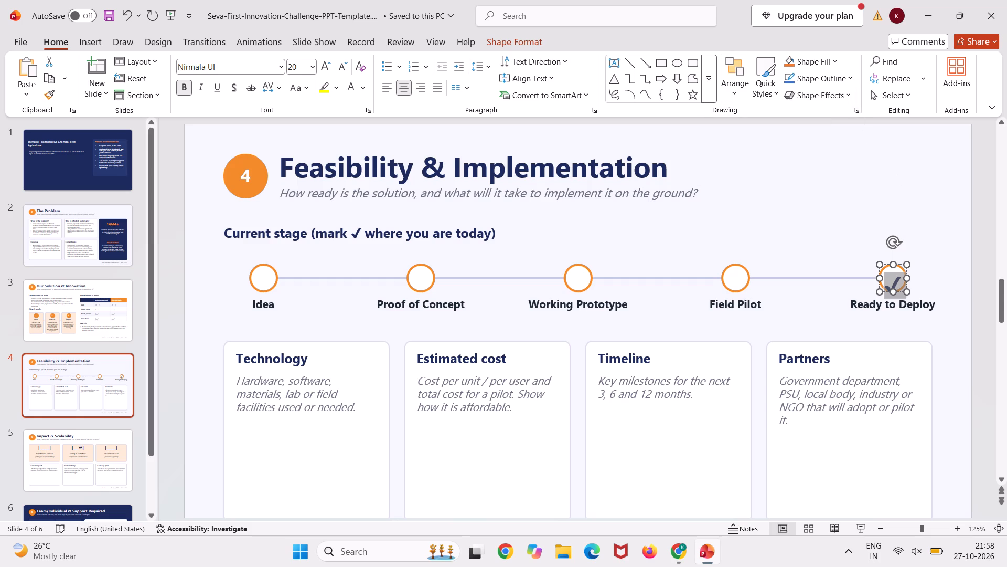
Apply italic formatting to the ✓ symbol inside the "Ready to Deploy" circle.
left_click(888, 264)
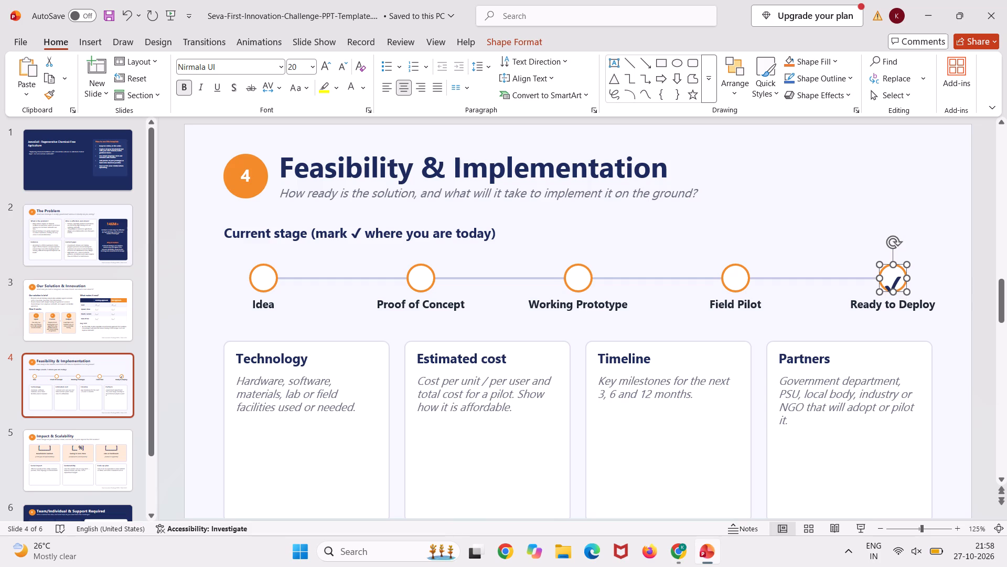
left_click(888, 264)
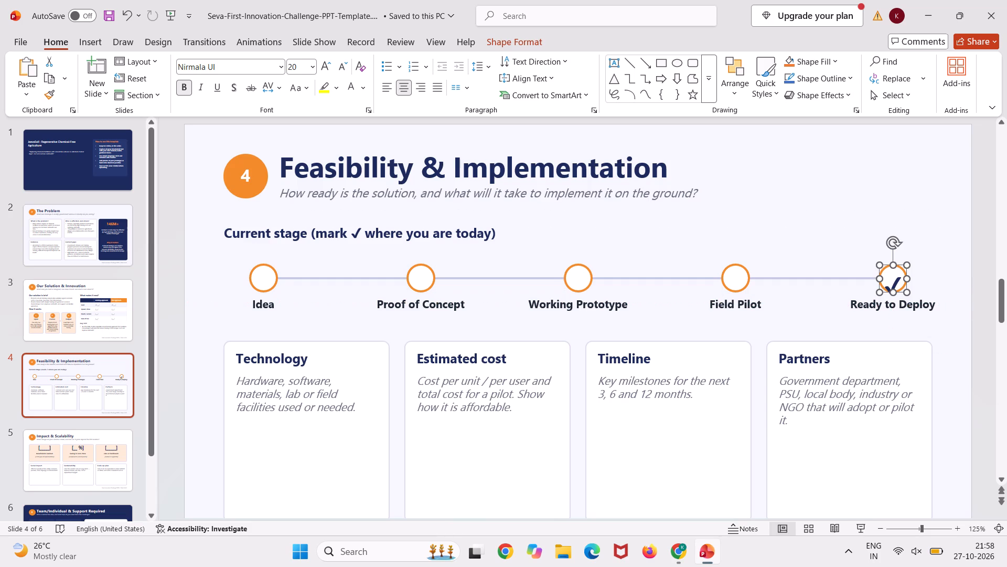
left_click(895, 279)
left_click(888, 278)
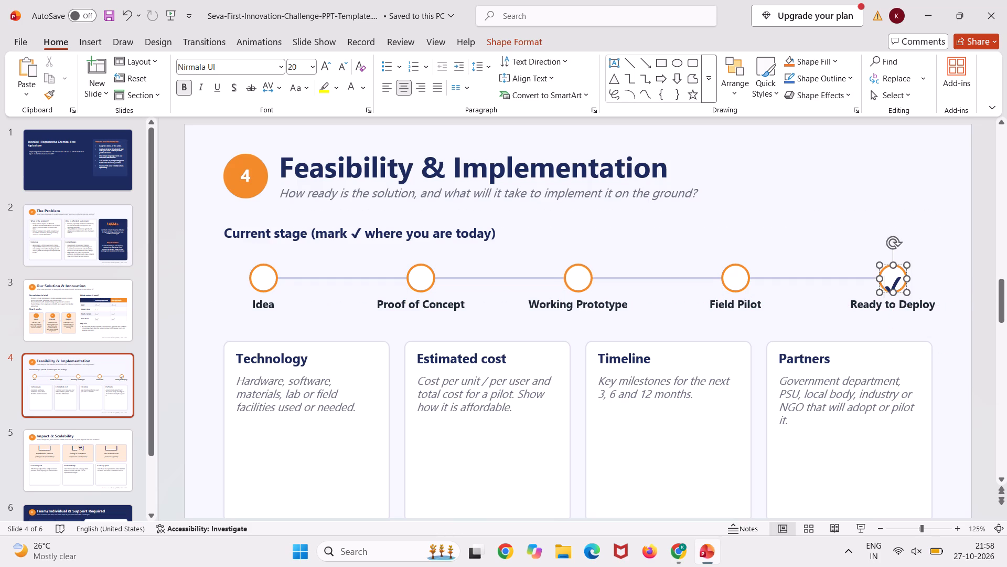
left_click(888, 272)
double_click(888, 274)
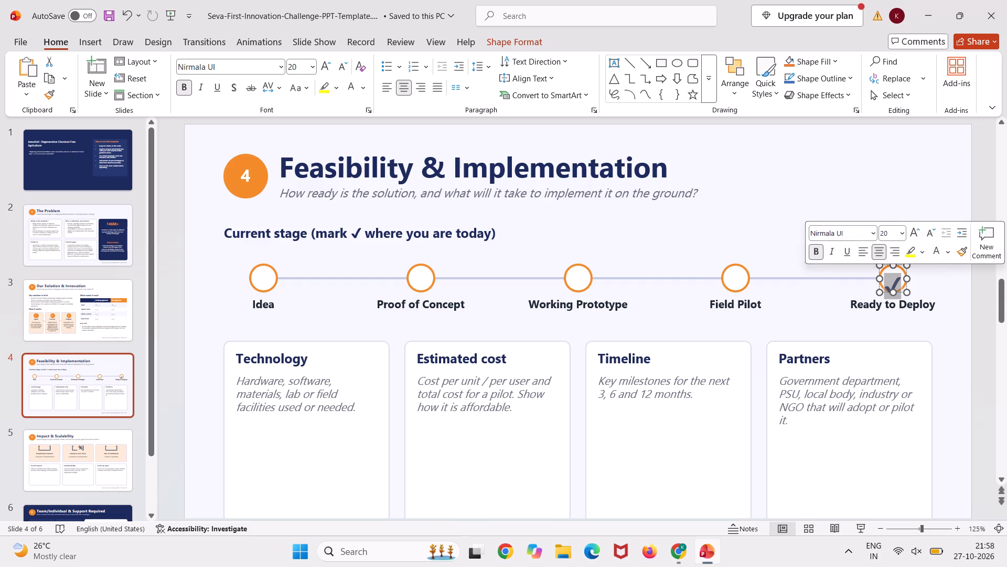
left_click(833, 253)
left_click(833, 253)
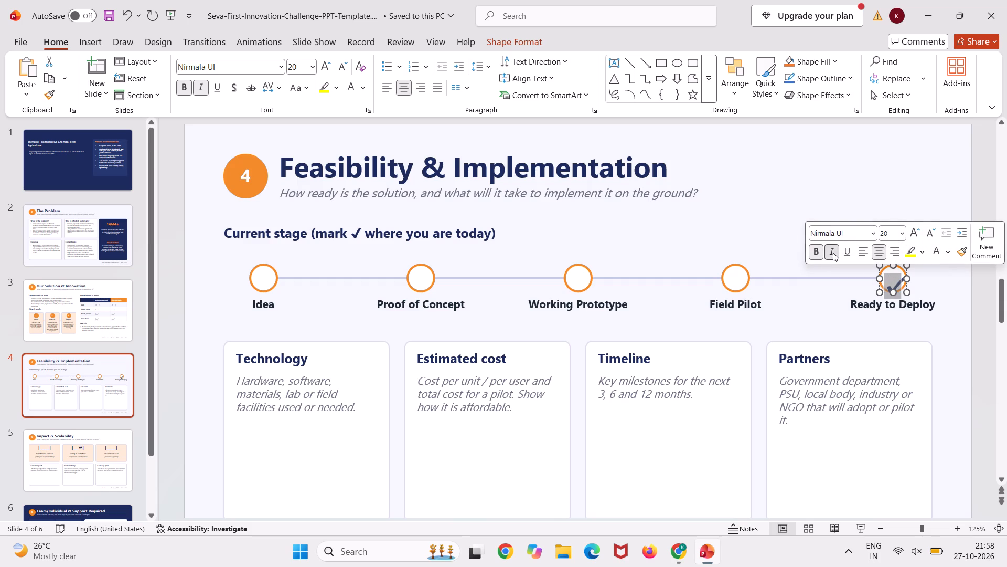
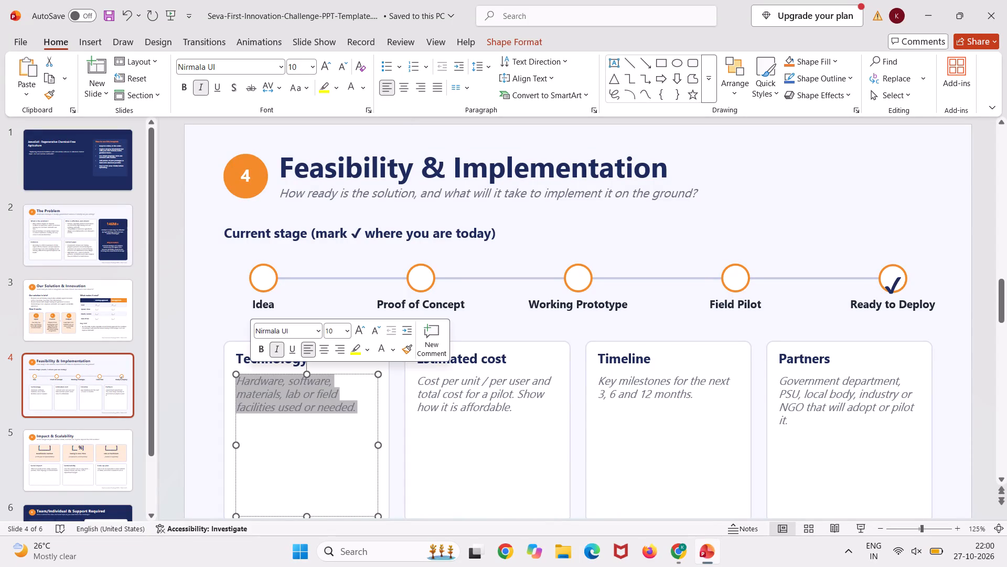
Replace the Technology placeholder with the copied text on locally available natural materials, preparation tools and farmer training, formatted as a bullet point.
key("BackSpace")
key("ctrl+v")
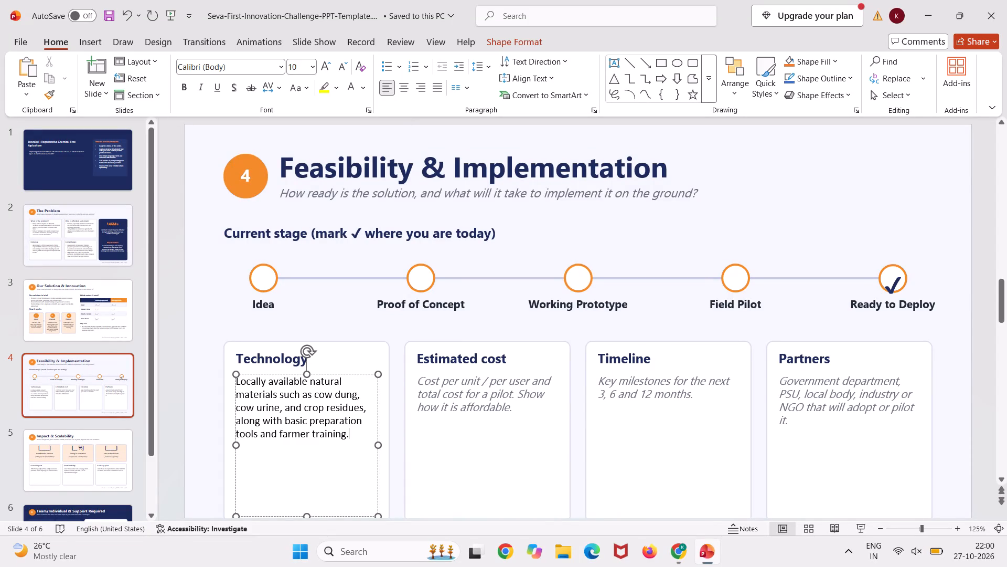
left_click(391, 61)
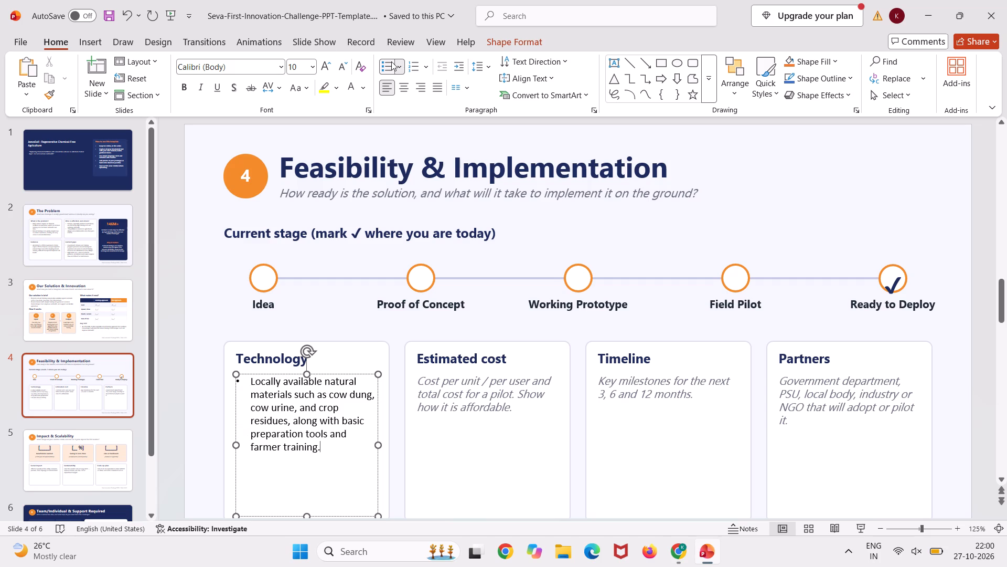
Select the whole placeholder text in the Estimated cost card, from "Cost per unit" to "affordable".
left_click(448, 407)
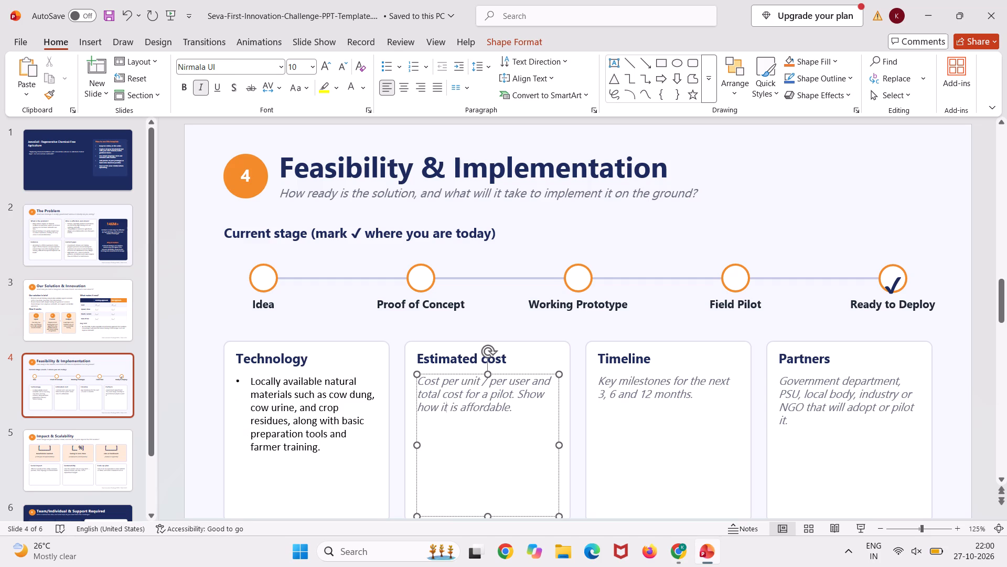
left_click_drag(423, 380, 447, 392)
left_click_drag(447, 392, 526, 418)
left_click(475, 444)
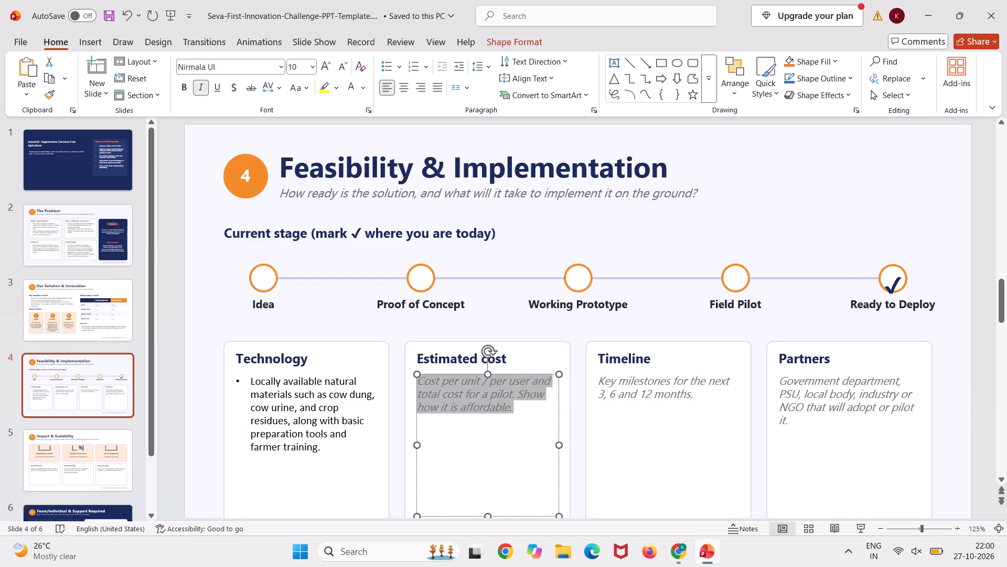
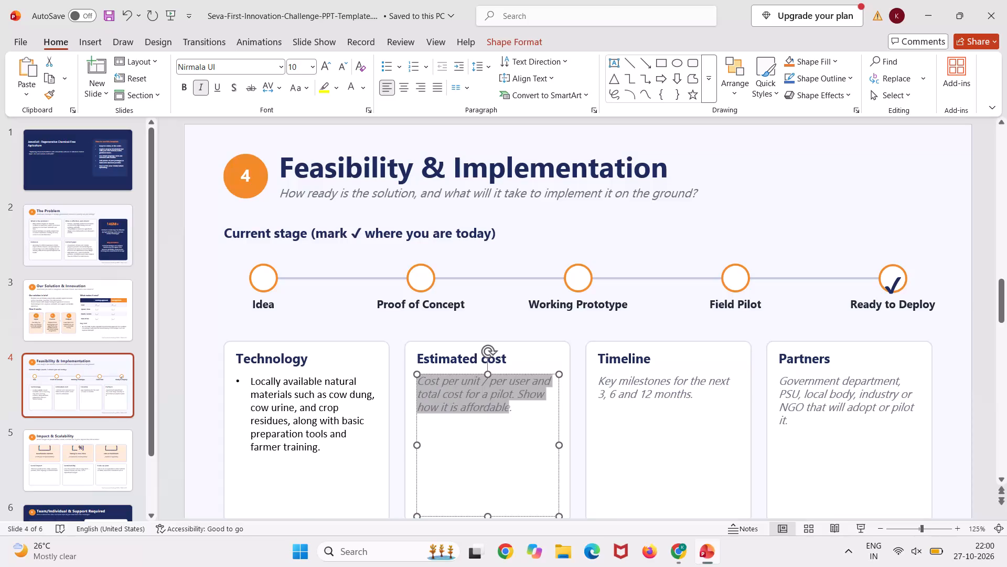
Replace the Estimated cost placeholder with the copied cost-per-farmer and pilot cost text, formatted as a bullet point without its leading dash.
key("Delete")
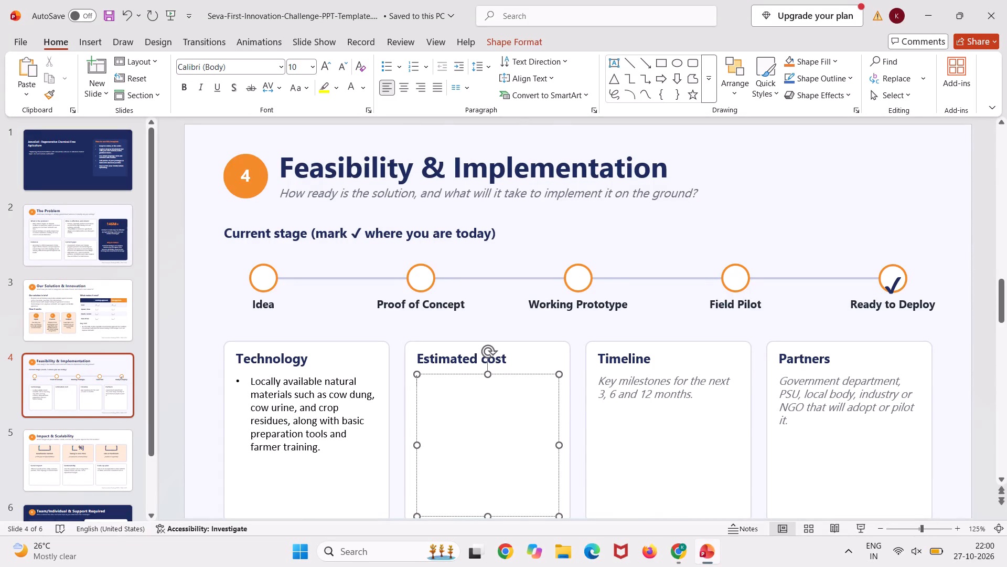
key("ctrl+v")
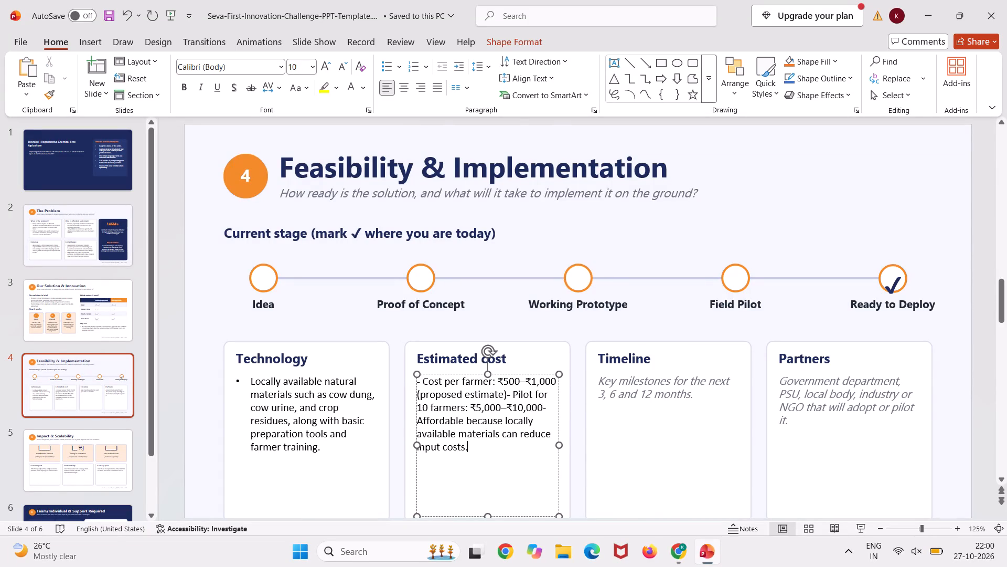
left_click(422, 379)
key("BackSpace")
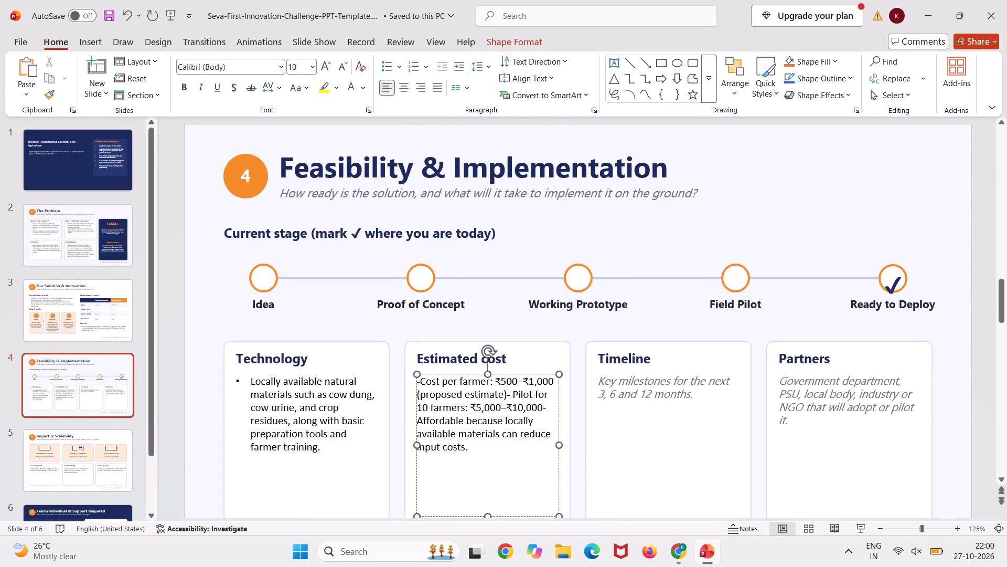
key("BackSpace")
left_click(383, 63)
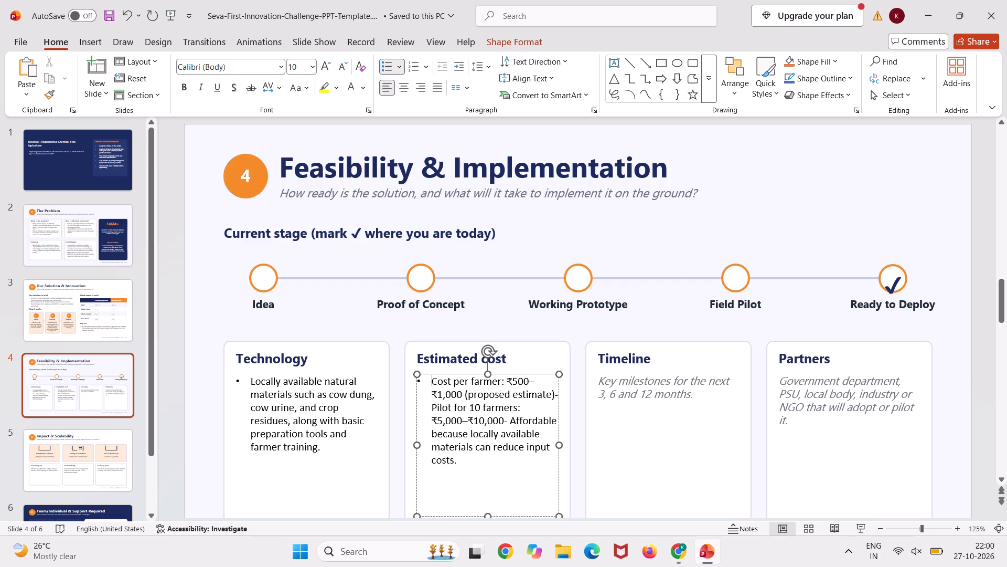
Split the Estimated cost text into separate bullets at "Pilot for 10 farmers" and "Affordable because", removing the dash before "Pilot".
left_click(433, 408)
key("BackSpace")
key("BackSpace")
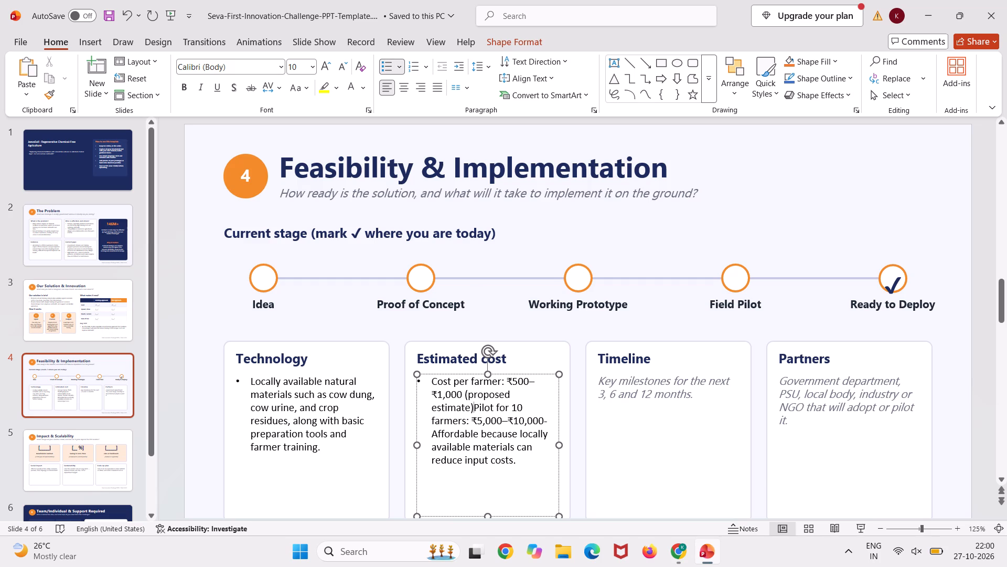
key("Return")
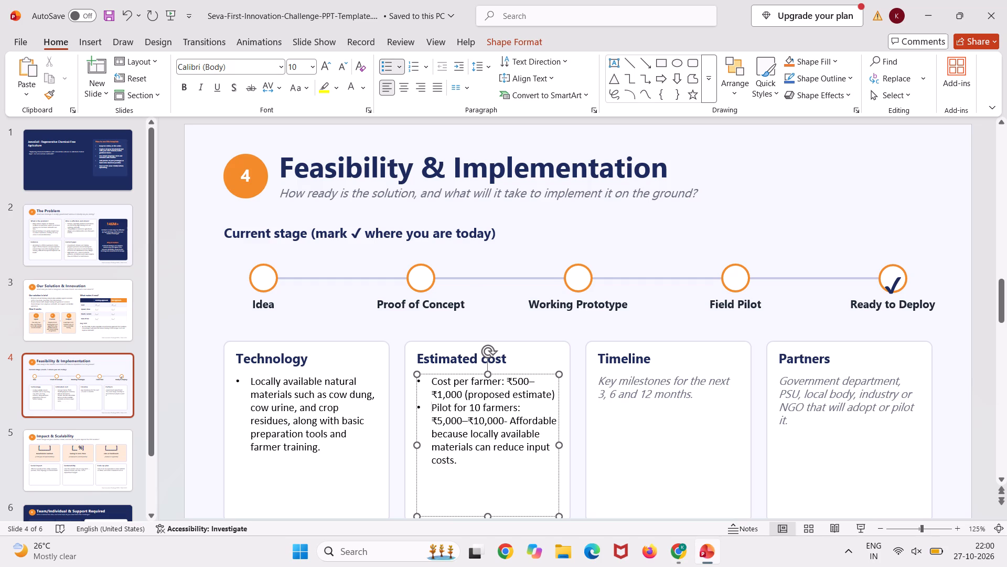
left_click(512, 420)
key("Return")
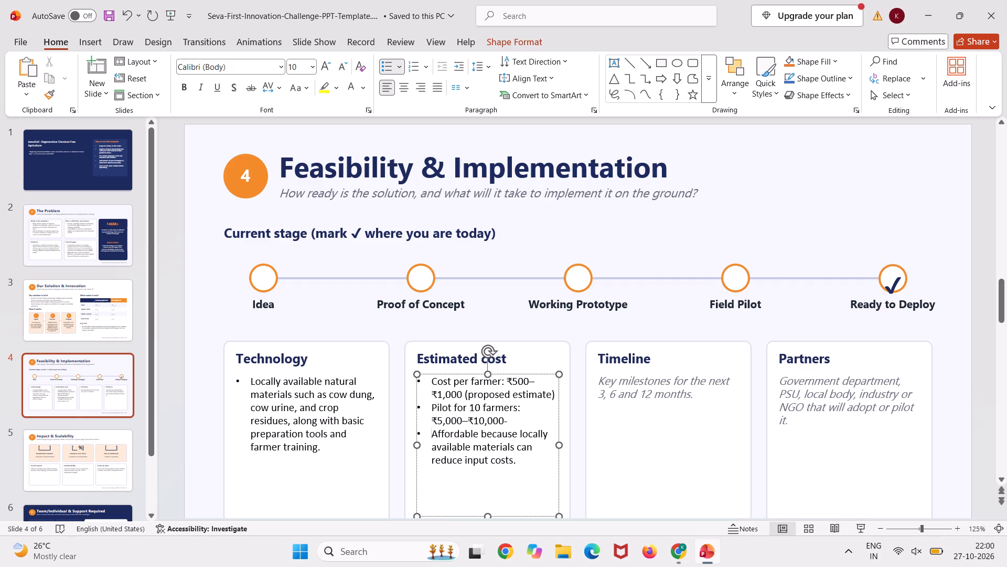
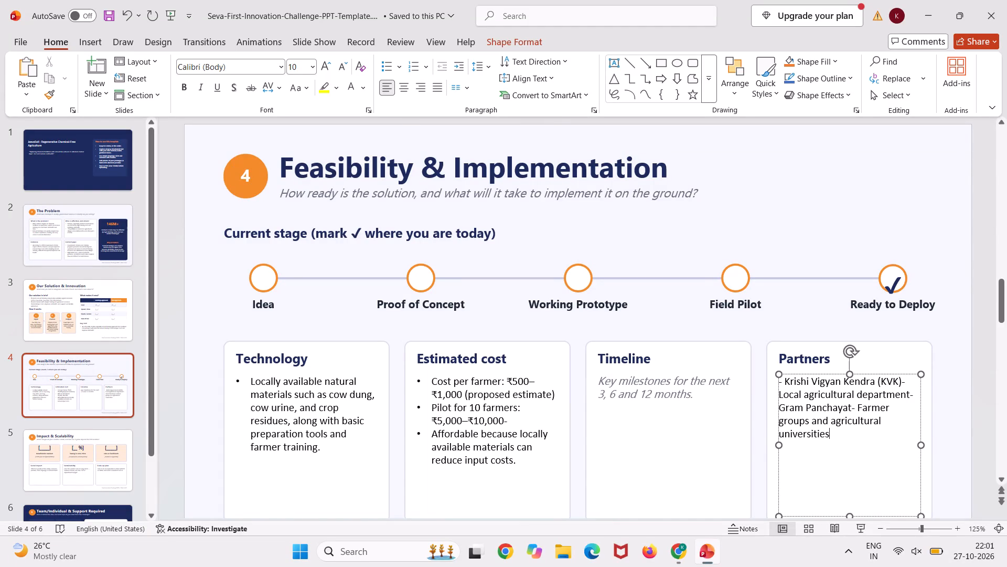
Remove the leading dash from the Partners text on slide 4 and format it as a bullet point.
left_click(783, 384)
key("BackSpace")
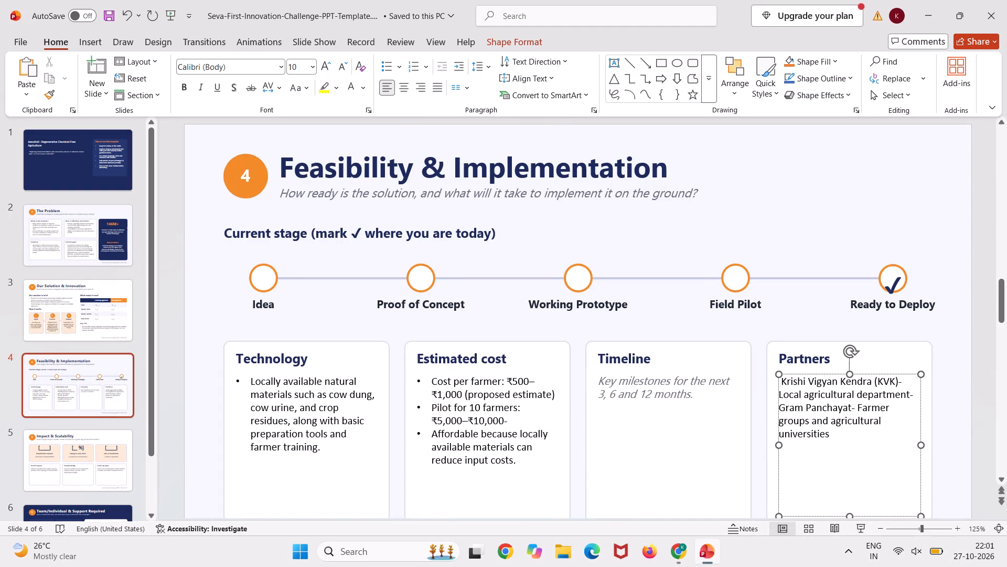
key("Right")
key("BackSpace")
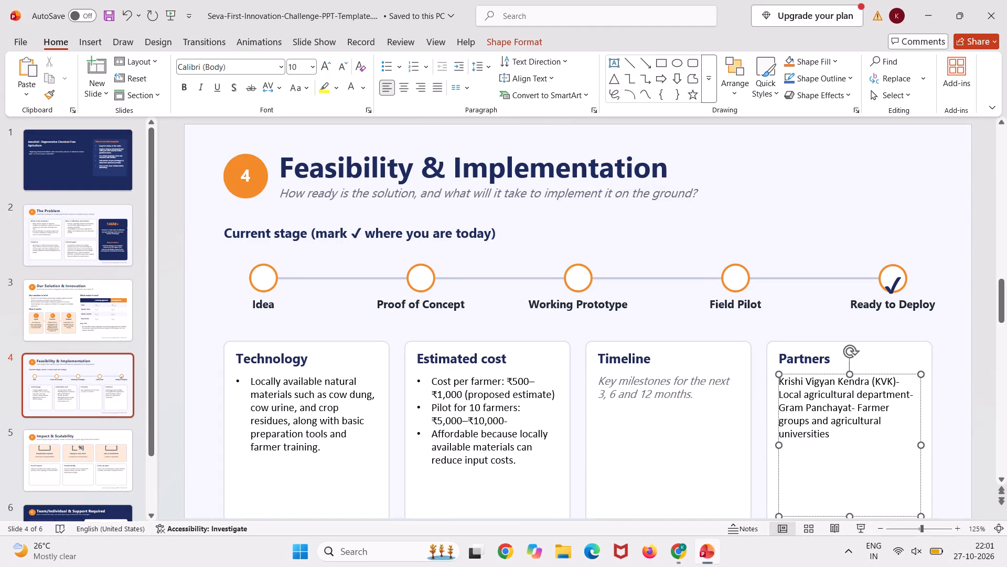
left_click(387, 69)
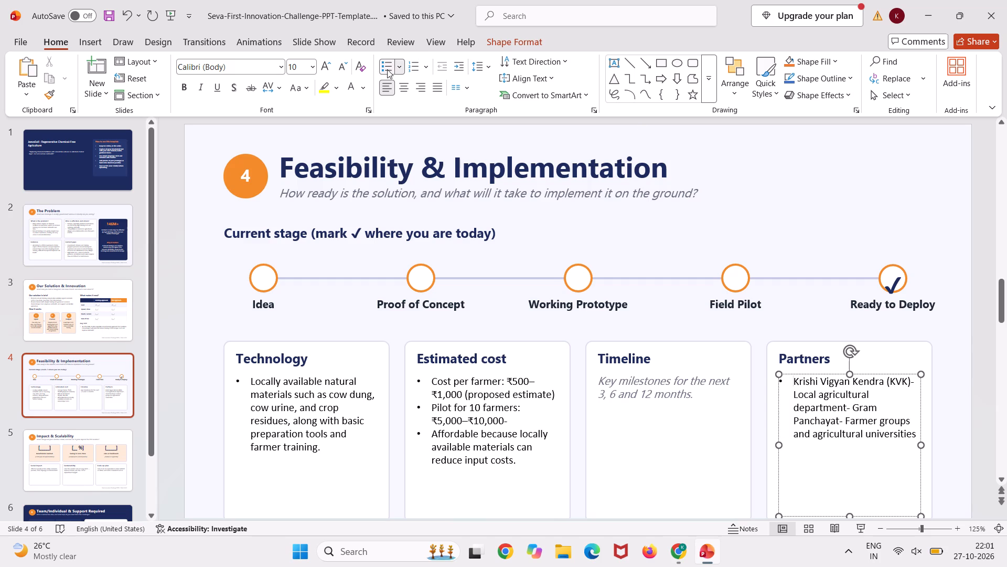
Split the Partners text into separate bullets at "Local agricultural department", "Gram Panchayat" and "Farmer groups", removing the dashes between the entries.
left_click(793, 393)
key("BackSpace")
key("BackSpace")
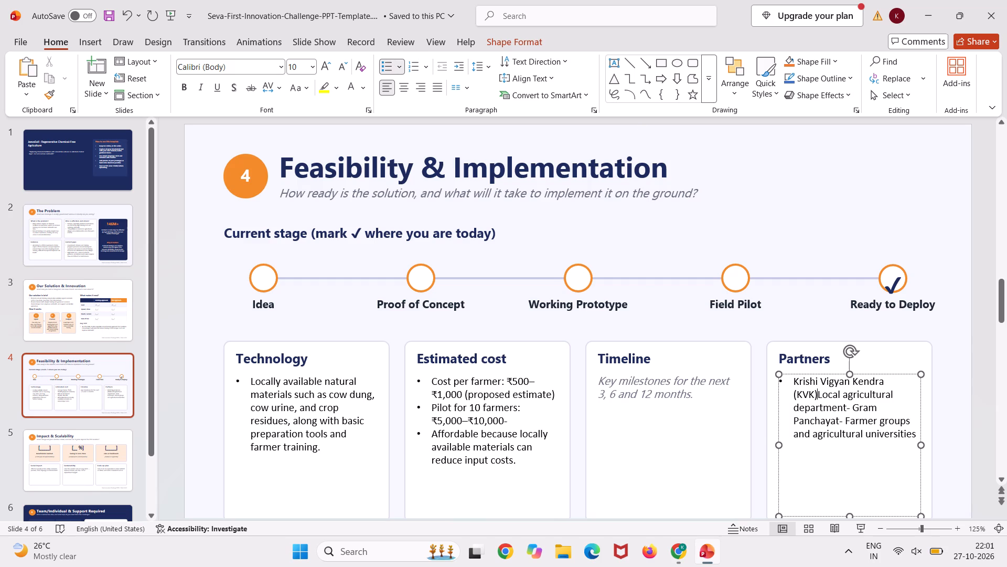
key("Return")
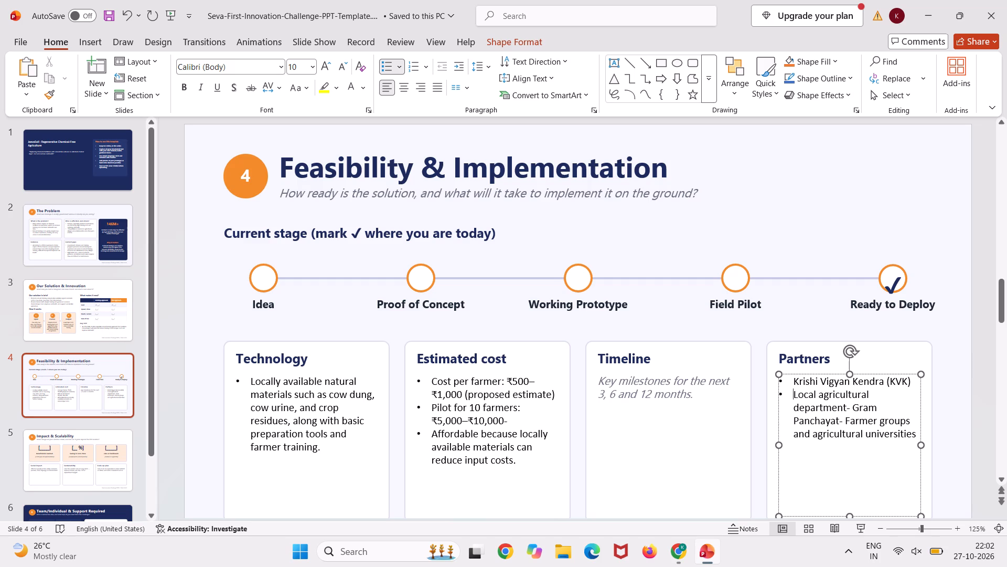
left_click(852, 408)
key("Return")
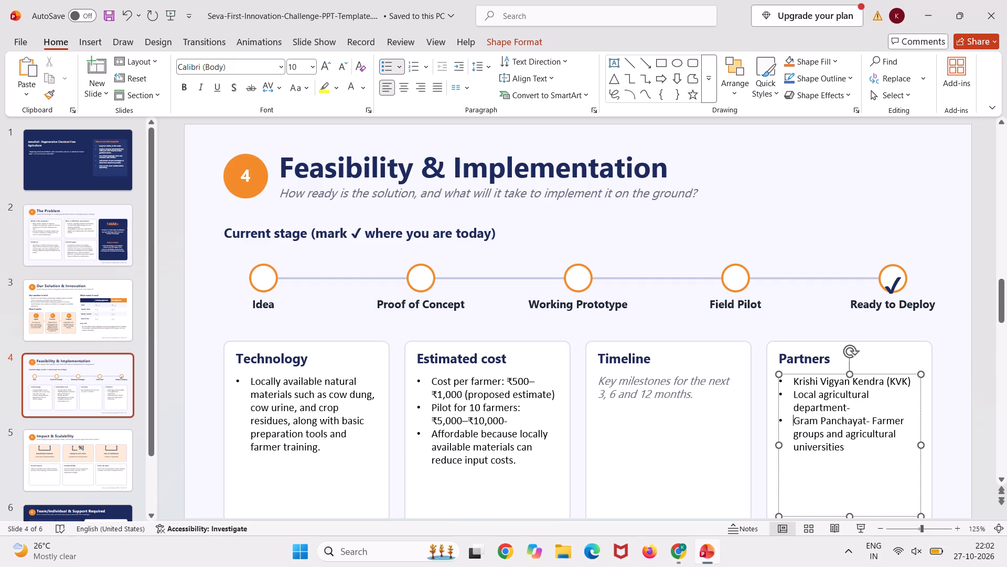
left_click(871, 423)
key("BackSpace")
key("Right")
key("BackSpace")
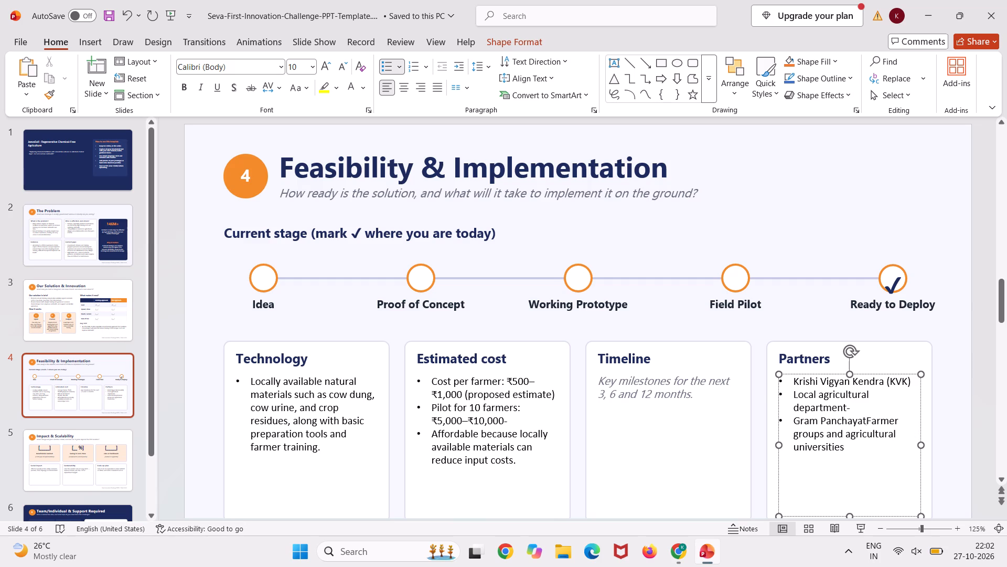
key("space")
key("Return")
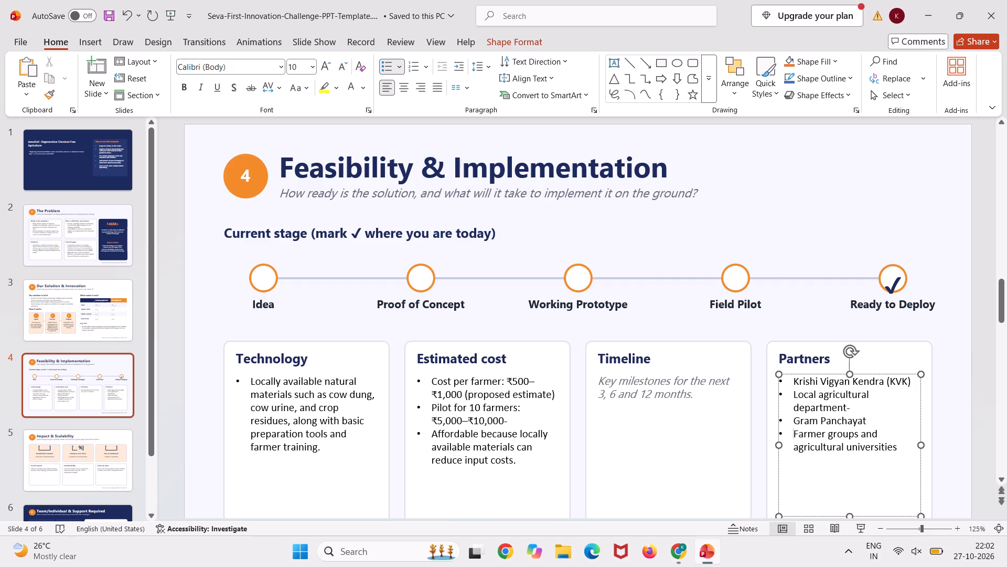
left_click(851, 414)
left_click(849, 408)
key("BackSpace")
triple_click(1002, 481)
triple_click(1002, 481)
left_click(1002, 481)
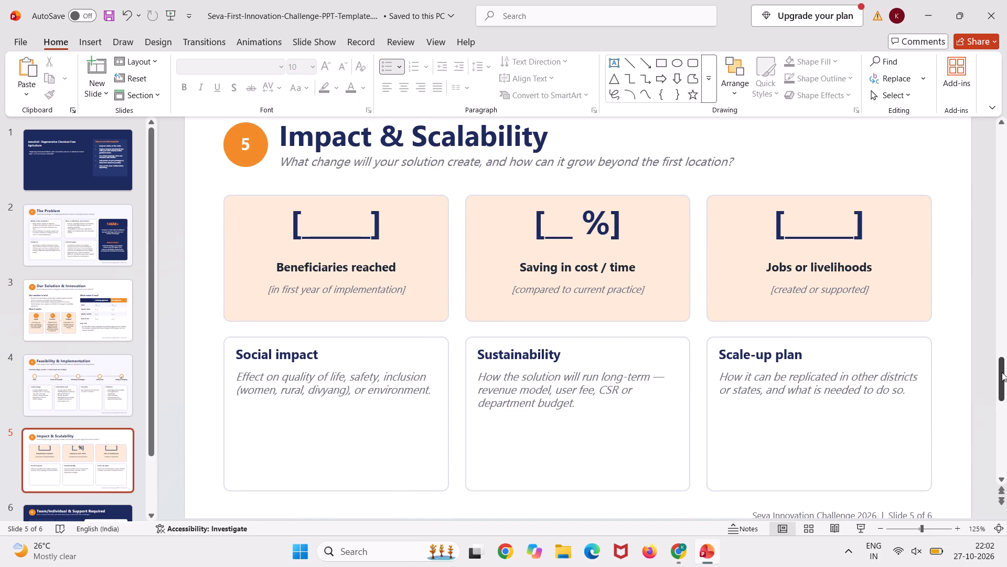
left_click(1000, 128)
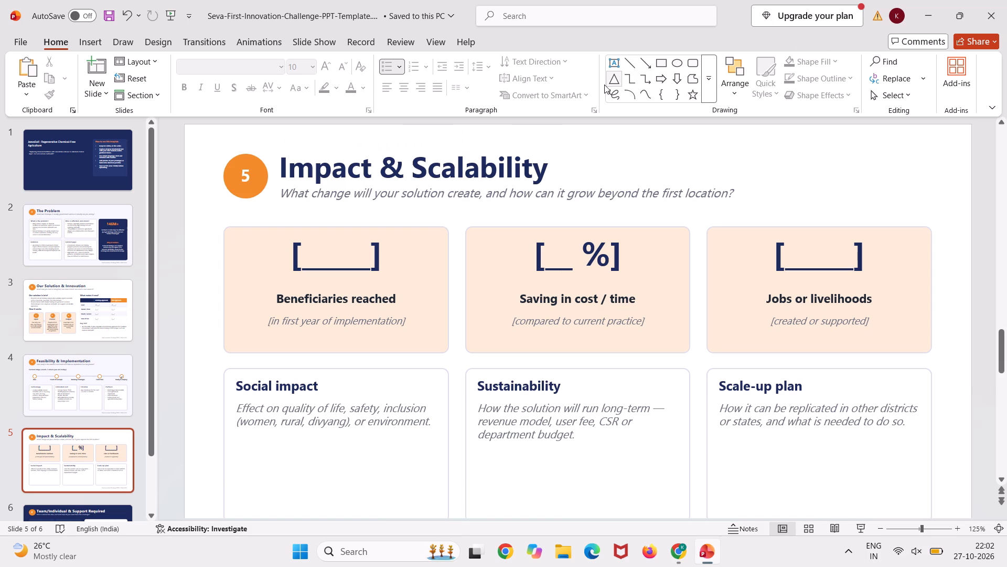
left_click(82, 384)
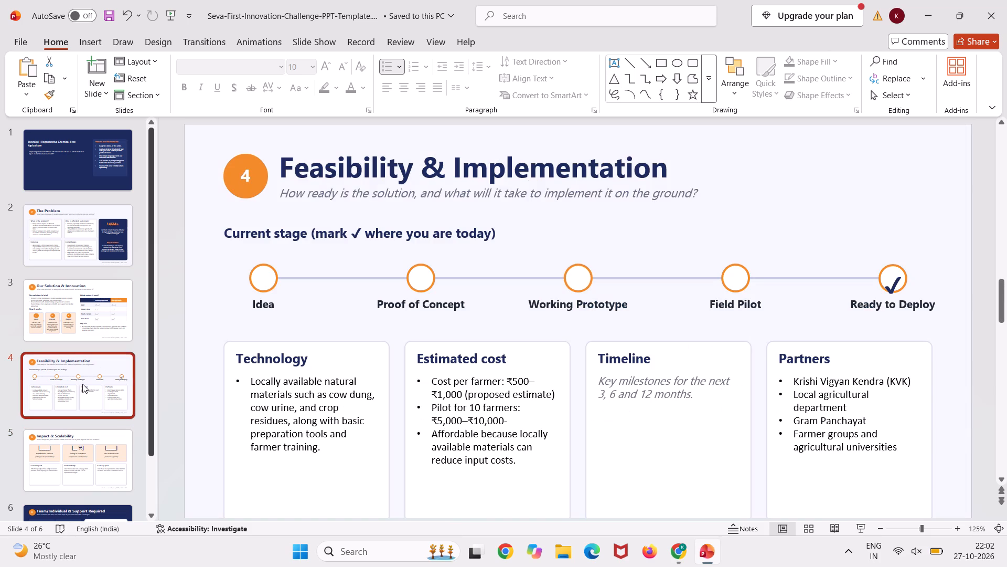
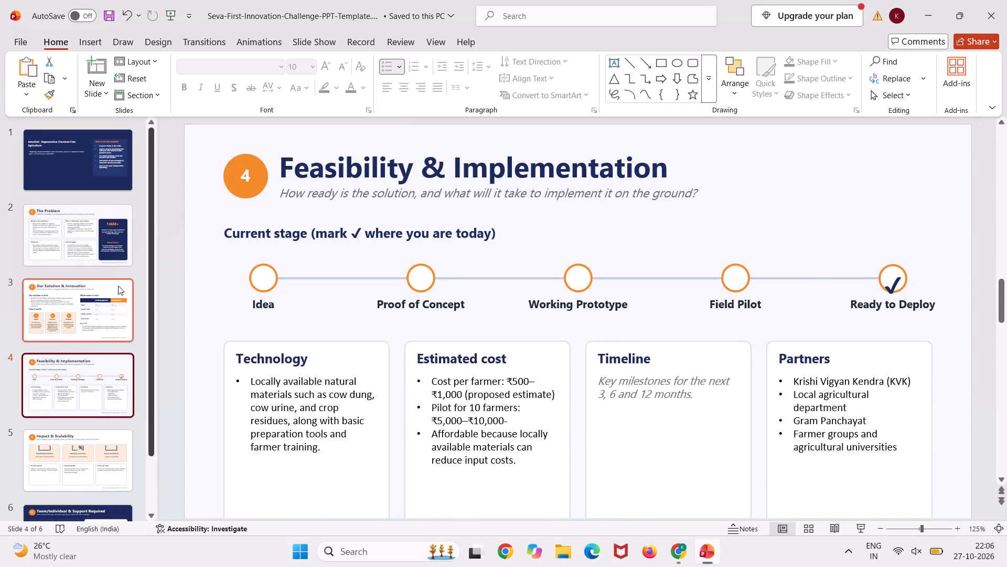
Open the Cost placeholder under Existing approach for editing in slide 3's "What makes it new?" table.
left_click(116, 288)
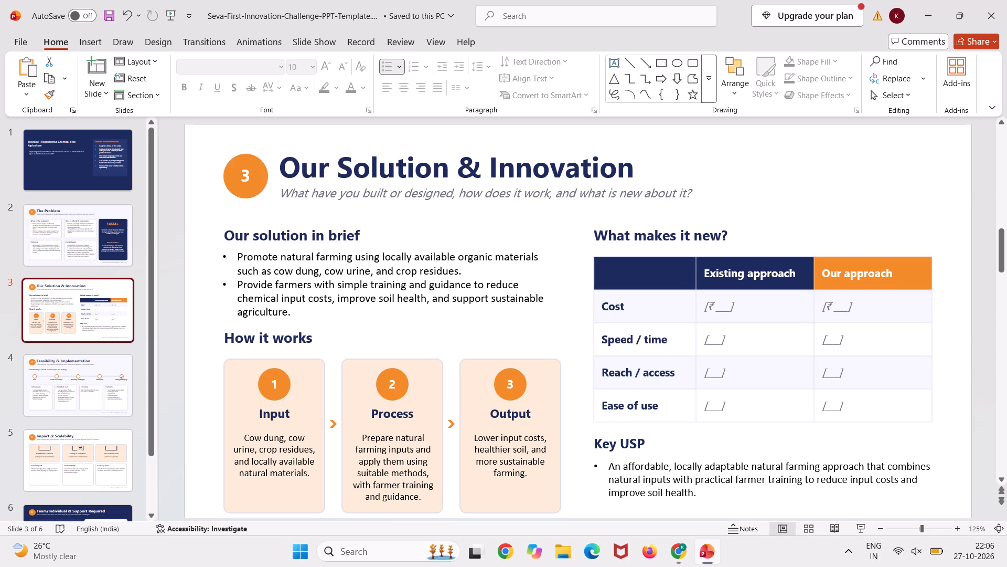
left_click(729, 307)
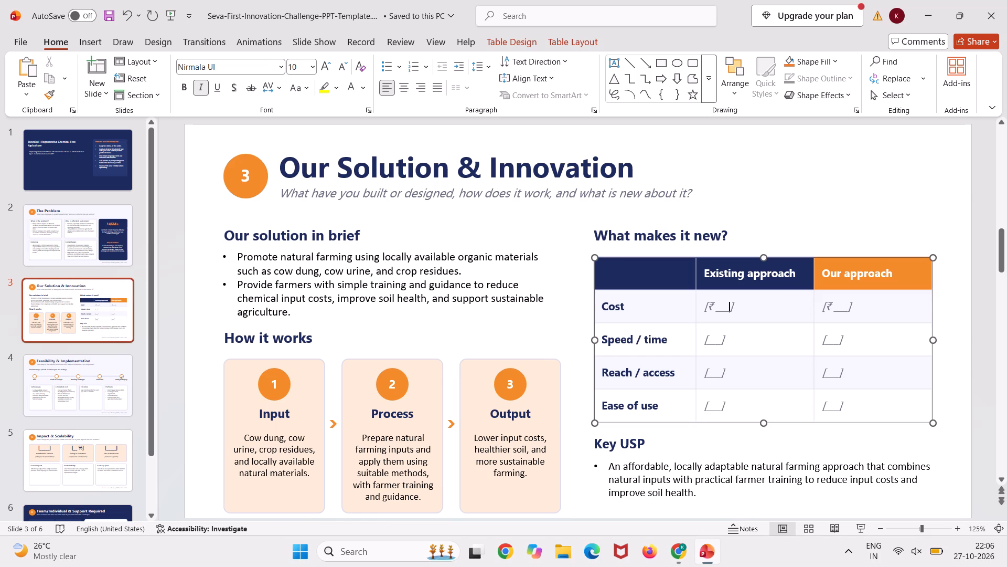
left_click(721, 306)
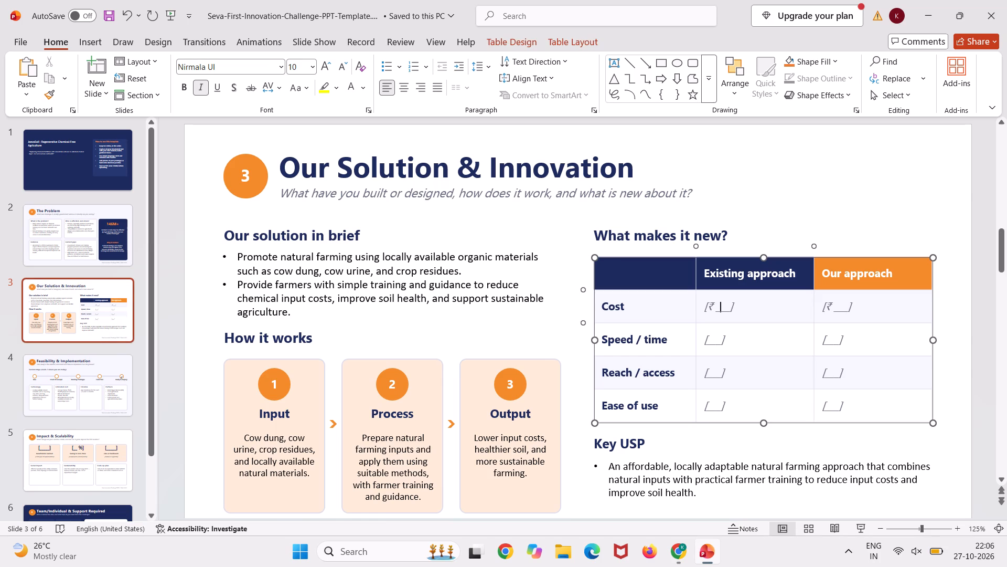
left_click(719, 306)
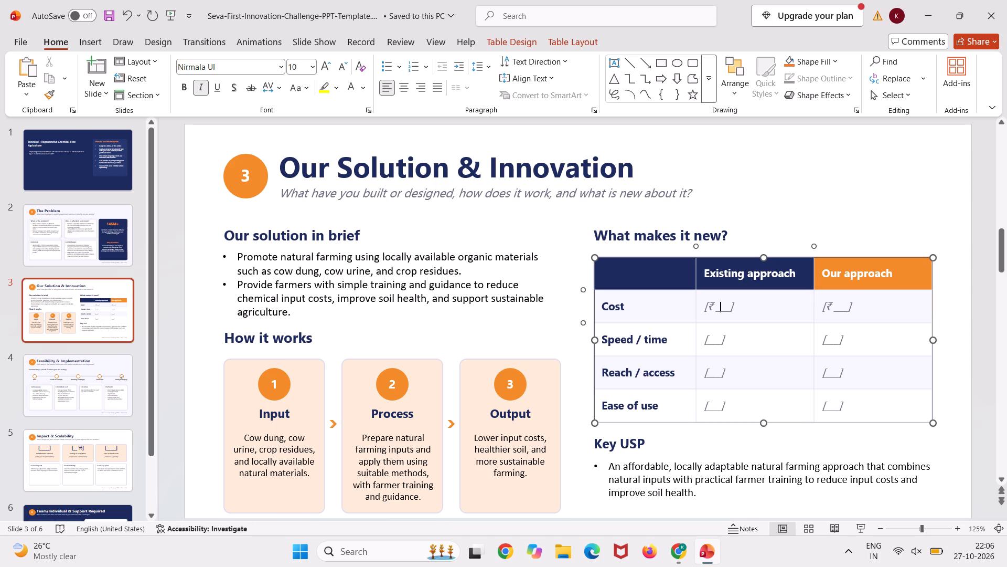
left_click(713, 306)
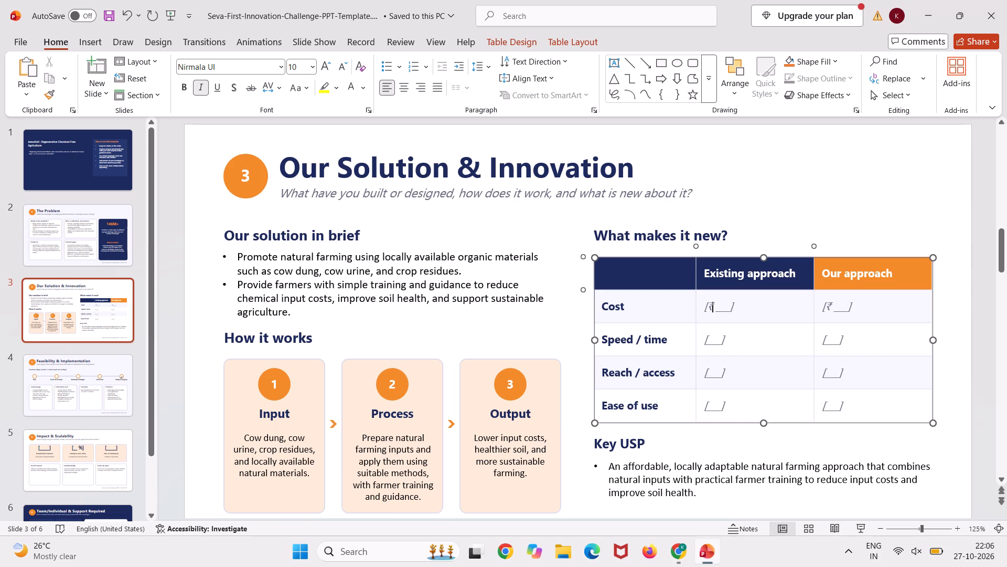
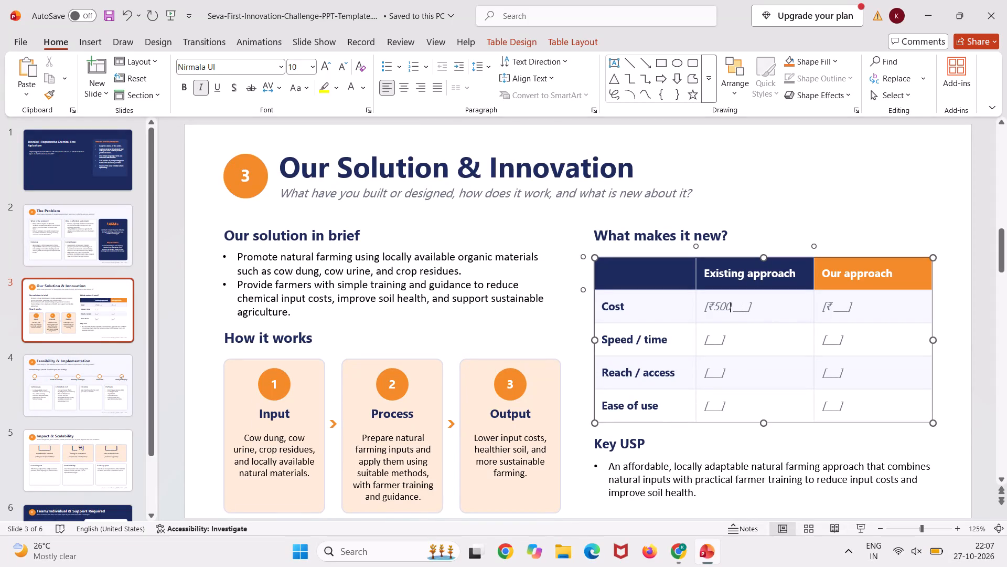
Complete the Cost entry under Existing approach so it reads [₹500-100 ], removing the leftover underscore blank.
type("-100")
left_click(767, 310)
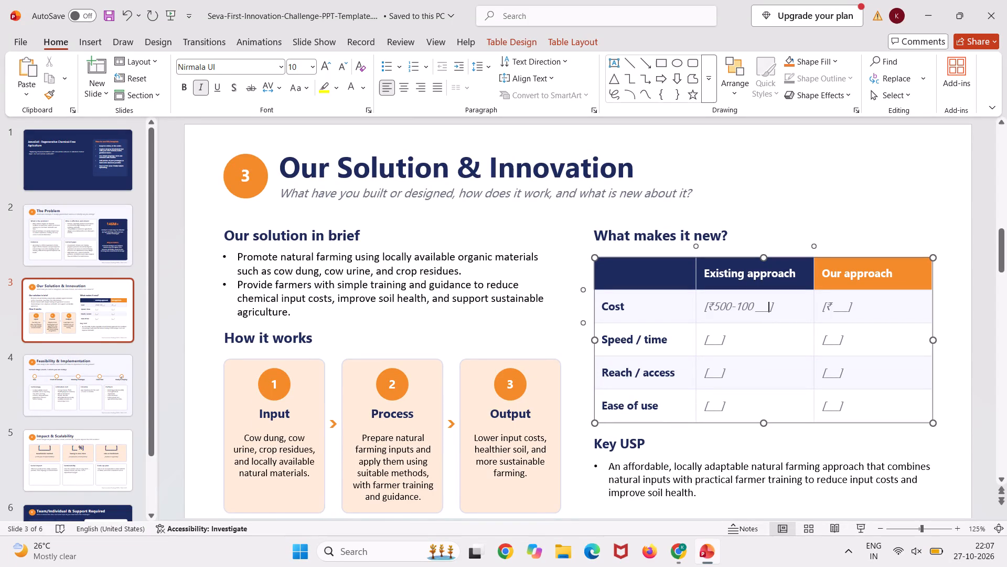
key("BackSpace")
key("BackSpace")
key("BackSpace")
Open the Speed / time placeholder under Existing approach for editing in the "What makes it new?" table.
left_click(845, 308)
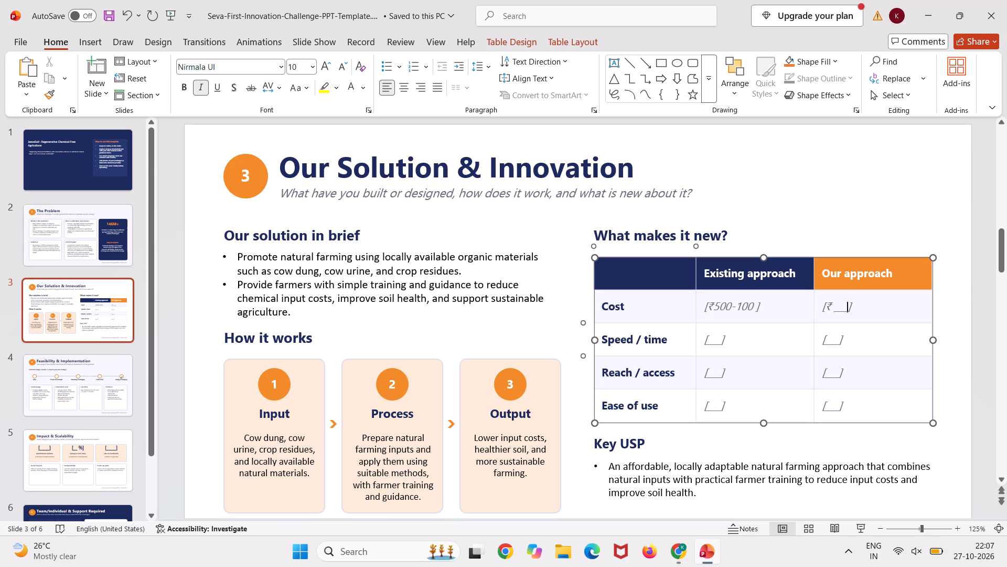
left_click(715, 344)
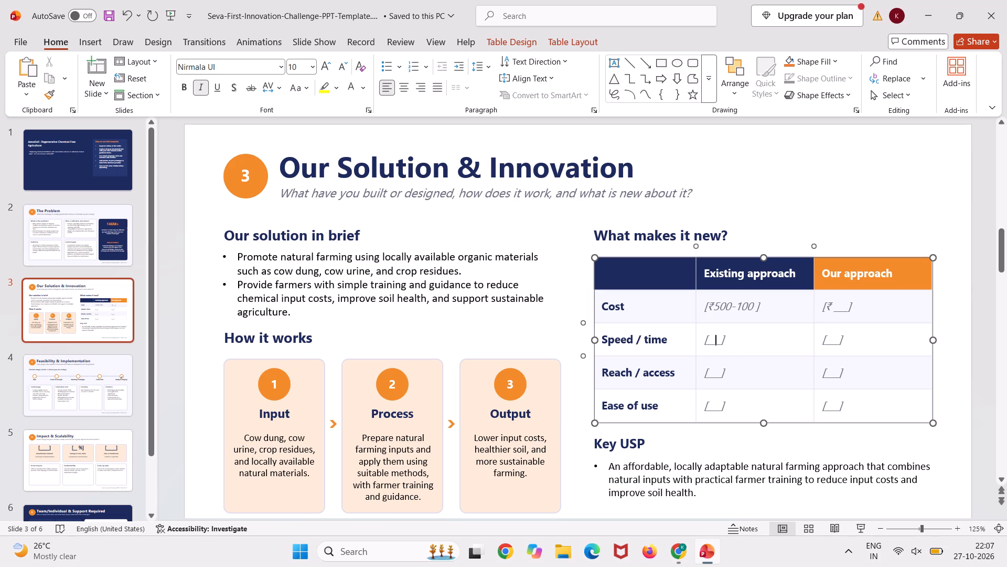
left_click(712, 344)
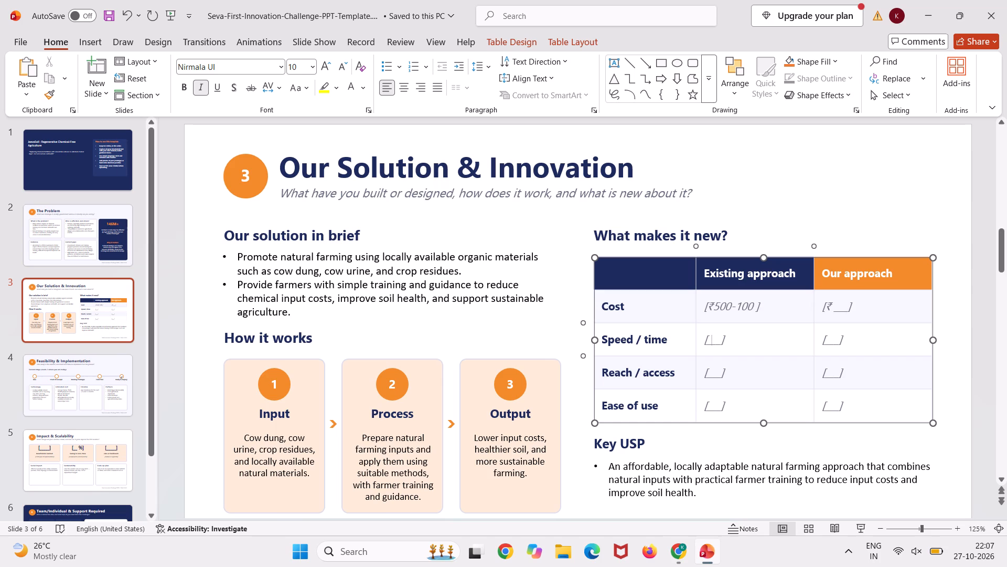
left_click(709, 343)
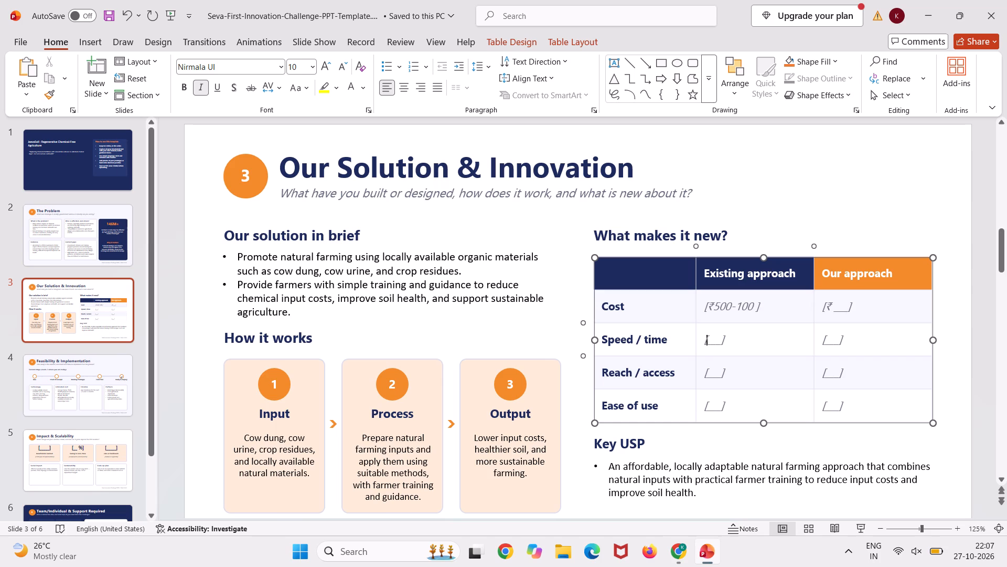
left_click(710, 343)
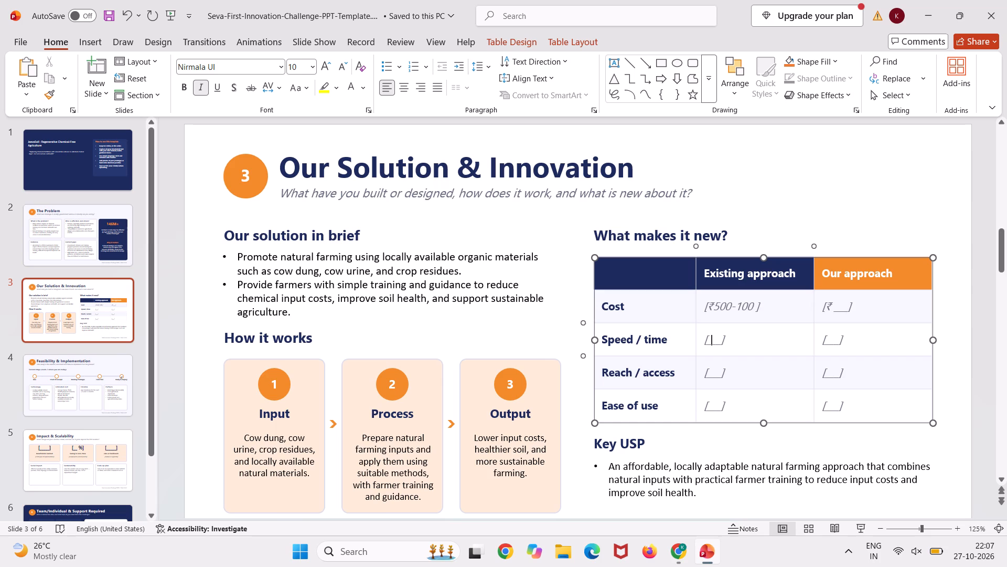
left_click(708, 341)
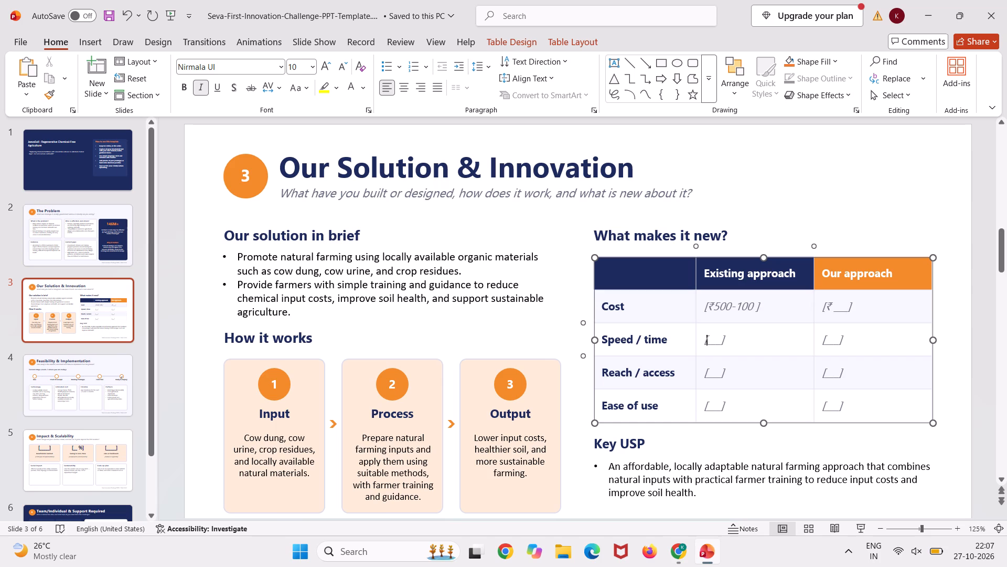
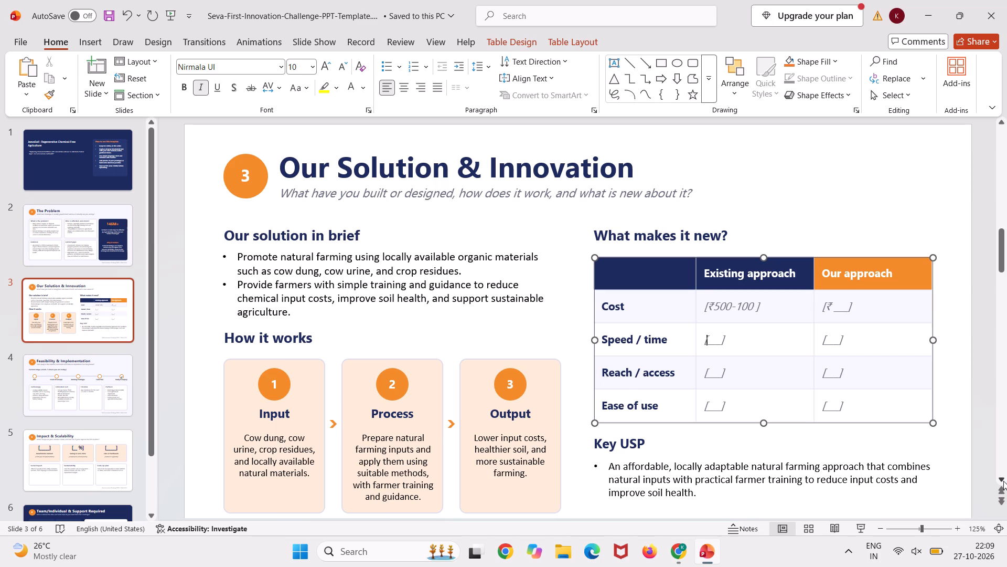
Look through slides 4 to 6, Feasibility & Implementation, Impact & Scalability and Team/Individual & Support Required, for sections that still need filling in.
double_click(1003, 481)
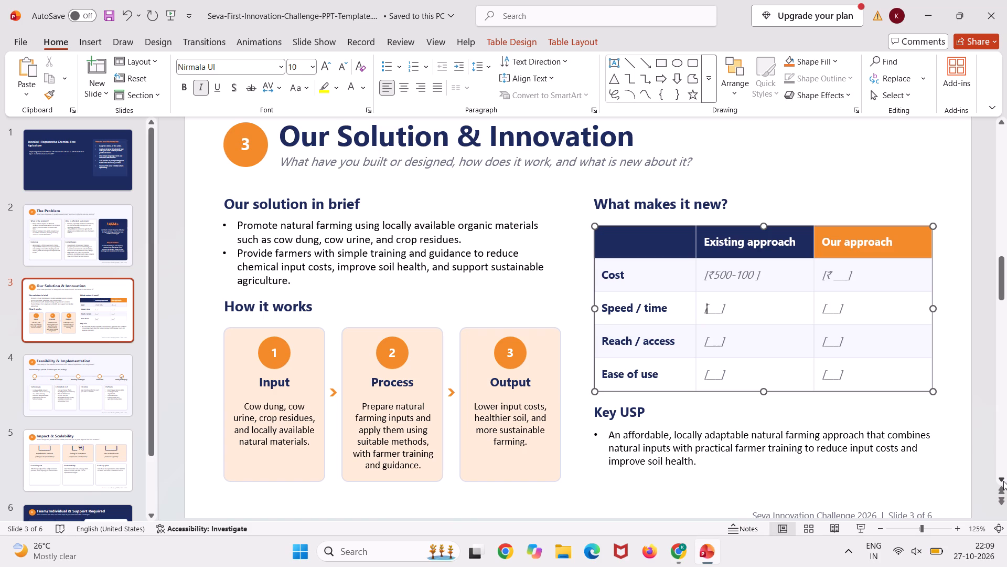
triple_click(1003, 481)
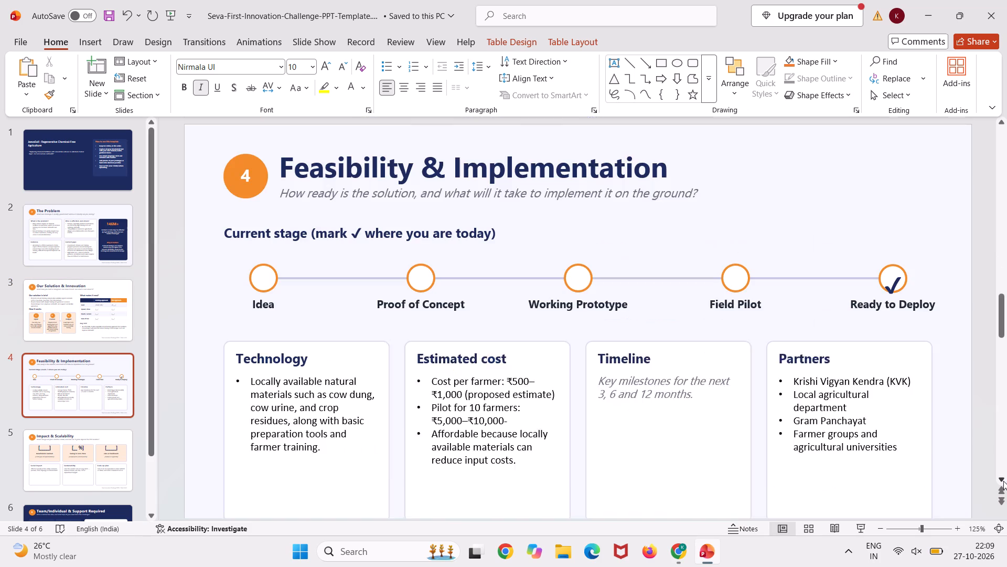
double_click(1003, 481)
triple_click(1003, 481)
double_click(1003, 481)
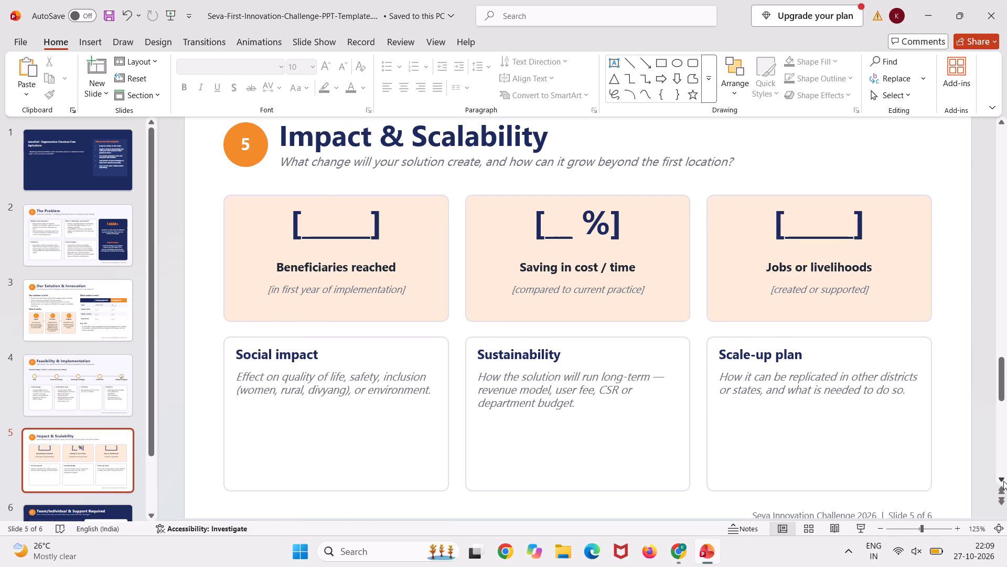
left_click(1003, 481)
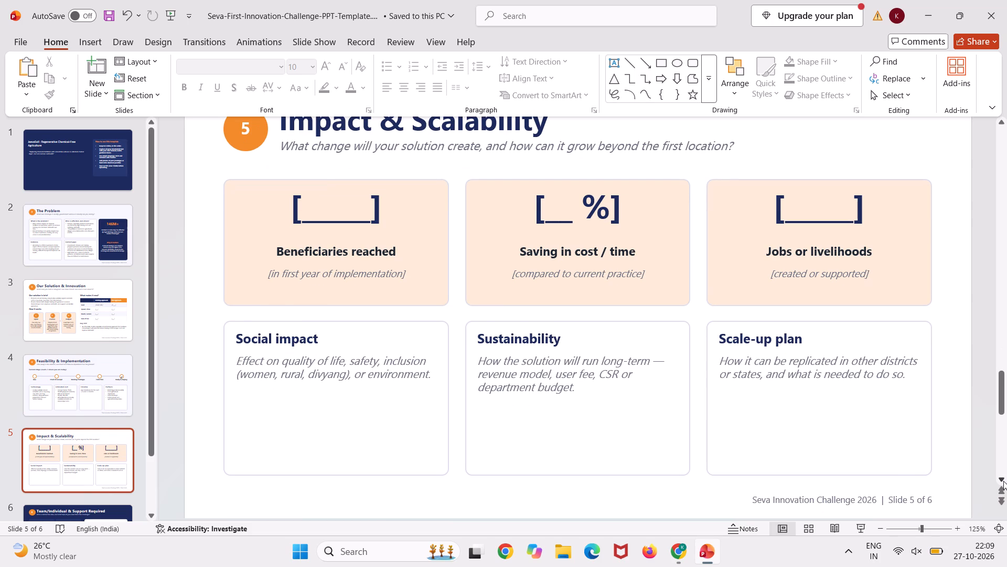
left_click(1003, 481)
double_click(1003, 481)
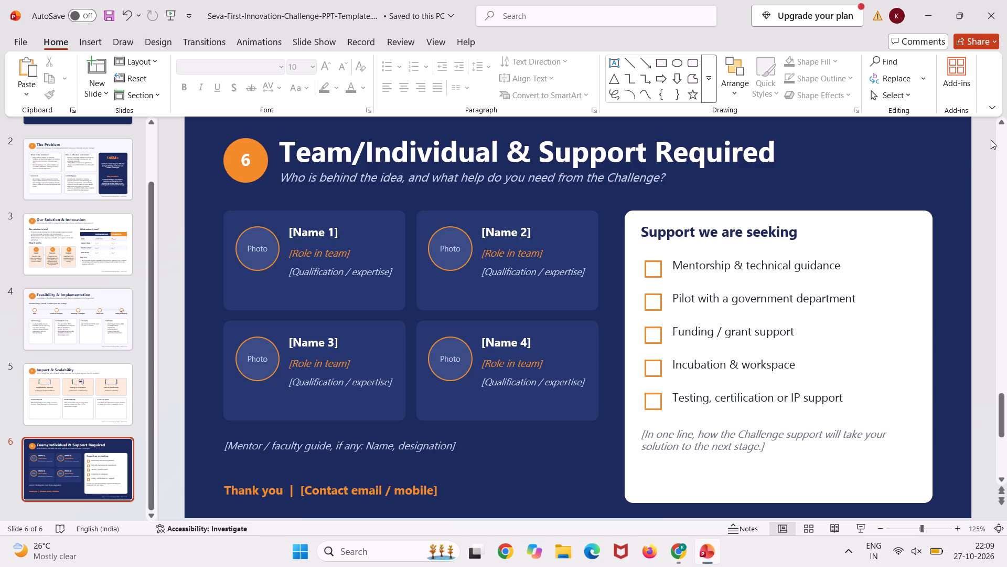
triple_click(1002, 126)
triple_click(1002, 126)
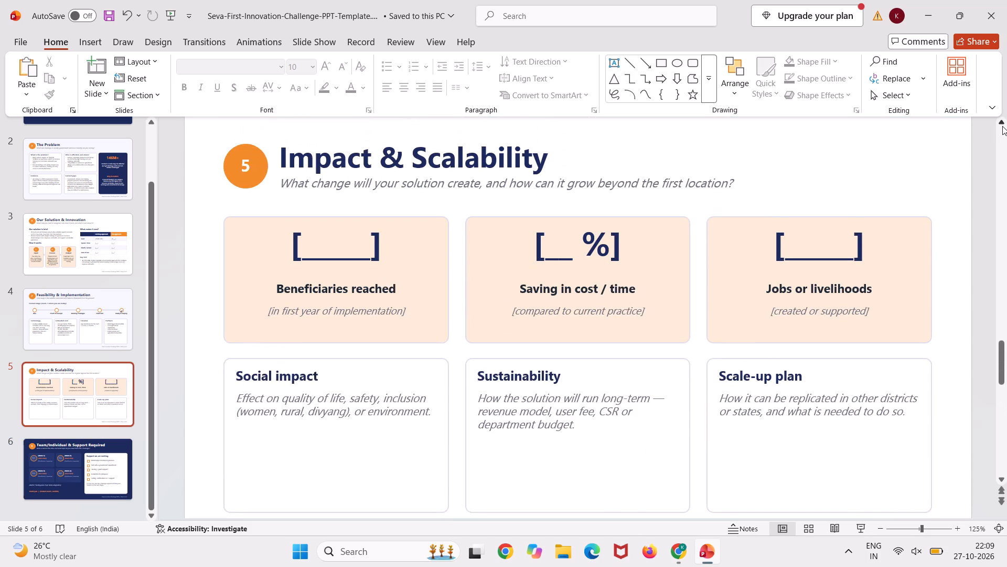
triple_click(1002, 126)
left_click(1002, 126)
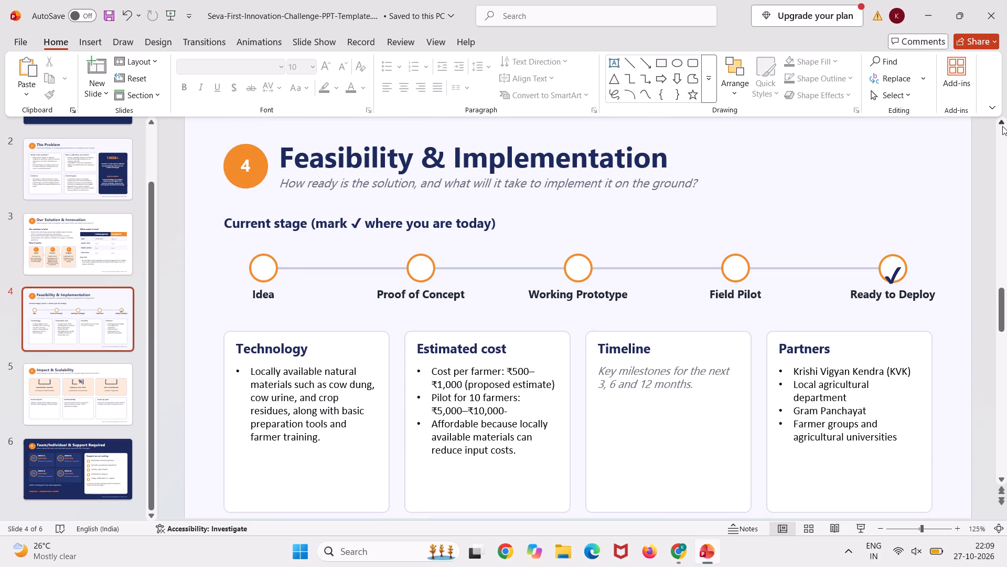
double_click(1005, 477)
left_click(1005, 477)
left_click(1005, 477)
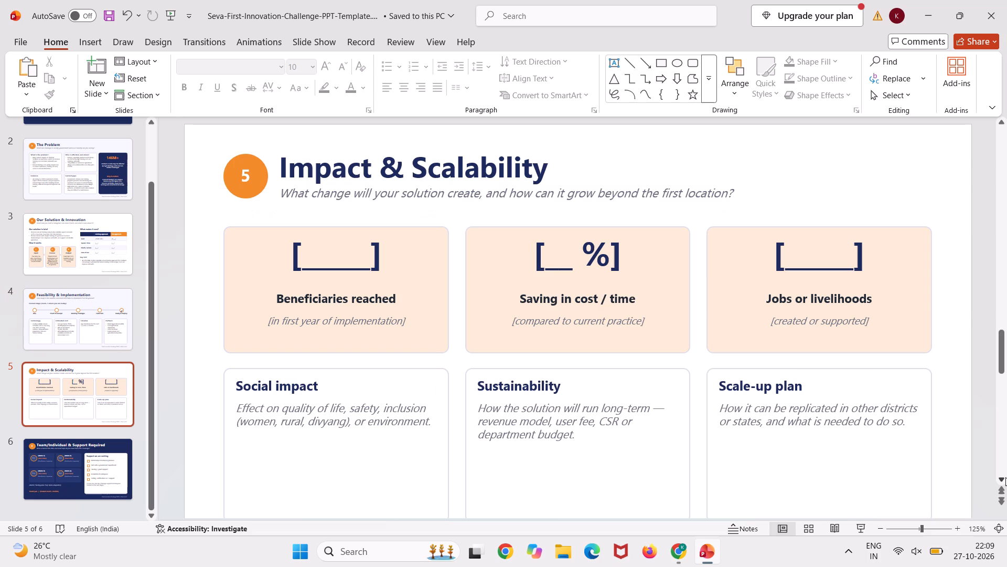
left_click(1005, 477)
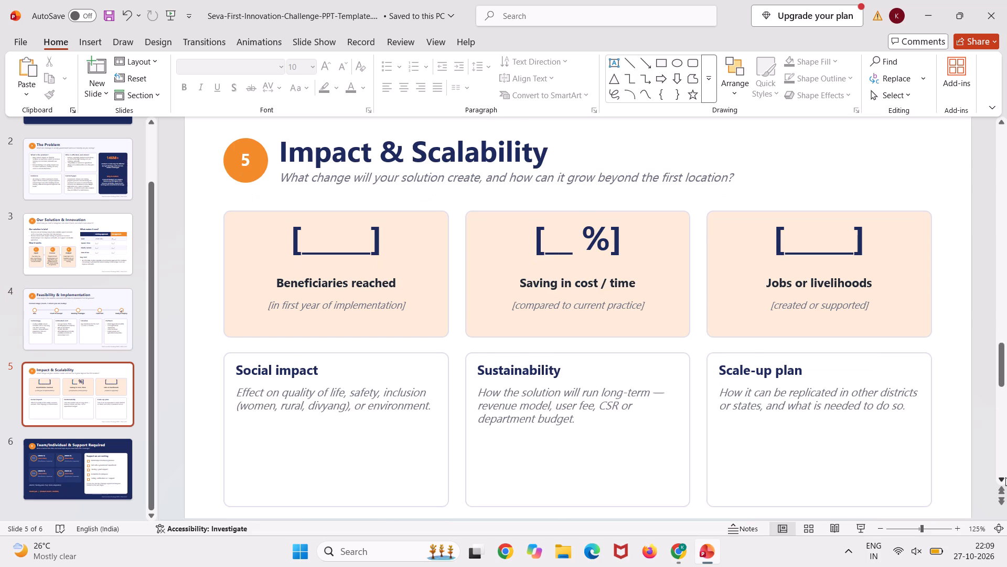
double_click(1005, 477)
left_click(1005, 477)
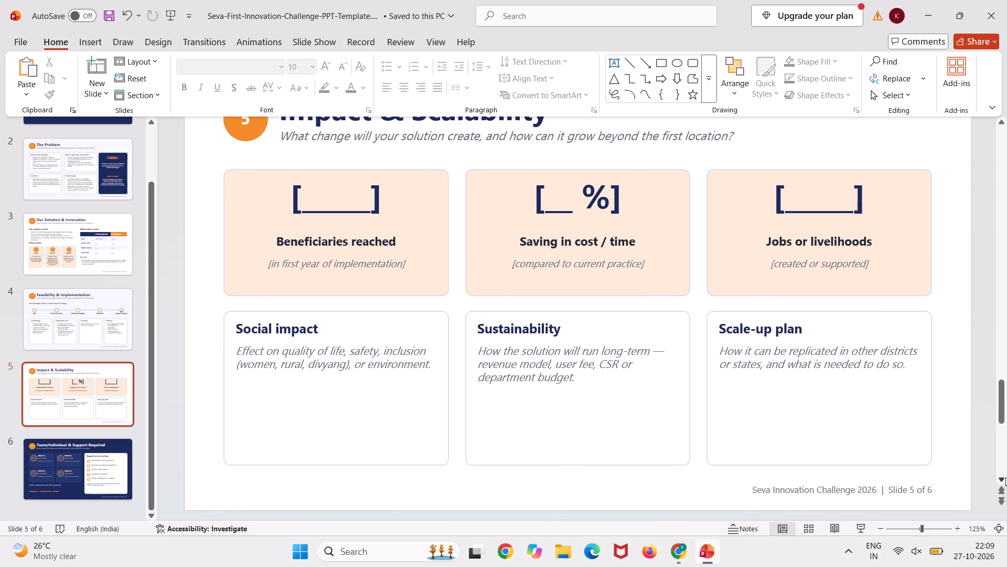
double_click(1005, 477)
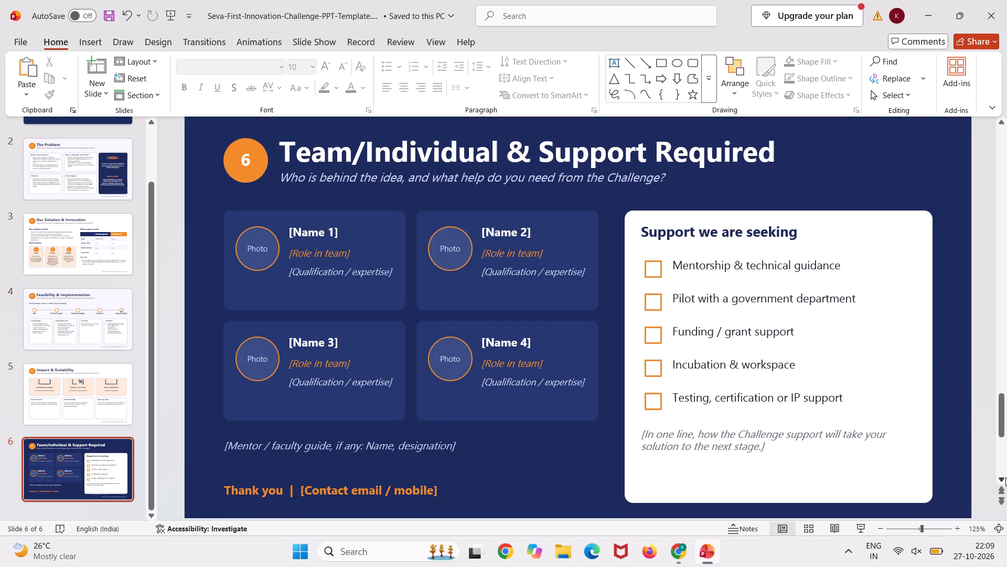
double_click(1004, 123)
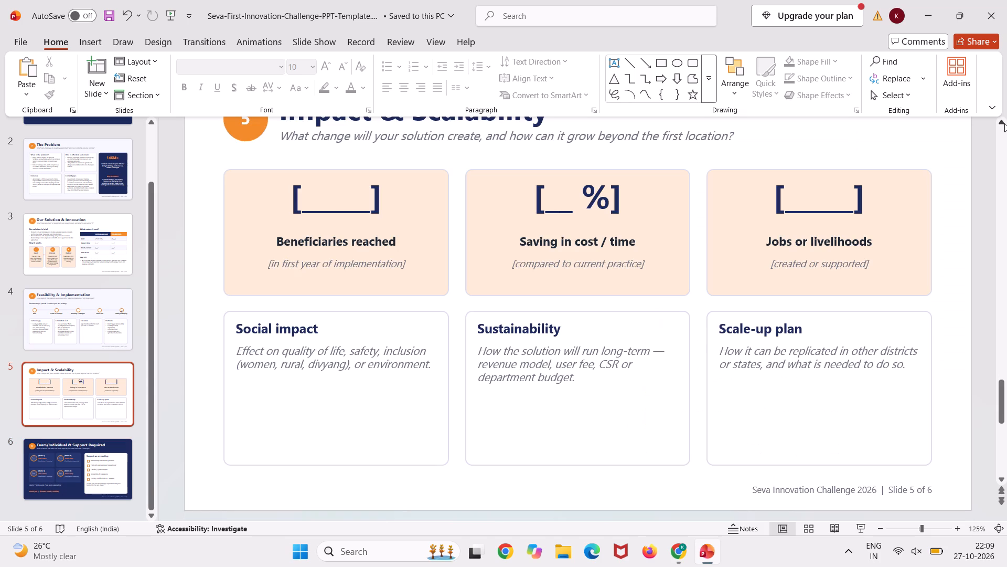
left_click(1004, 123)
left_click(1004, 123)
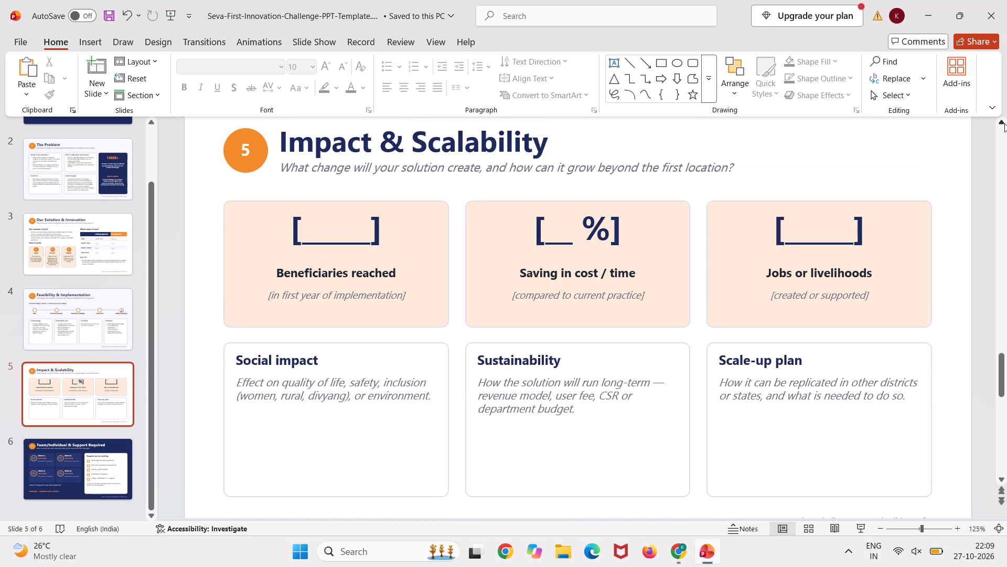
left_click(1004, 123)
left_click(1004, 123)
left_click(1004, 123)
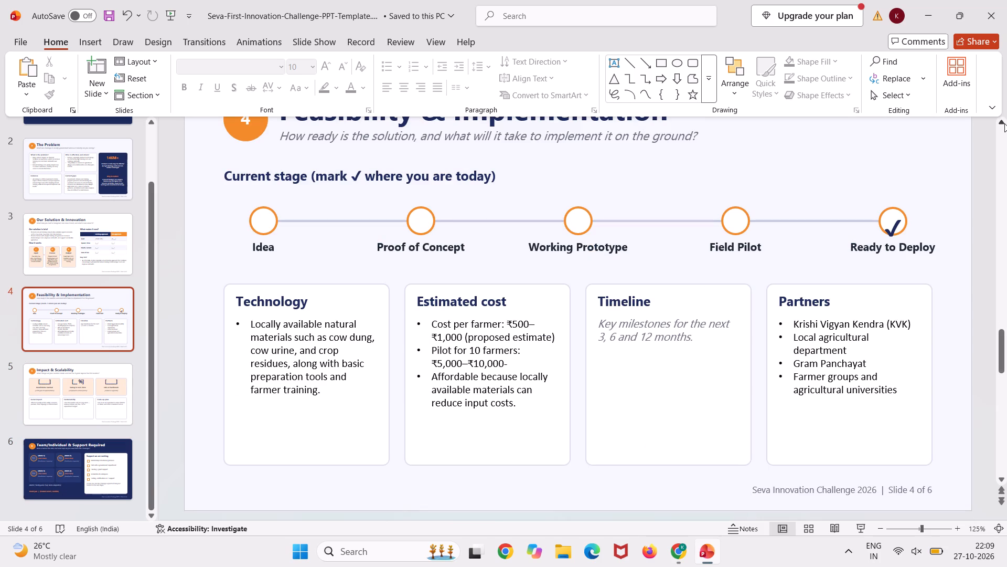
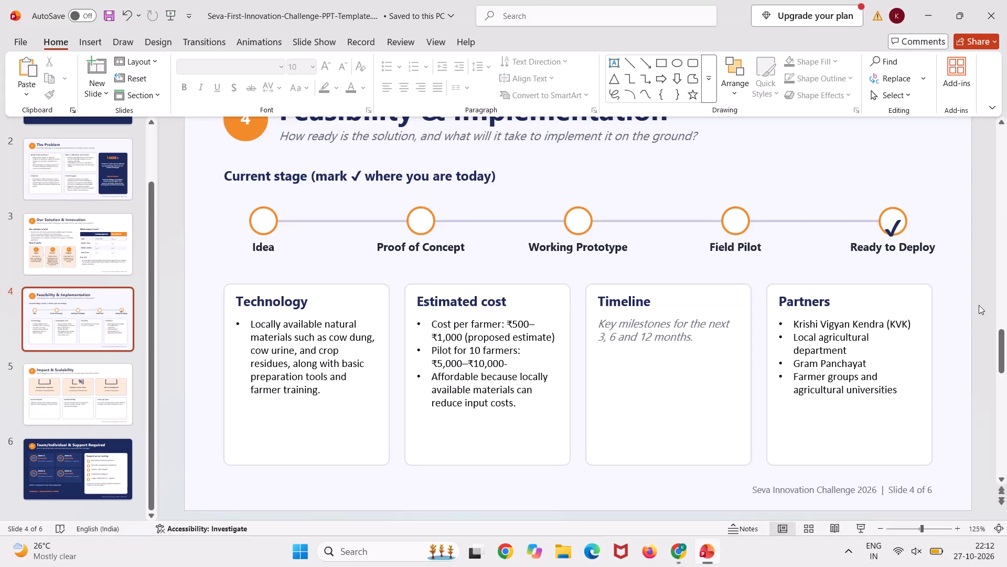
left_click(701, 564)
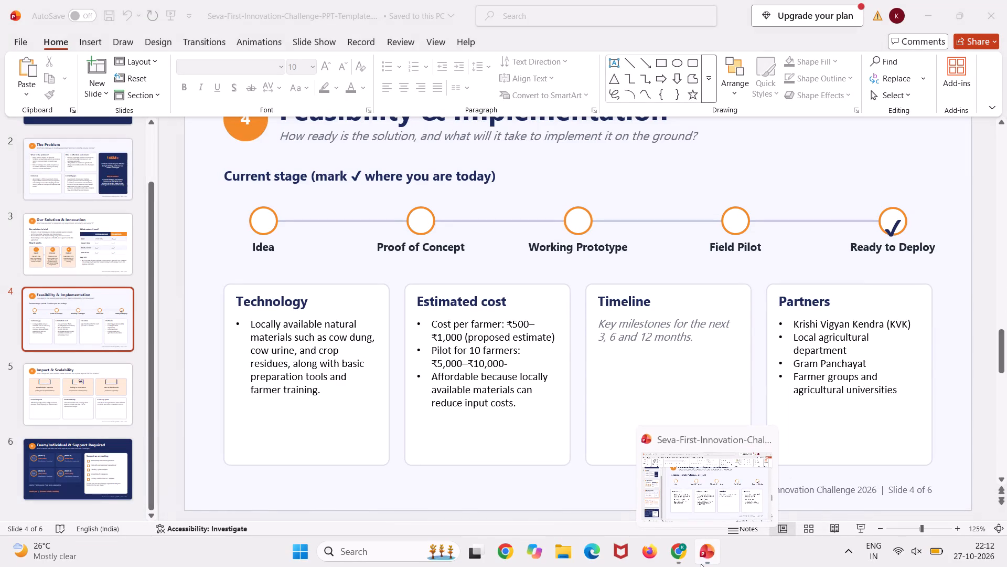
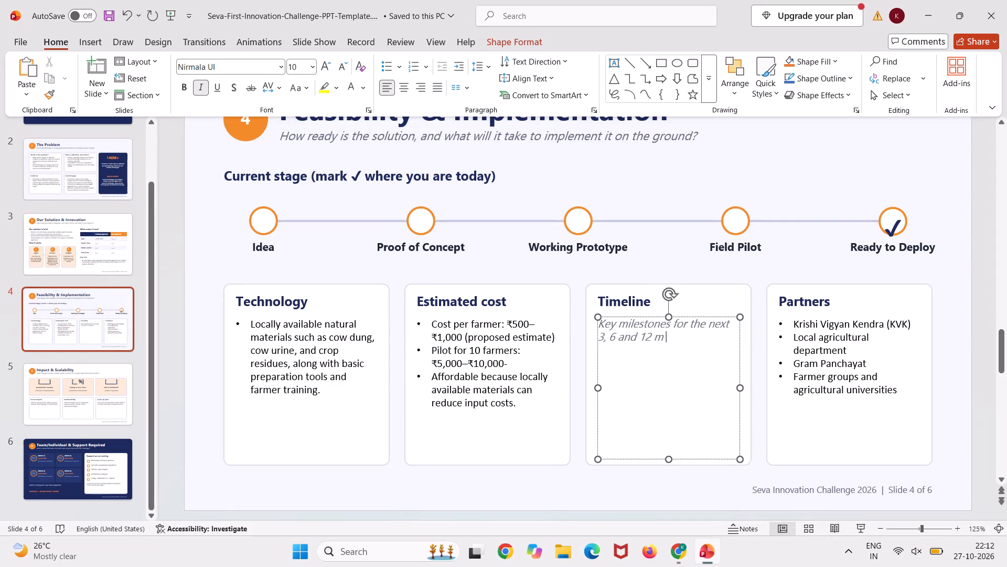
Replace slide 4's Timeline placeholder with the copied 3-, 6- and 12-month milestone text.
key("BackSpace")
key("BackSpace")
key("BackSpace")
key("BackSpace")
key("BackSpace")
key("BackSpace")
key("BackSpace")
key("BackSpace")
key("BackSpace")
key("BackSpace")
key("BackSpace")
key("BackSpace")
key("BackSpace")
key("BackSpace")
key("BackSpace")
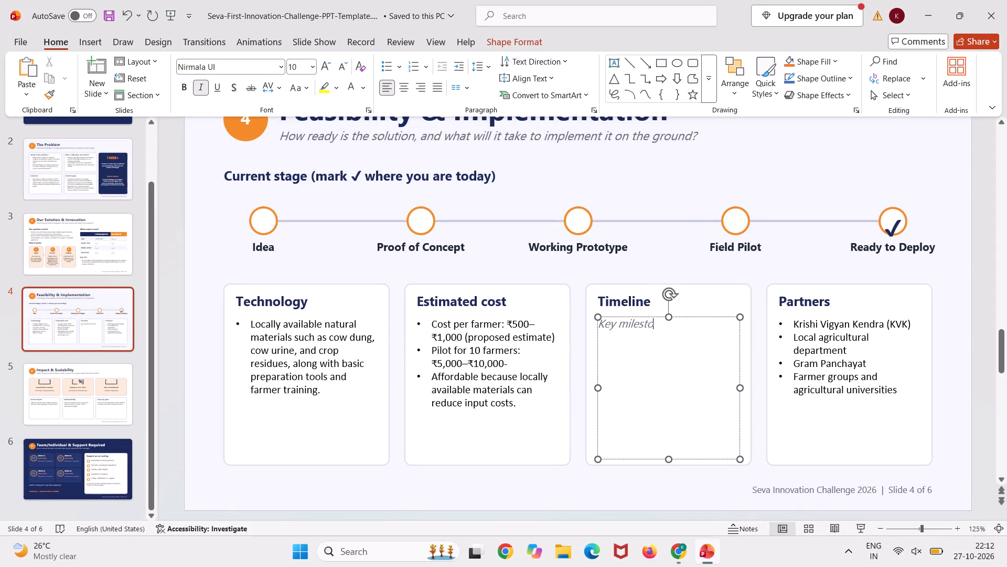
key("BackSpace")
key("BackSpace")
key("BackSpace")
key("BackSpace")
key("BackSpace")
key("BackSpace")
key("BackSpace")
key("BackSpace")
key("BackSpace")
key("BackSpace")
key("ctrl+v")
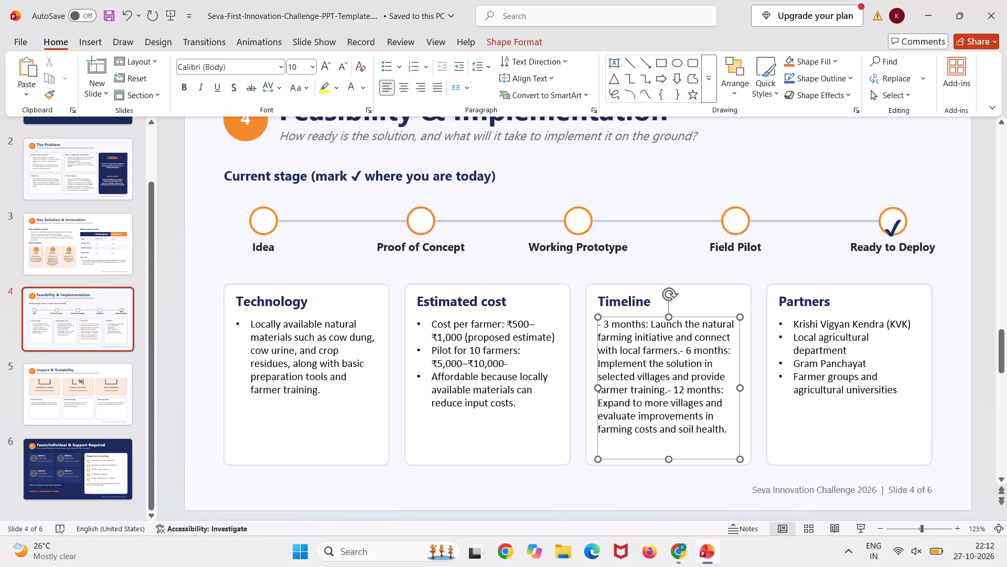
Split the Timeline text into three bullets for 3, 6 and 12 months, removing the hyphens before each milestone.
left_click(603, 325)
key("BackSpace")
key("BackSpace")
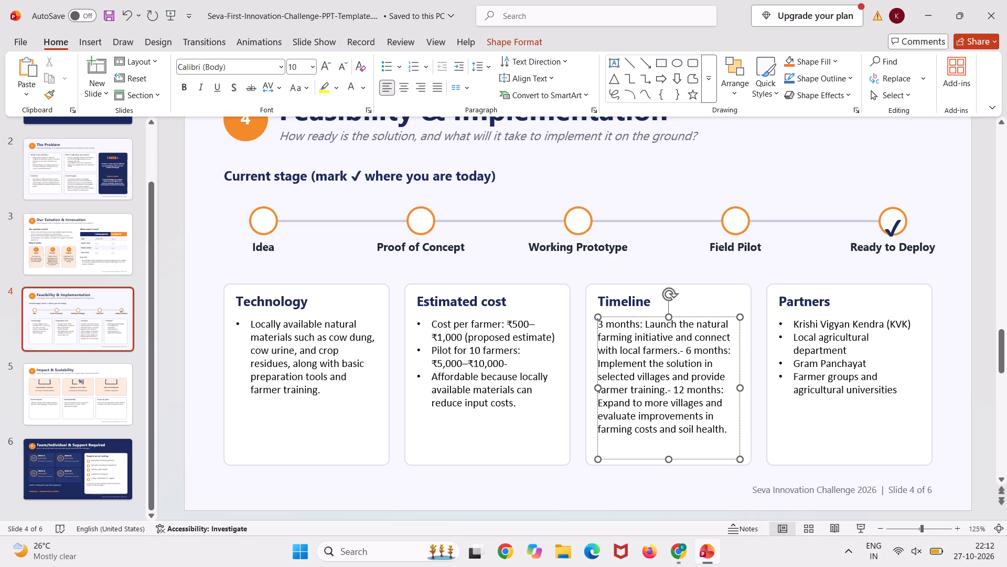
left_click(387, 64)
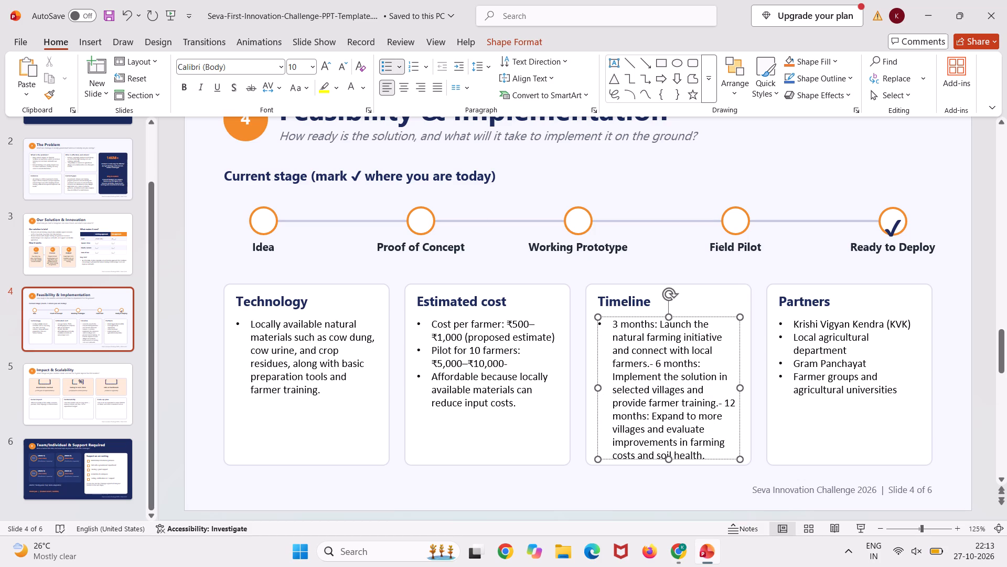
left_click(655, 365)
key("BackSpace")
key("BackSpace")
key("Return")
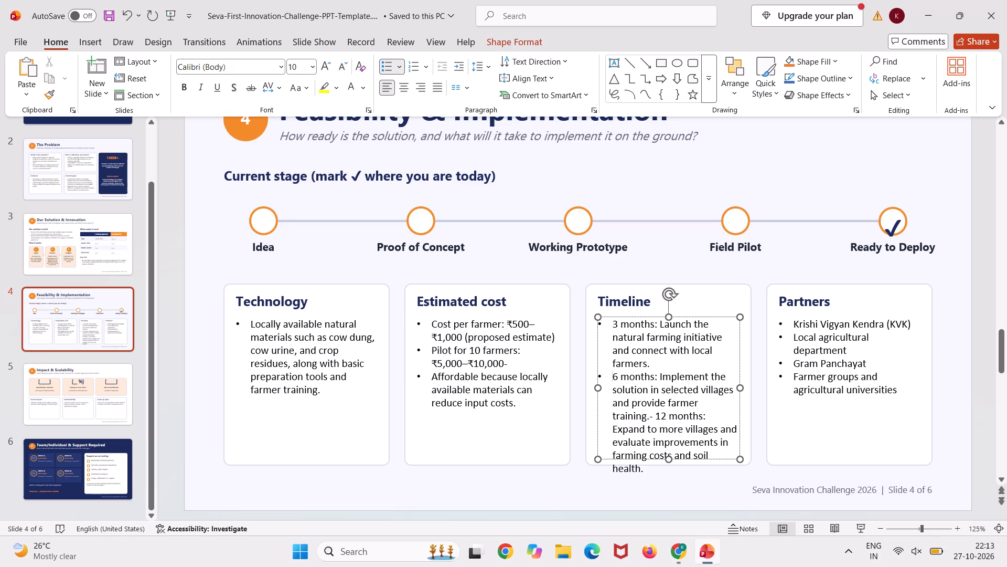
left_click(653, 418)
key("BackSpace")
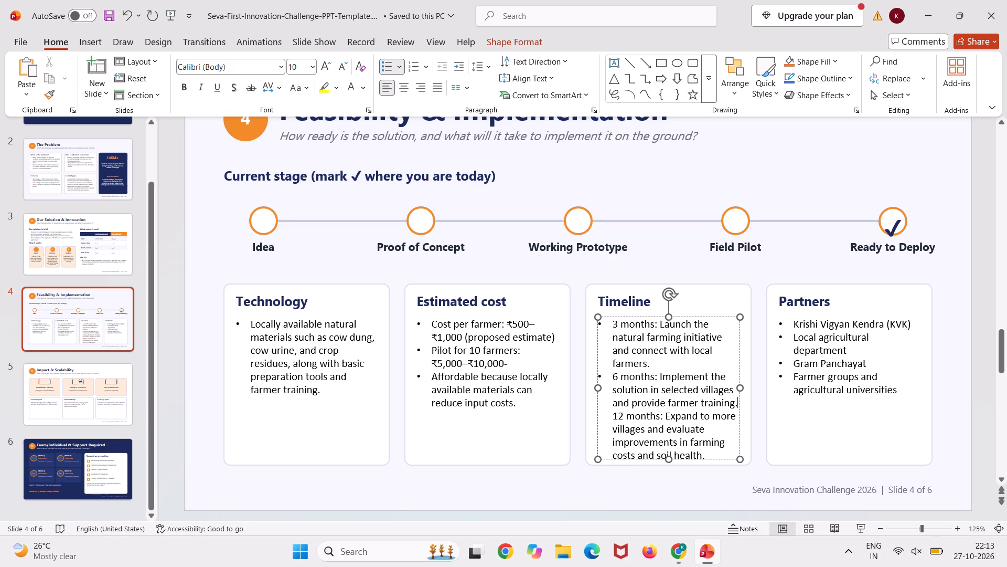
left_click(612, 419)
key("BackSpace")
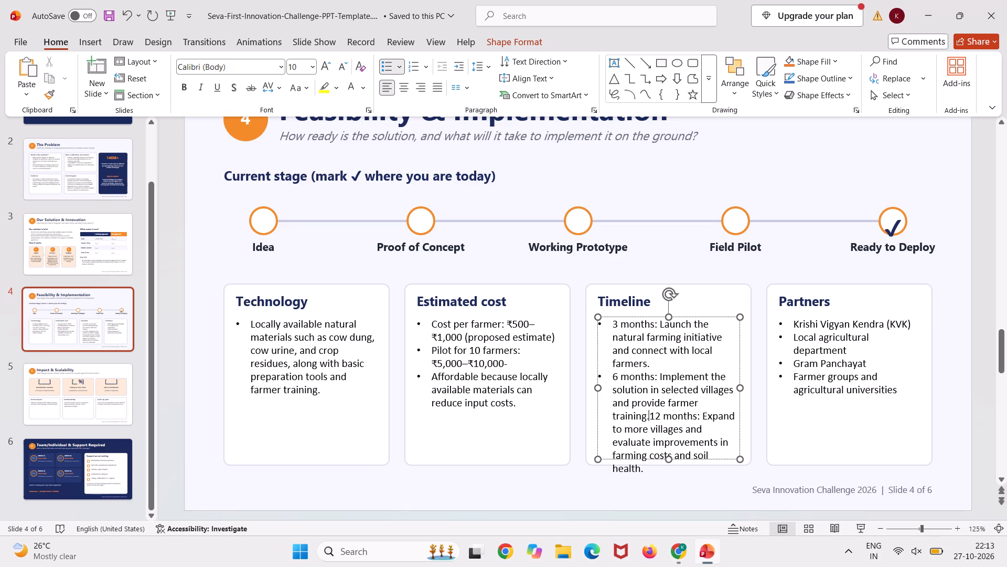
key("Return")
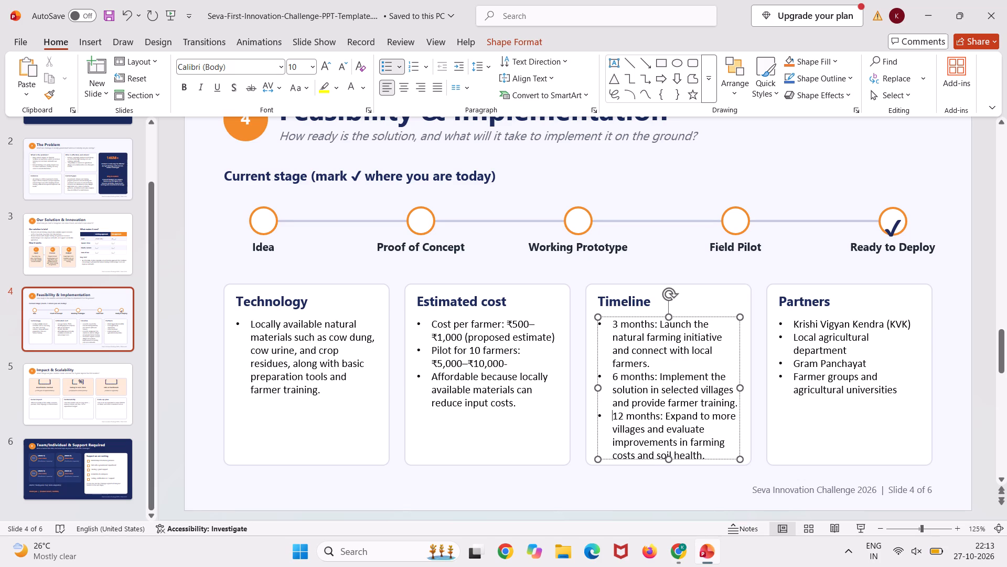
left_click(830, 431)
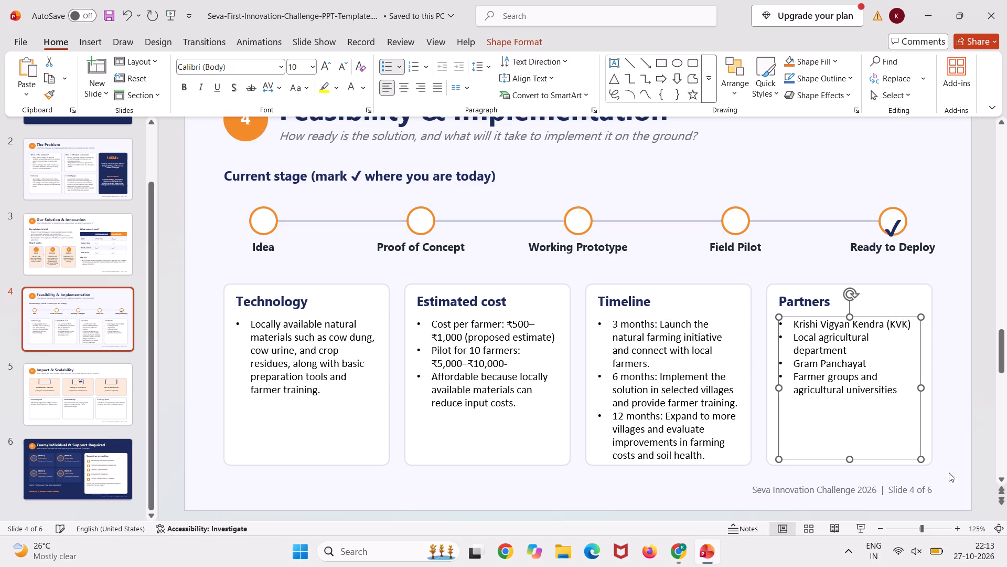
On slide 5, replace the underscores in the Beneficiaries reached figure with 100, keeping the square brackets.
left_click(997, 475)
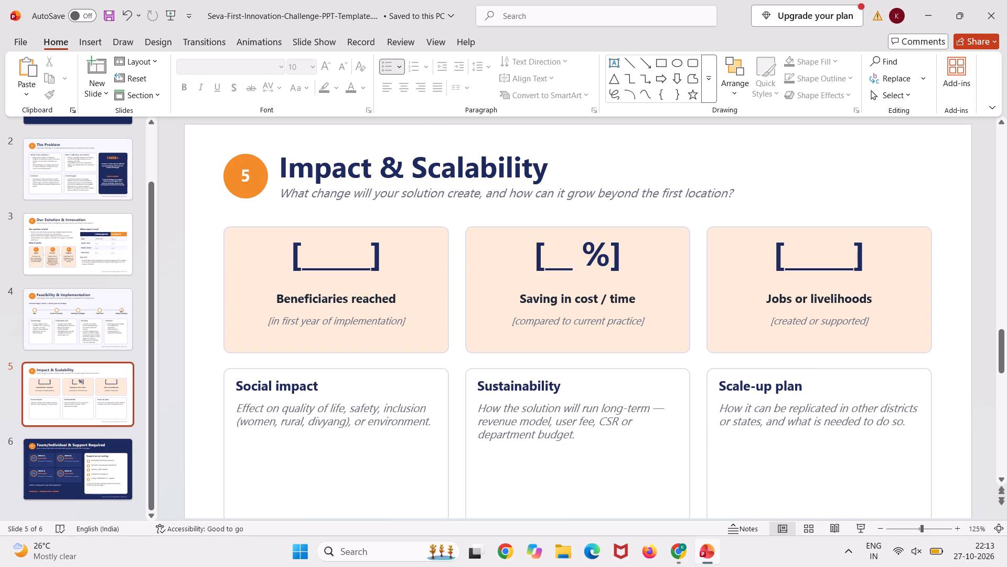
left_click(338, 253)
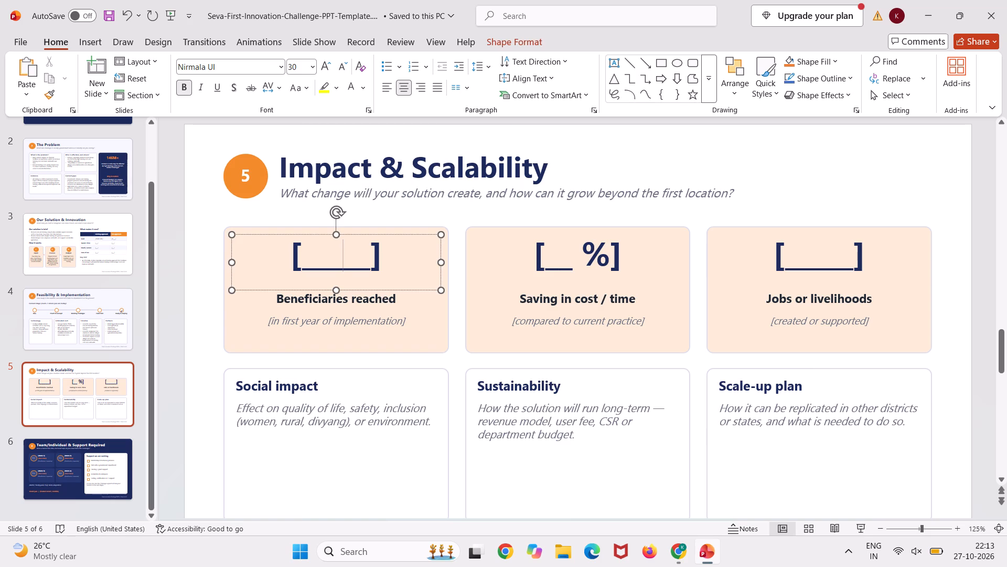
type("100")
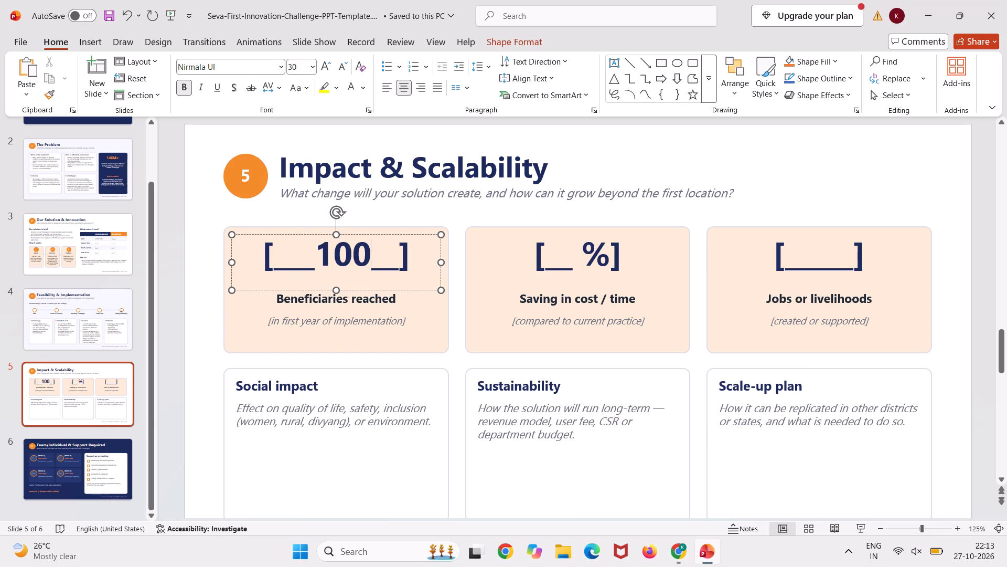
left_click(387, 266)
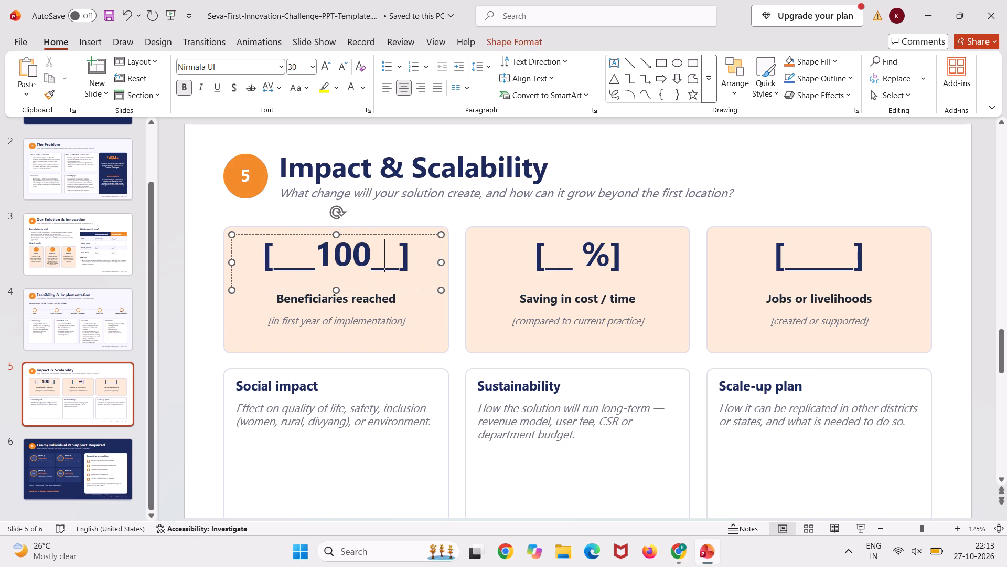
left_click(394, 268)
key("BackSpace")
key("BackSpace")
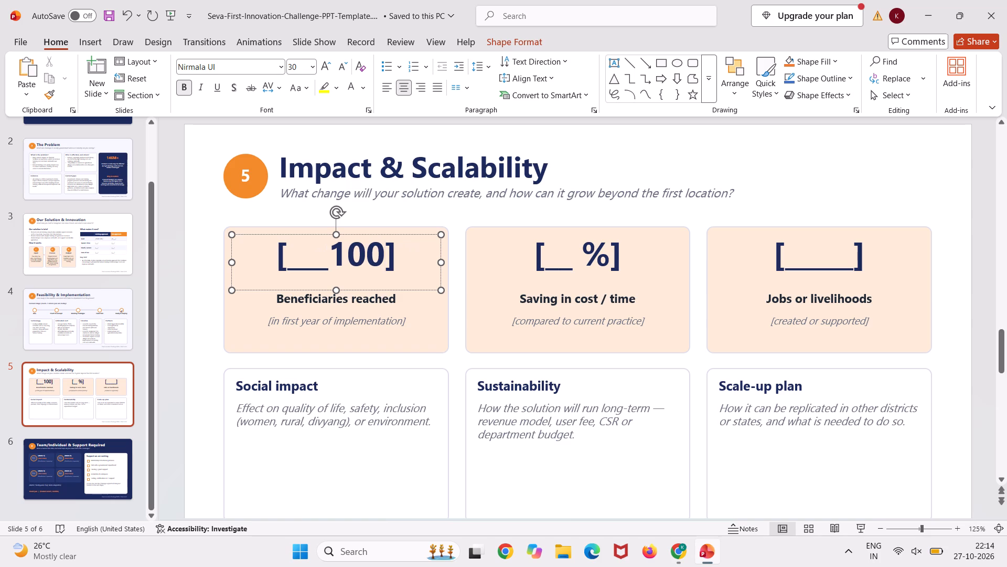
left_click(329, 266)
key("BackSpace")
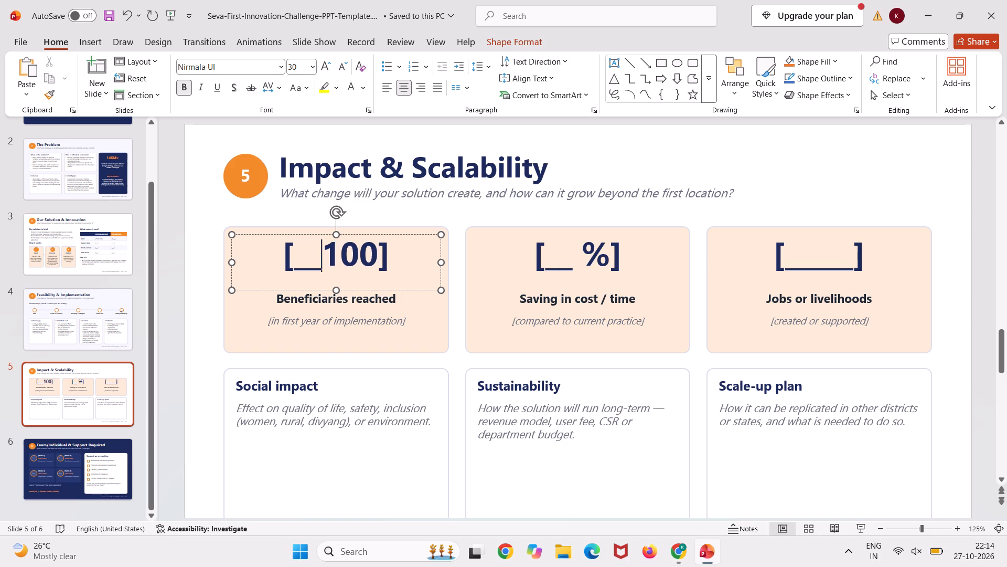
key("BackSpace")
key("BackSpace")
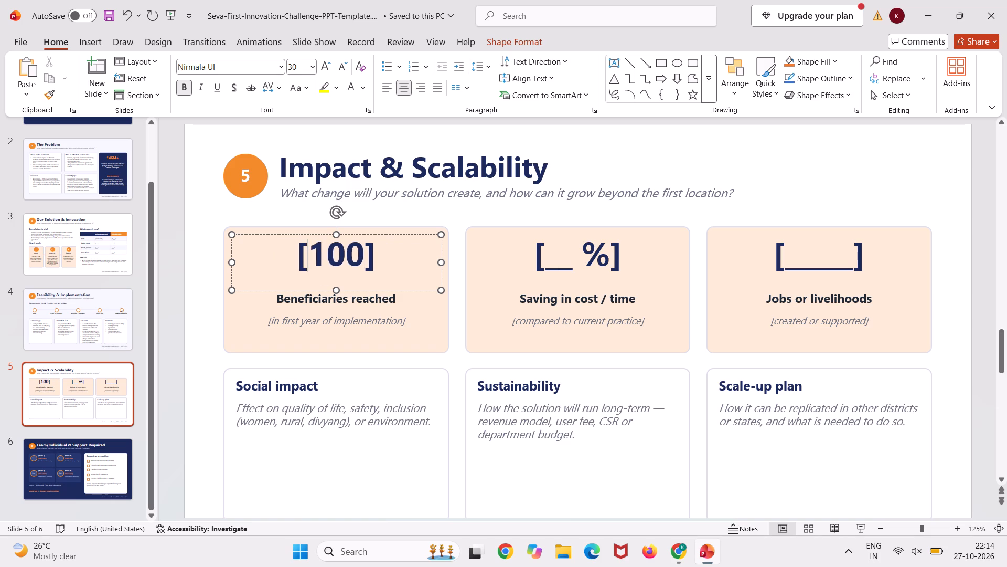
Add the word "Farmres" after 100 inside the brackets of the Beneficiaries reached figure.
left_click(371, 264)
left_click(366, 262)
key("space")
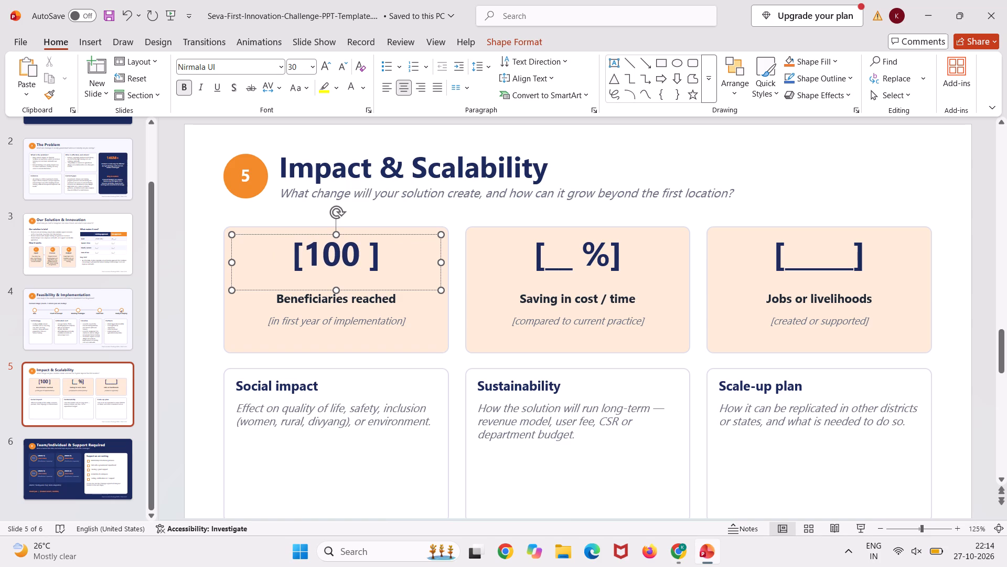
type("Farmr")
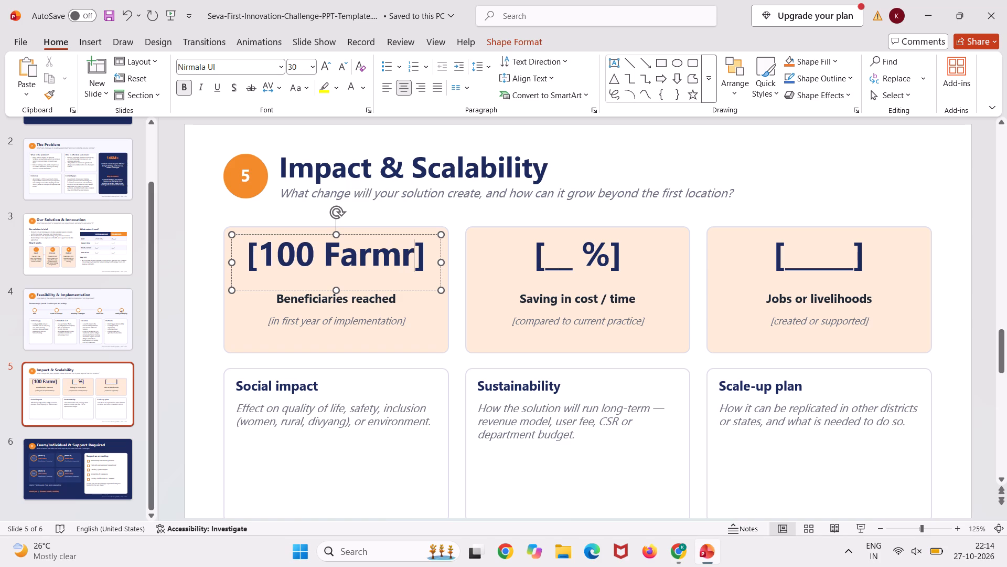
type("es")
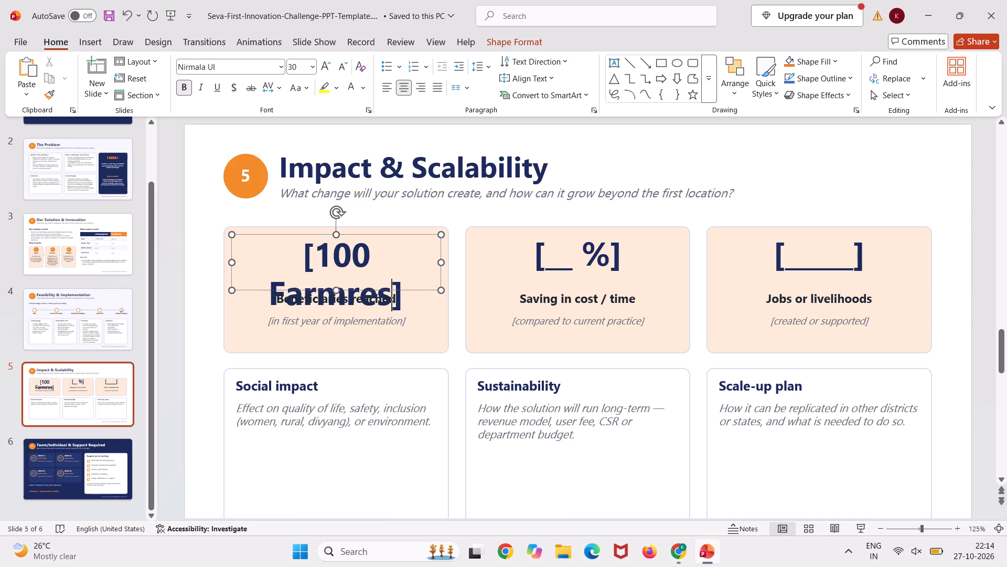
Reduce the font size of both the number and the word in the Beneficiaries reached figure to 24.
left_click(342, 70)
left_click(338, 248)
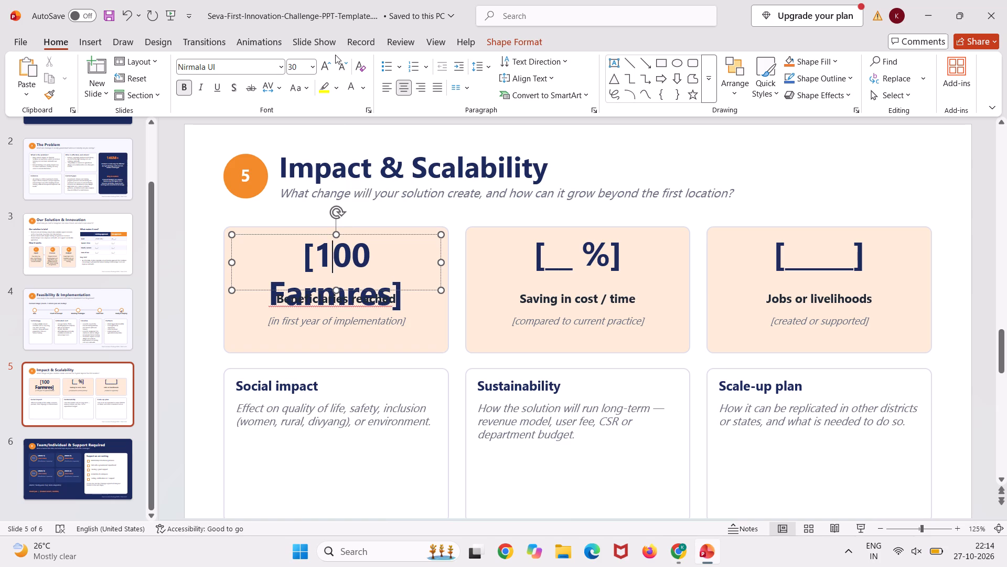
left_click(341, 67)
left_click(341, 67)
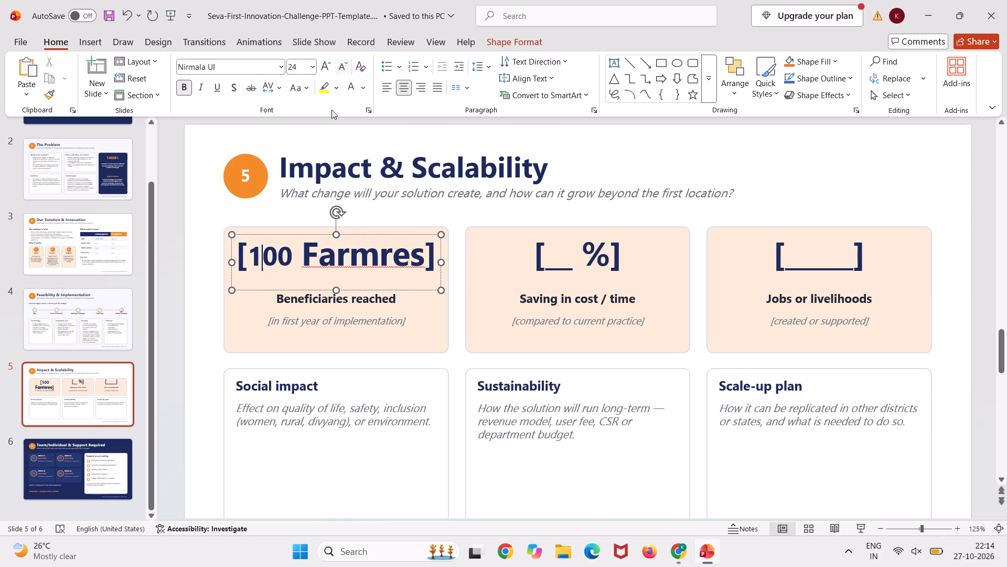
left_click(349, 263)
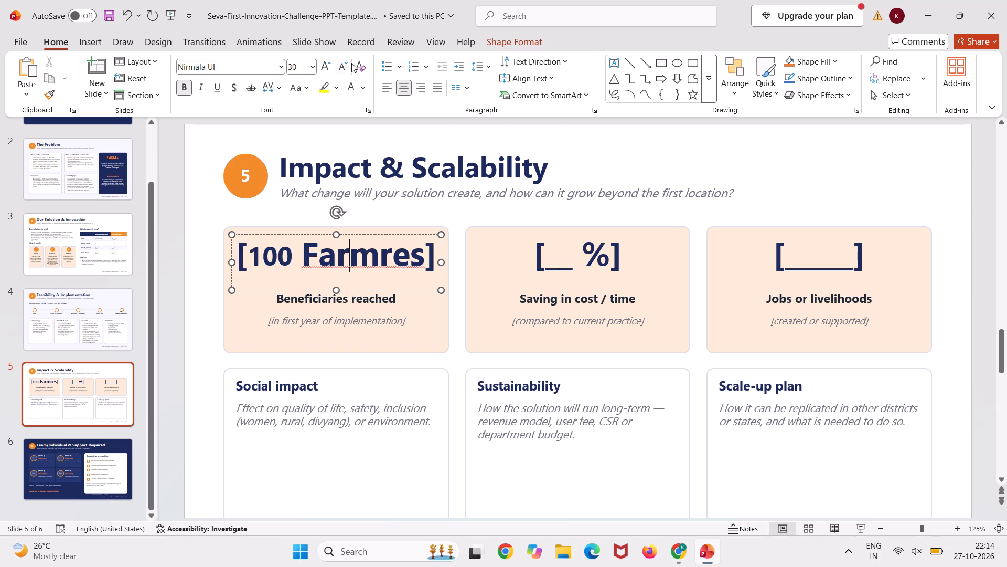
left_click(344, 71)
left_click(344, 71)
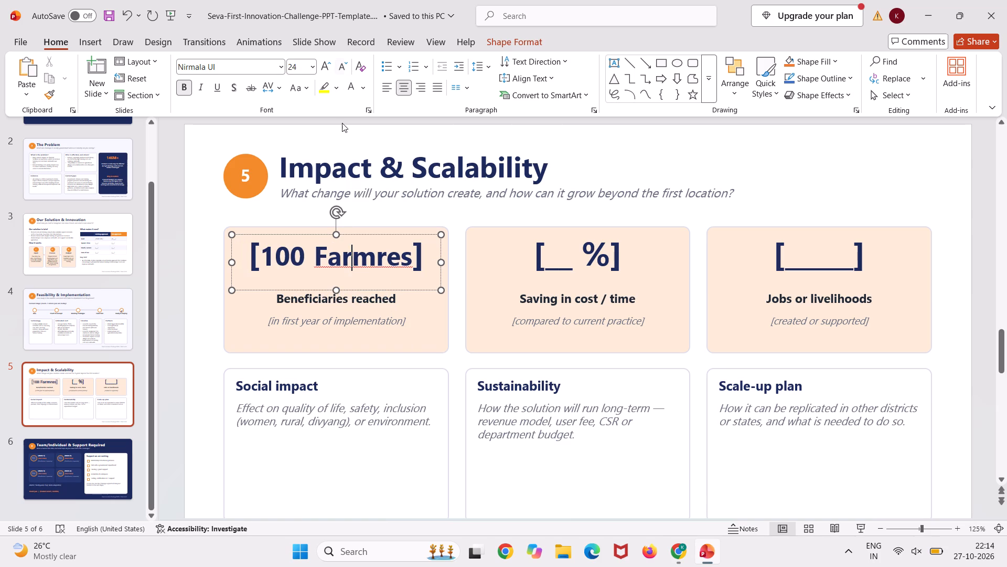
Correct the misspelled word in the Beneficiaries reached figure to "Farmers".
left_click(400, 265)
key("BackSpace")
key("BackSpace")
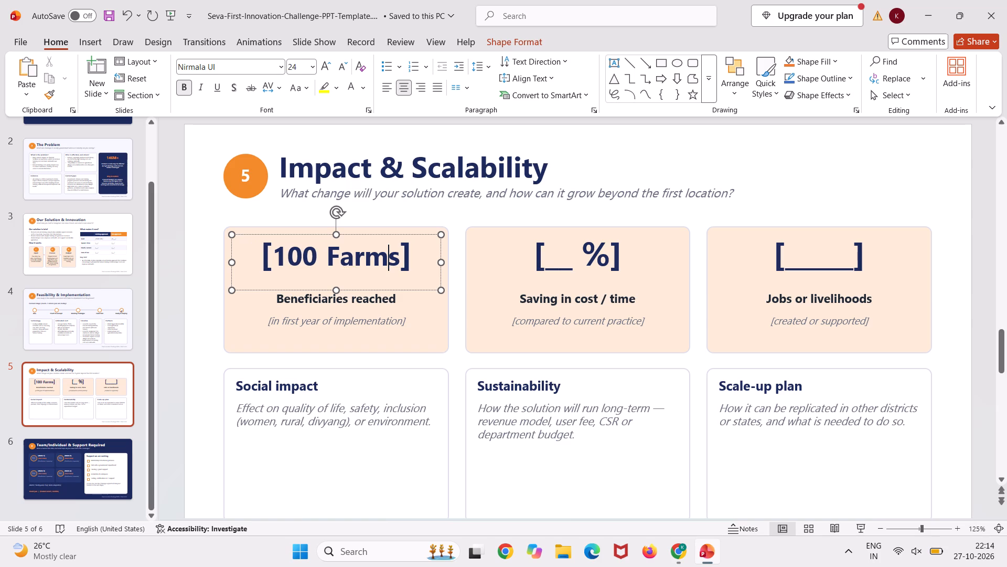
type("er")
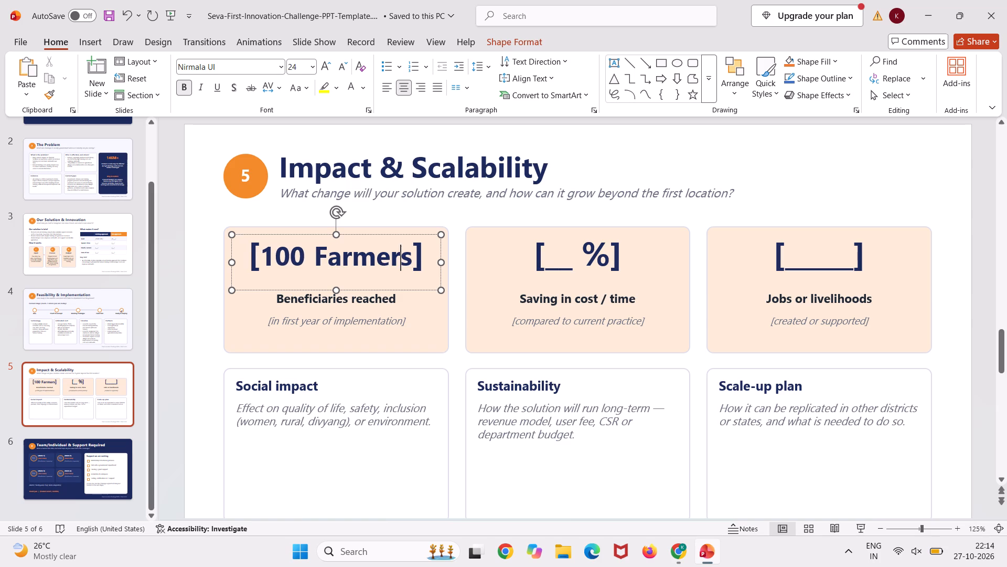
Add a second line reading "In First year" at font size 9 beneath [100 Farmers] in the Beneficiaries reached figure.
left_click(423, 264)
key("Return")
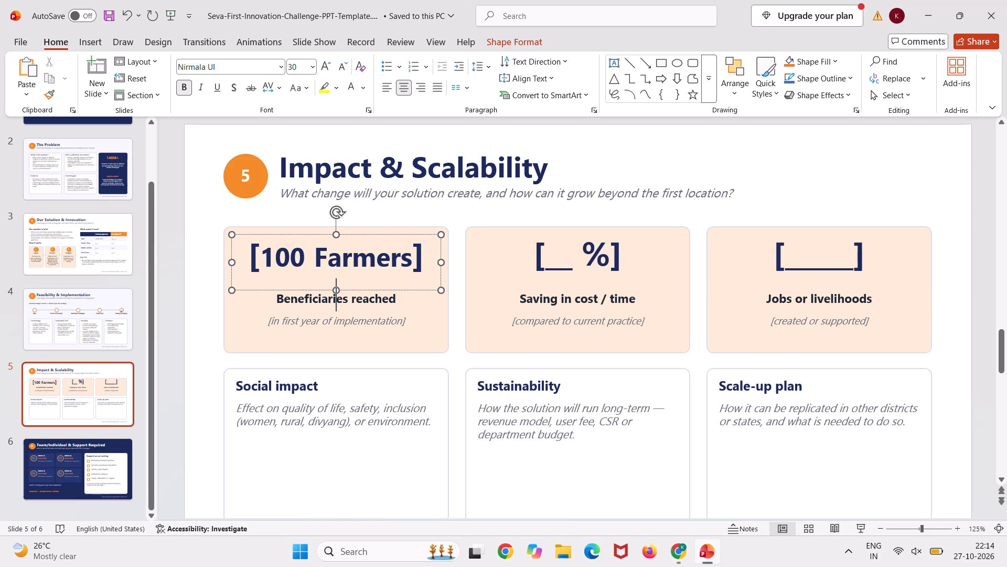
left_click(363, 323)
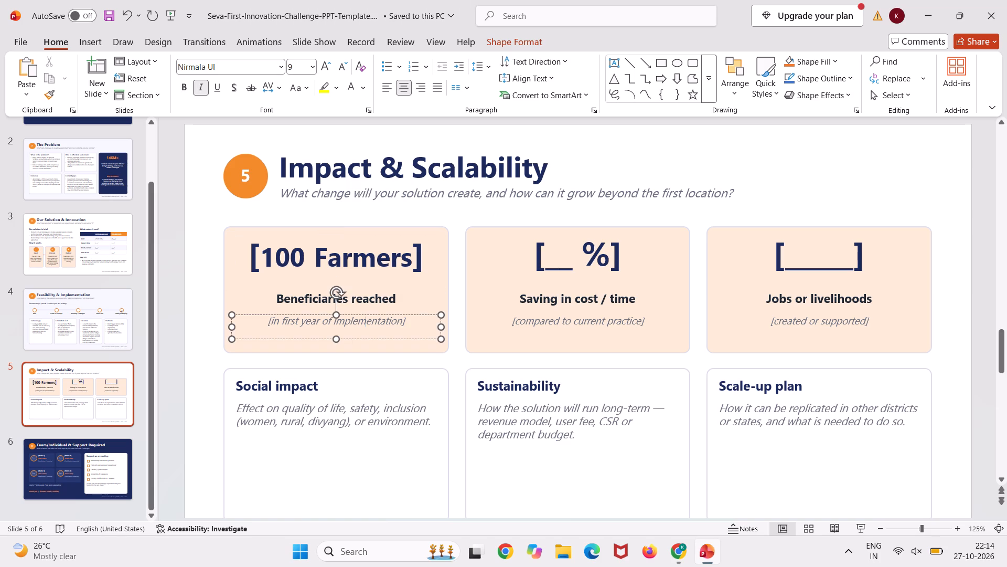
left_click(408, 256)
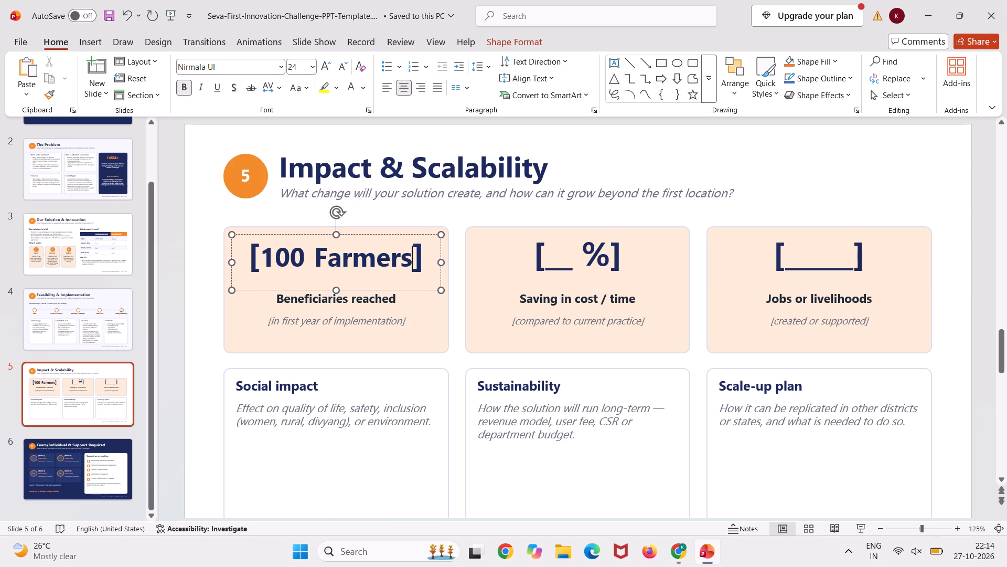
left_click(422, 258)
key("Return")
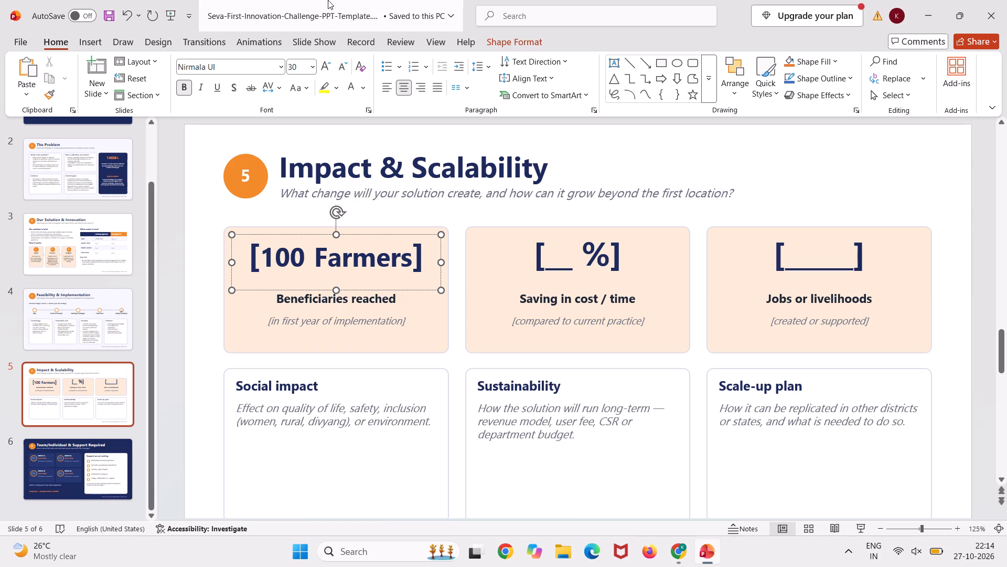
triple_click(339, 70)
double_click(339, 70)
left_click_drag(339, 70, 320, 66)
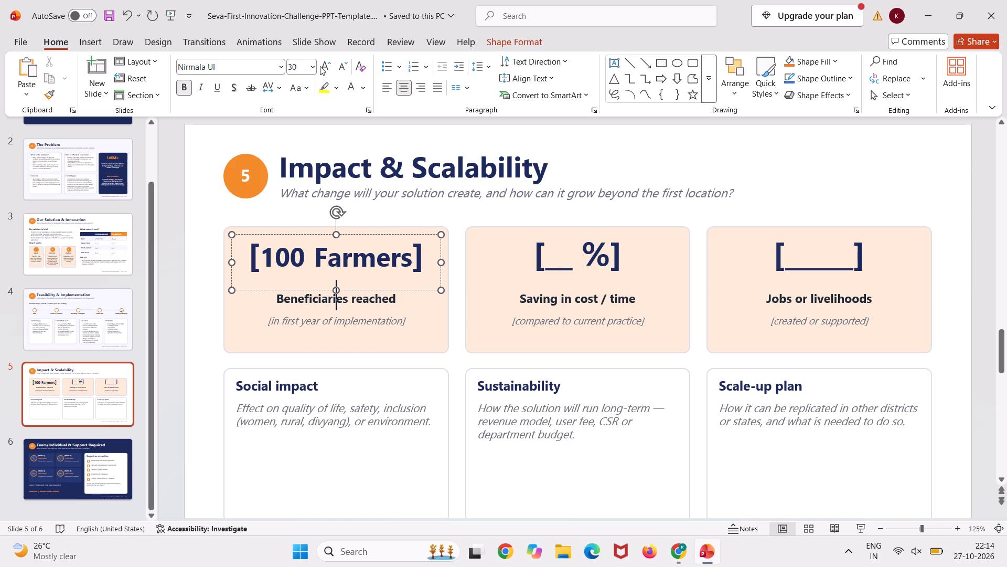
left_click_drag(320, 66, 314, 66)
left_click(314, 66)
left_click(297, 99)
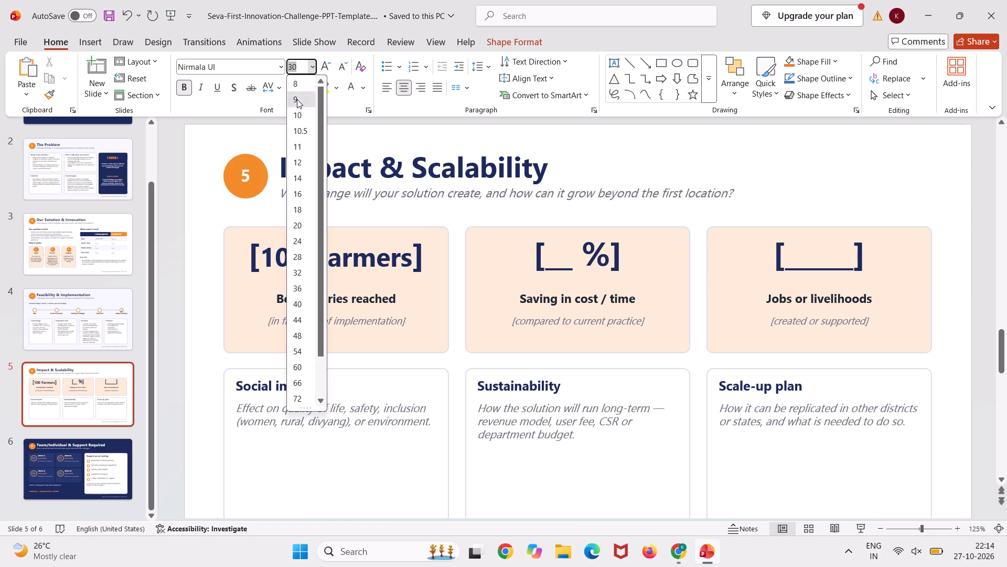
type("in")
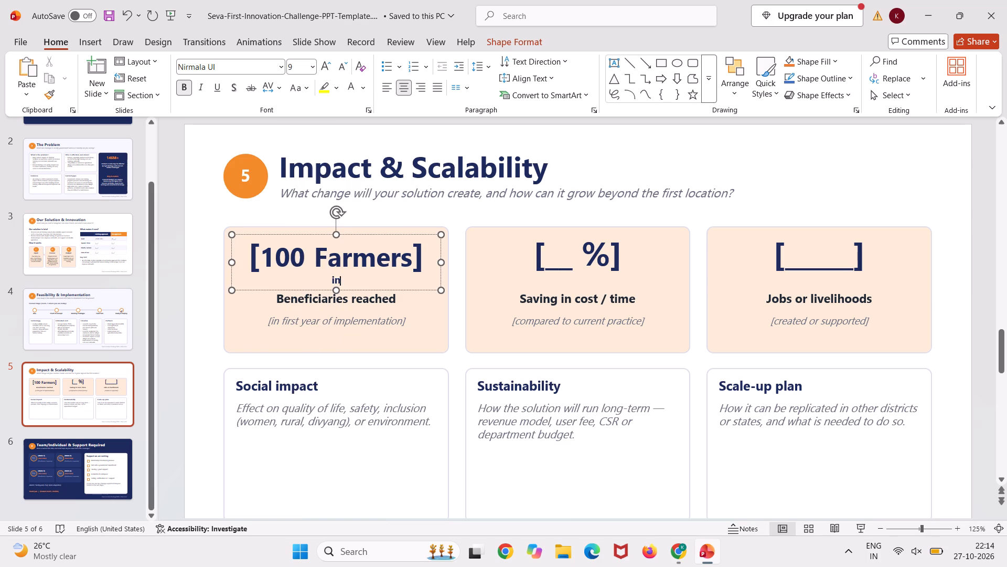
key("BackSpace")
key("BackSpace")
key("shift+i")
type("n First")
key("space")
type("year")
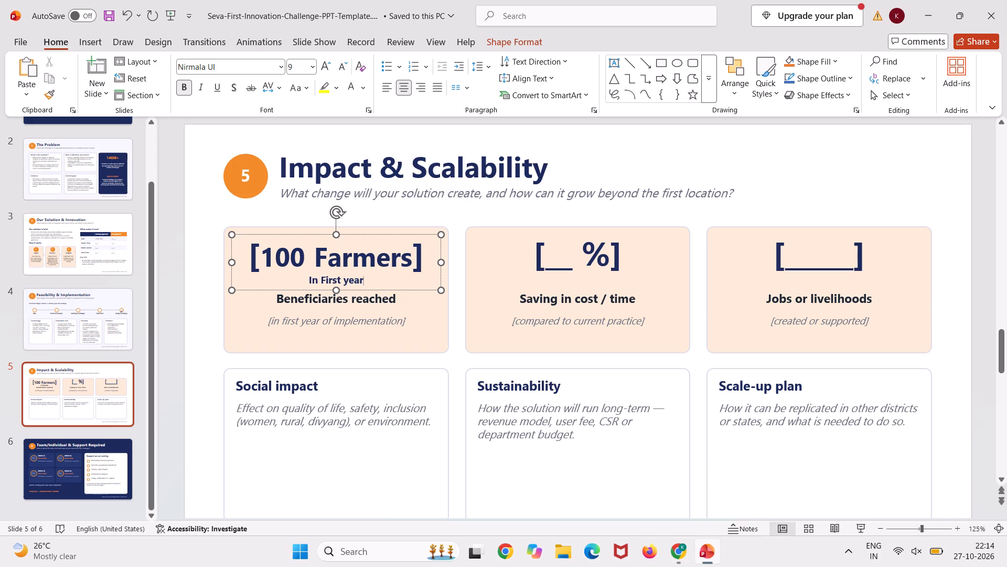
Change the capital F in the small line under [100 Farmers] to lowercase so it reads "In first year".
left_click(322, 286)
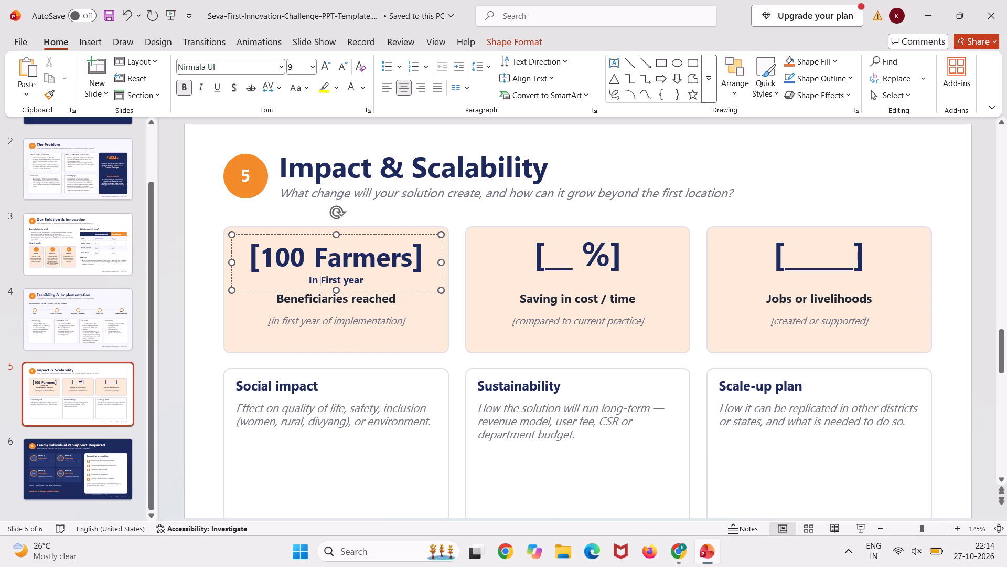
left_click(322, 286)
key("Right")
key("BackSpace")
key("f")
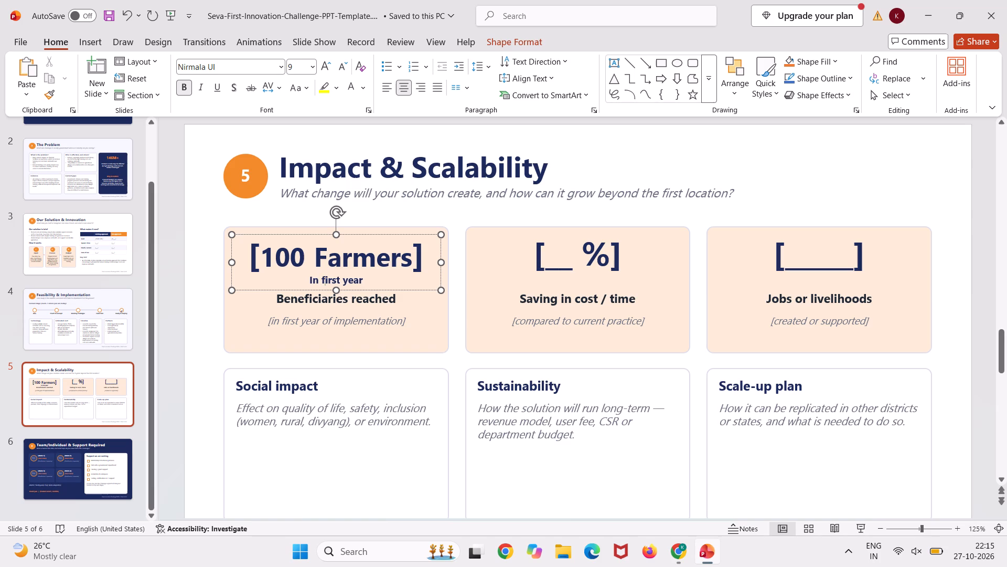
Replace the underscores in the Saving in cost / time figure with 20 and remove the space before the percent sign.
left_click(569, 260)
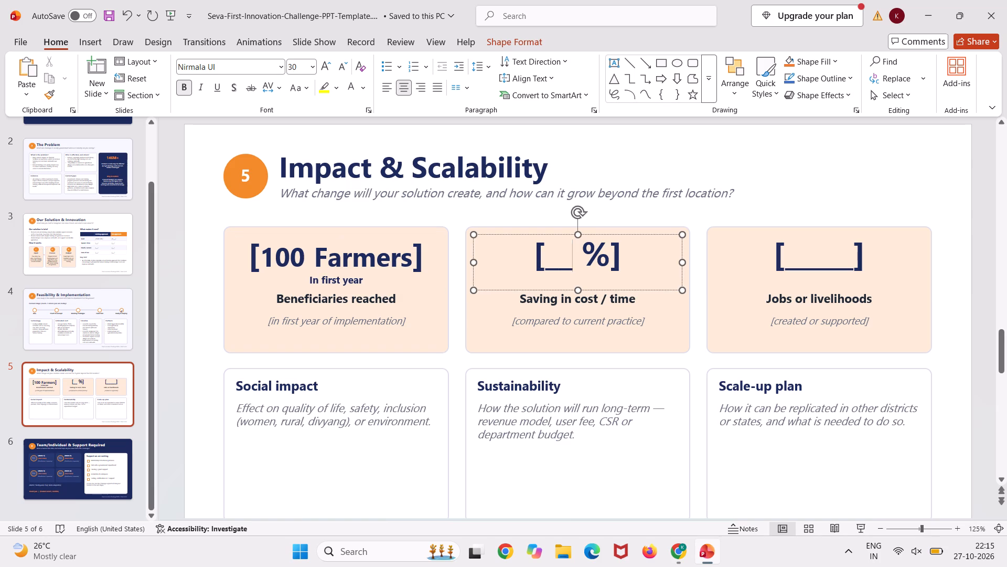
key("BackSpace")
key("BackSpace")
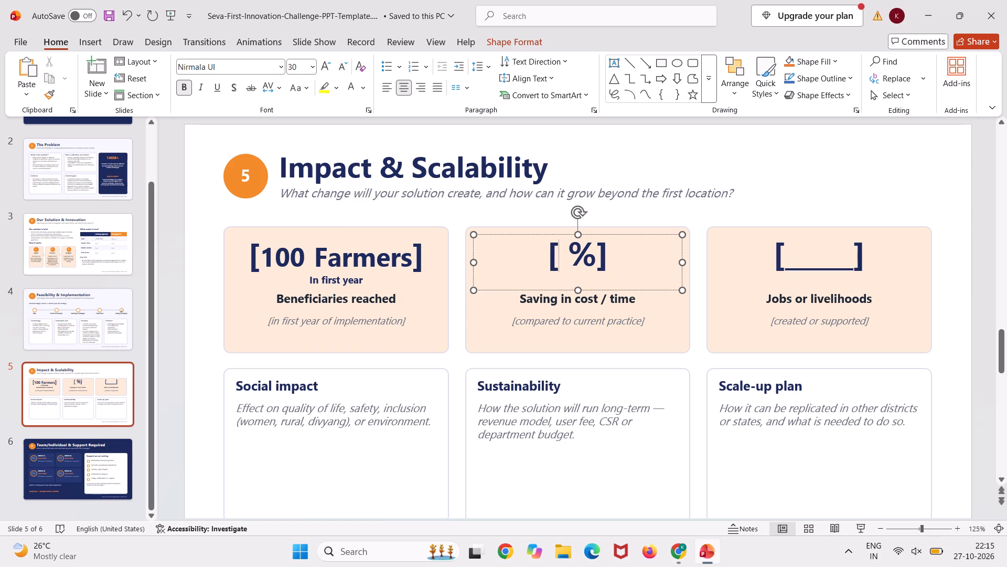
type("20")
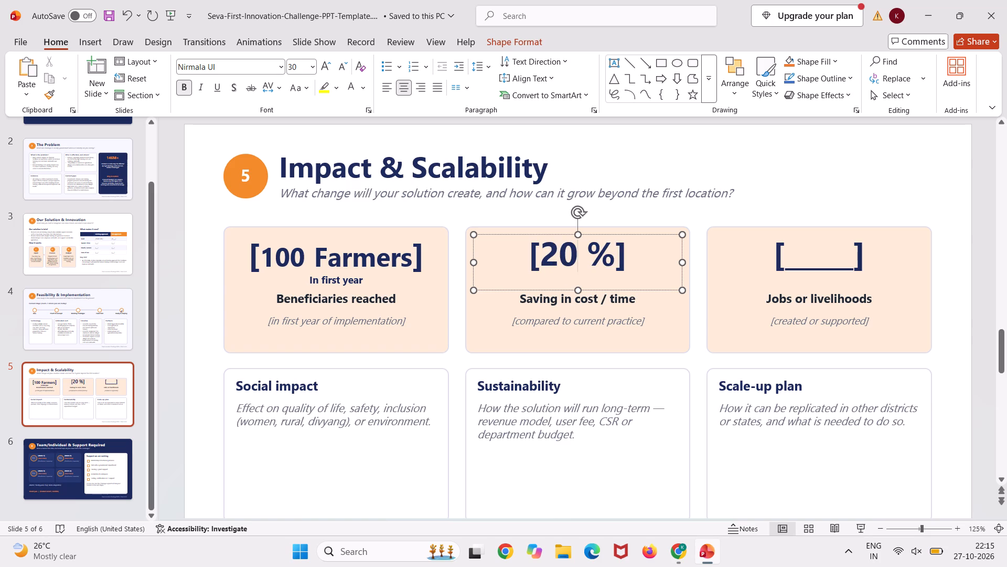
left_click(588, 261)
key("BackSpace")
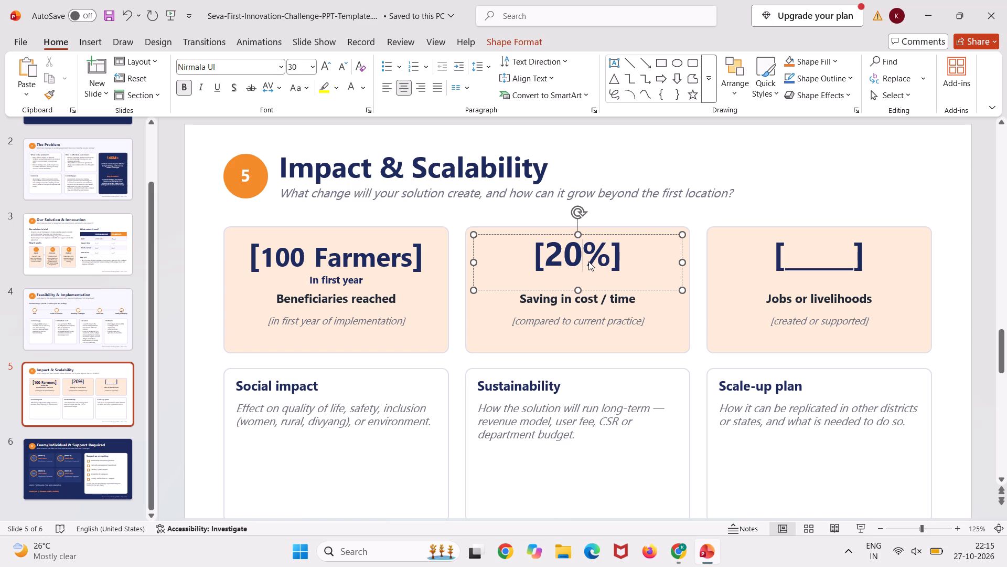
Replace the underscores in the Jobs or livelihoods figure with 5, keeping the square brackets.
left_click(850, 258)
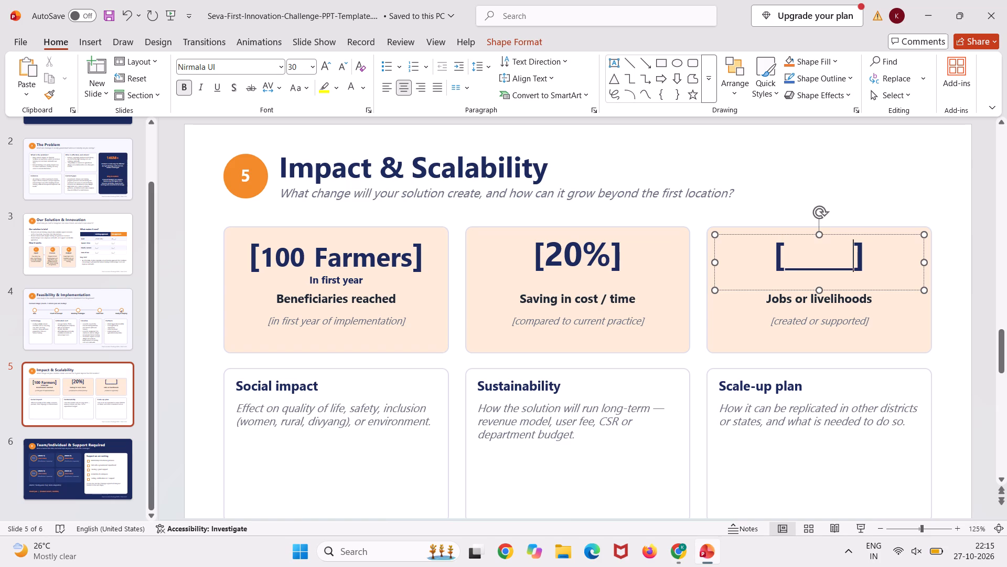
key("BackSpace")
key("BackSpace")
key("BackSpace")
key("BackSpace")
key("BackSpace")
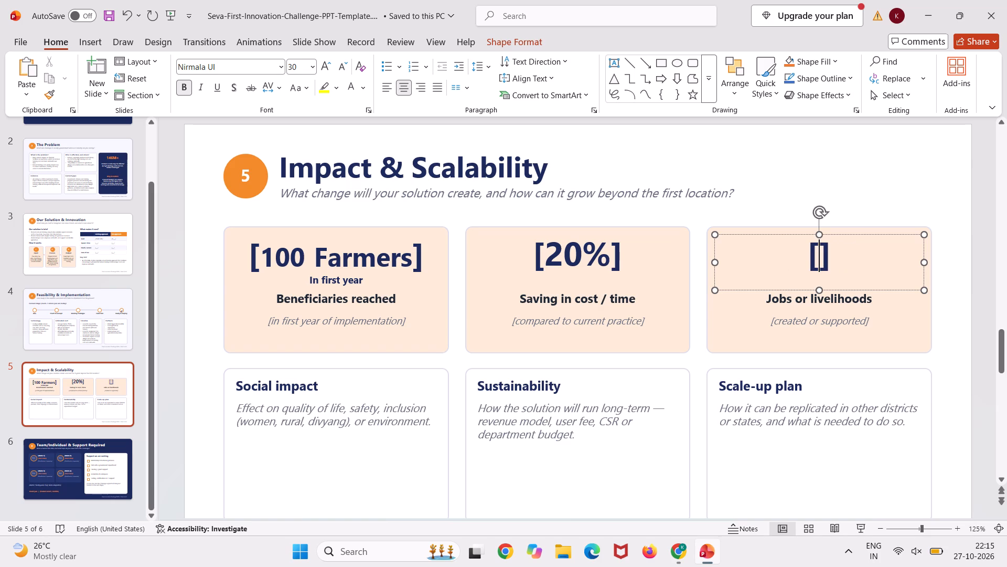
key("5")
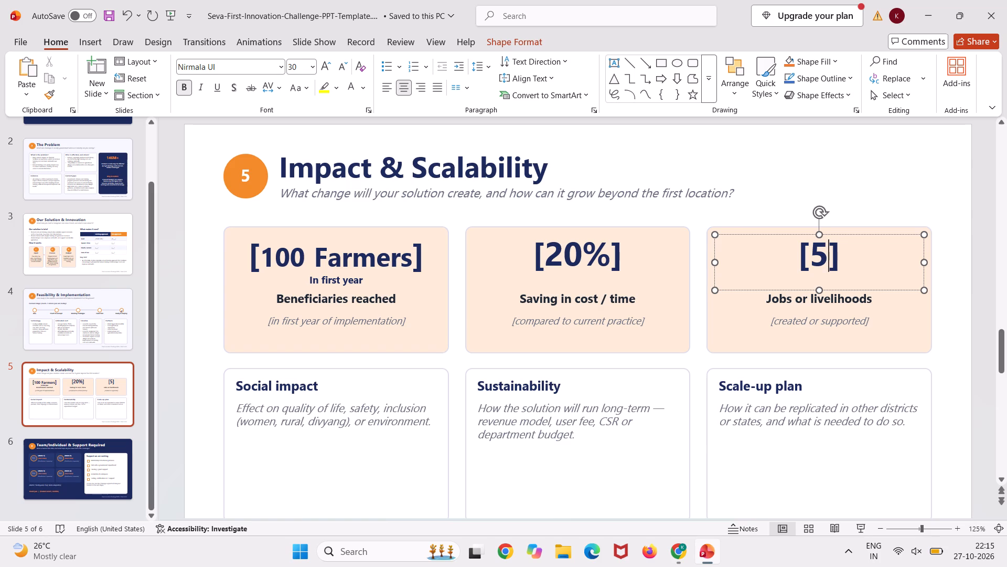
Add a second line reading "opportunities" at font size 9 beneath [5] in the Jobs or livelihoods figure.
left_click(850, 269)
left_click(842, 258)
double_click(842, 258)
key("Return")
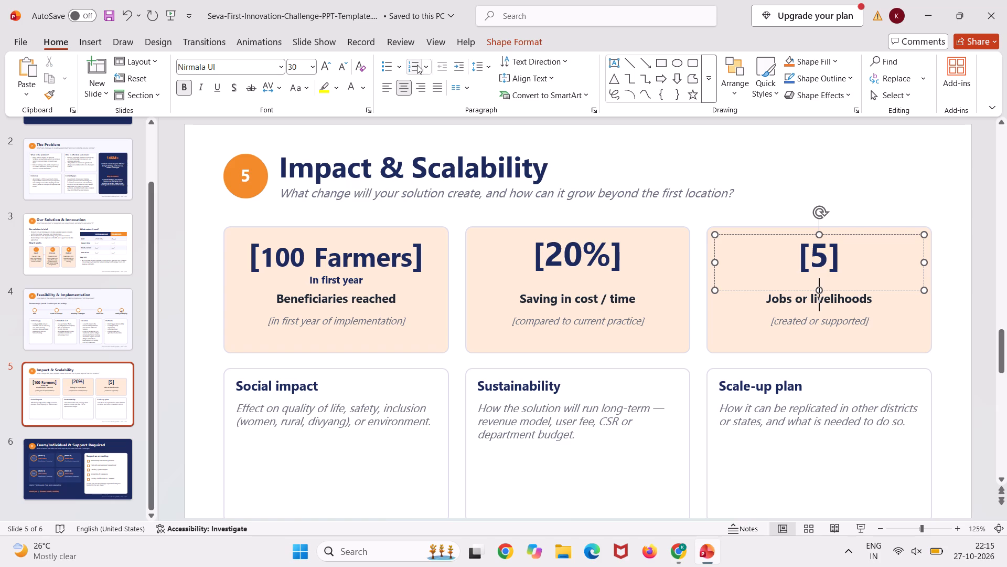
left_click(312, 64)
left_click(297, 102)
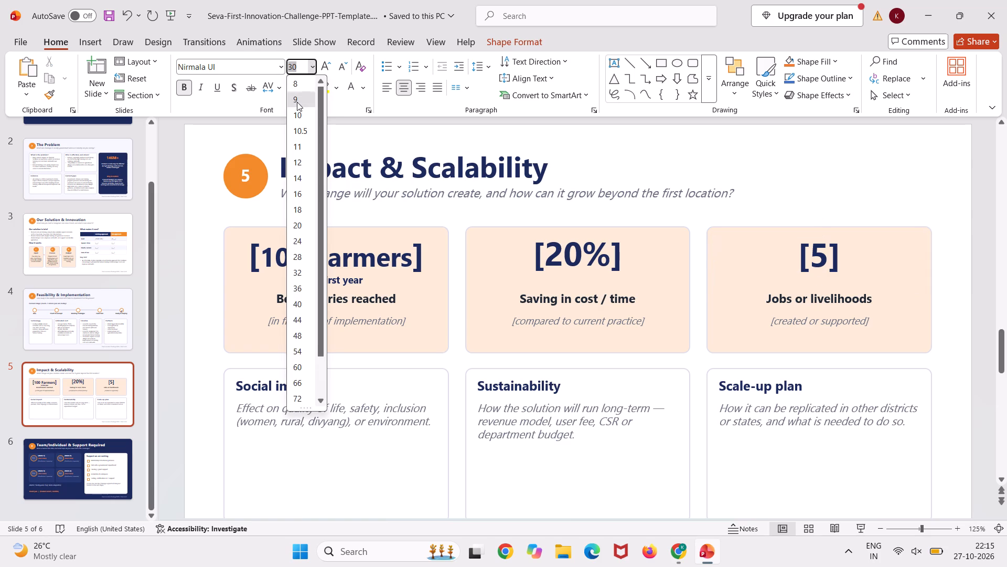
type("opp")
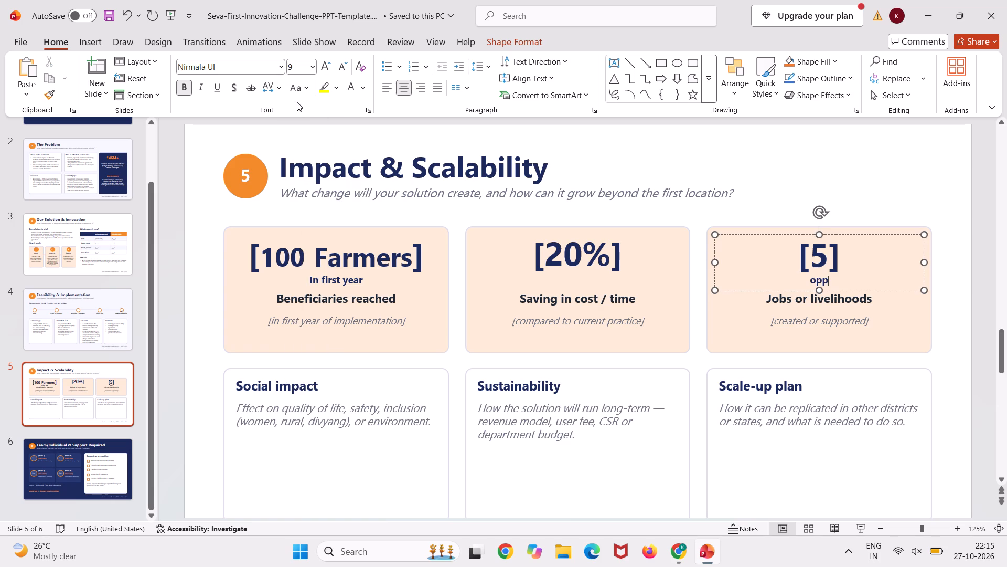
type("or")
type("tunities")
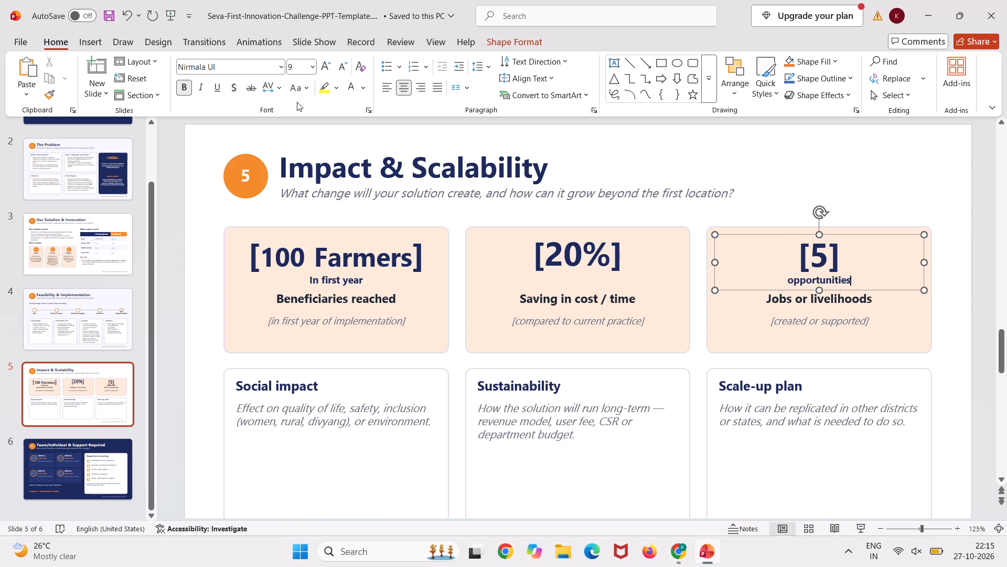
Delete the italic bracketed placeholder notes beneath the Beneficiaries reached, Saving in cost / time and Jobs or livelihoods labels.
left_click(417, 323)
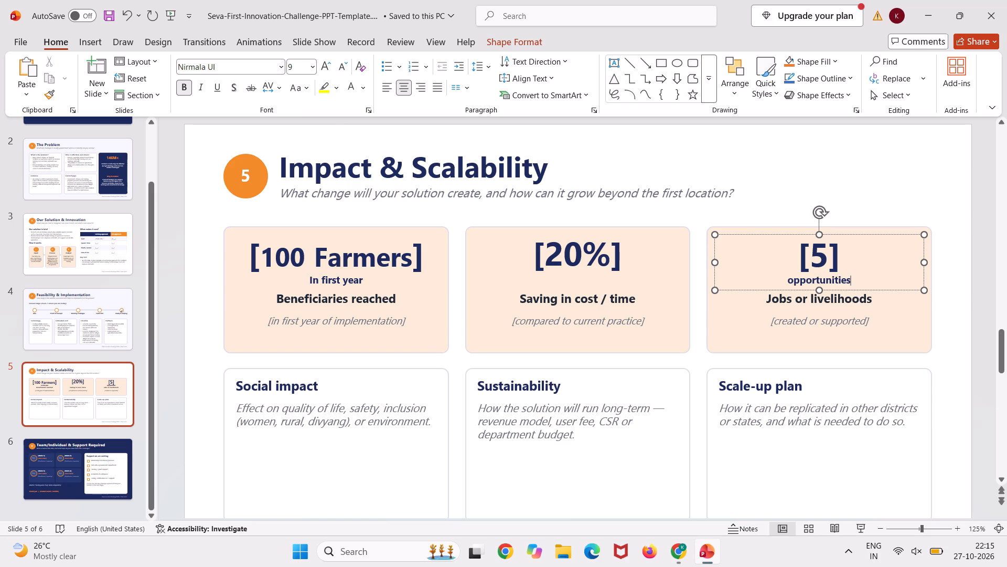
left_click(405, 325)
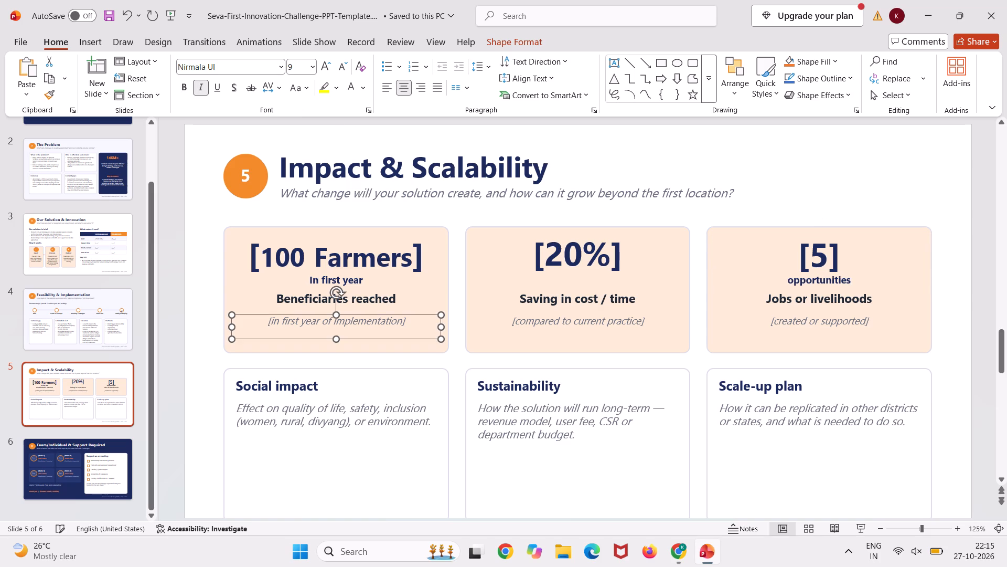
key("Delete")
left_click(526, 329)
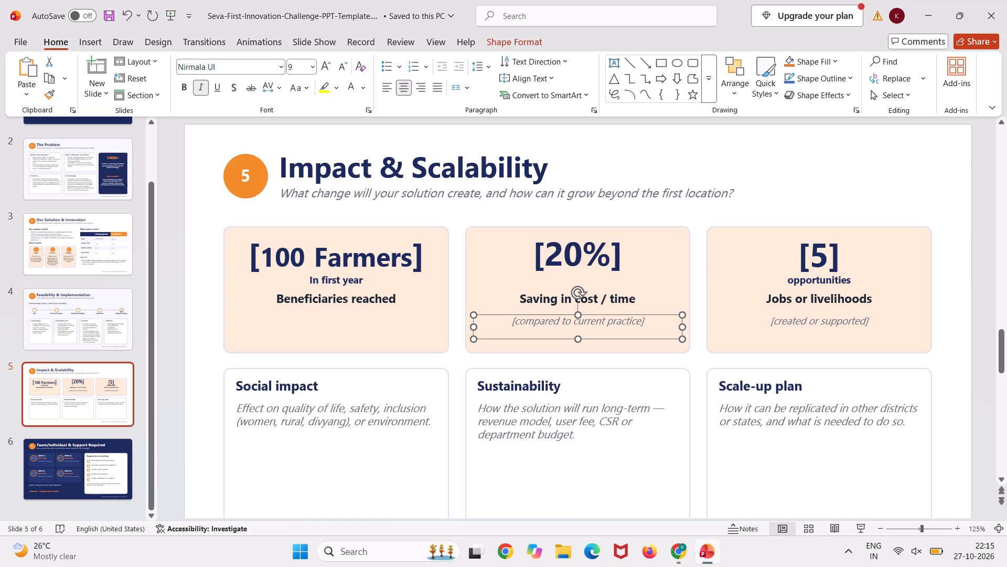
key("Delete")
left_click(797, 327)
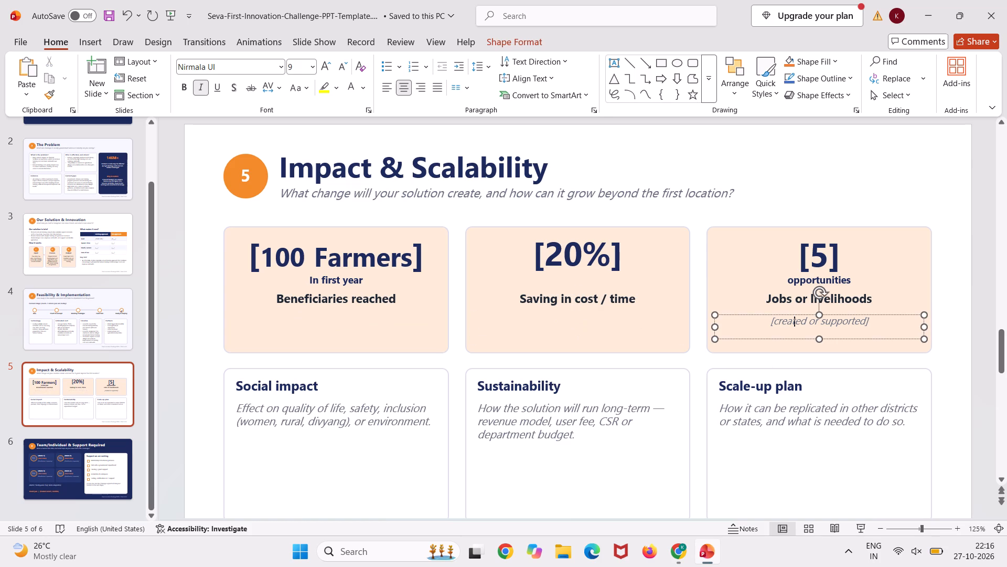
key("Delete")
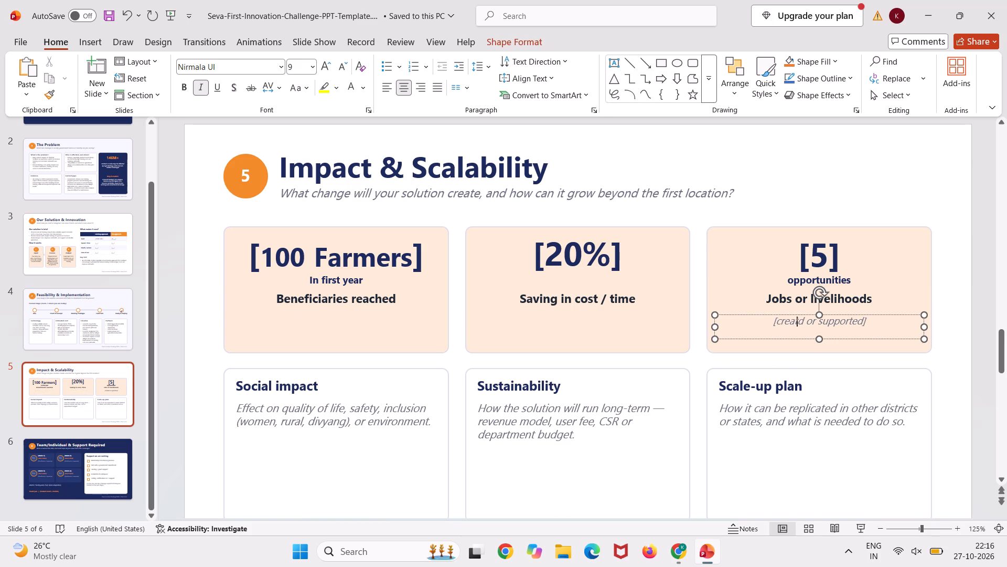
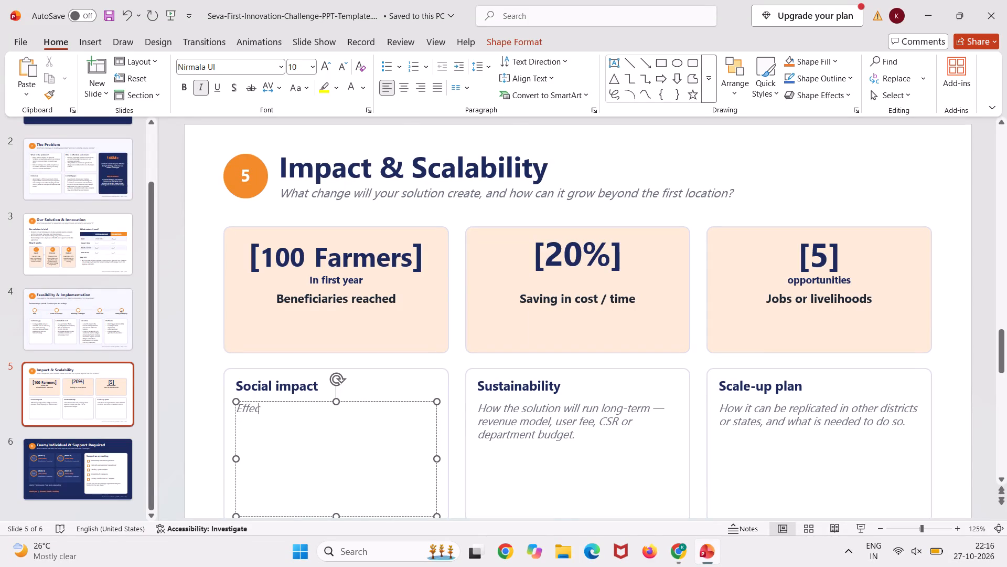
Replace the partial Social impact text with the copied statement on soil health, reduced chemical dependence, farmers' income and environmentally friendly agriculture.
key("BackSpace")
key("BackSpace")
key("BackSpace")
key("BackSpace")
key("BackSpace")
key("ctrl+v")
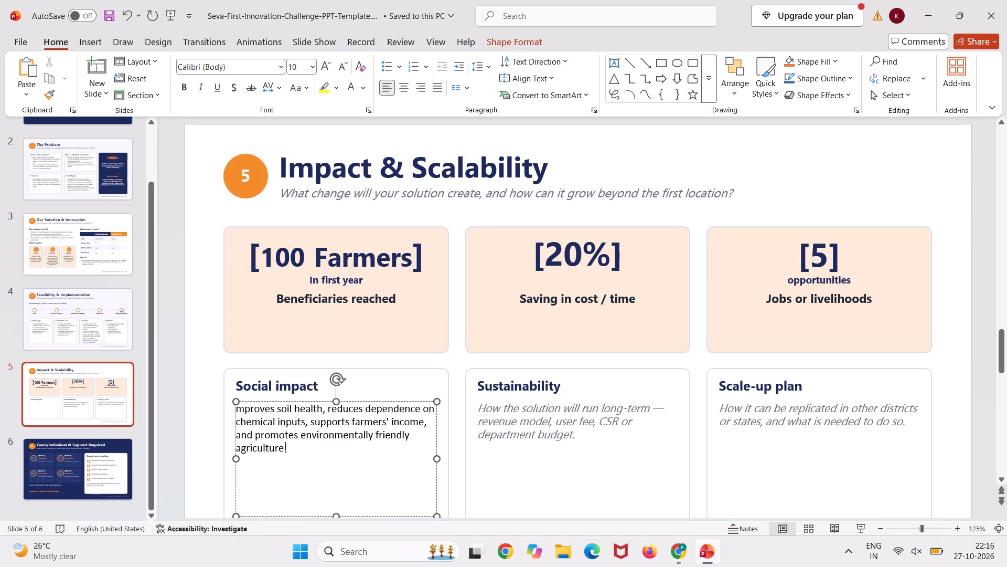
Add the missing capital I at the start of the Social impact text so its first word reads "Improves".
left_click(238, 409)
left_click(238, 409)
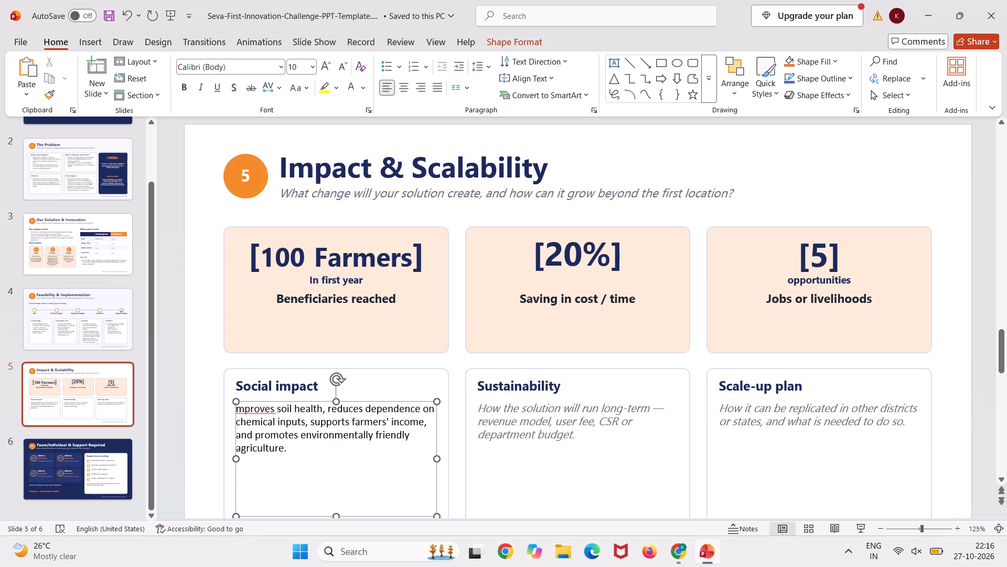
left_click(238, 409)
left_click(238, 409)
left_click(238, 409)
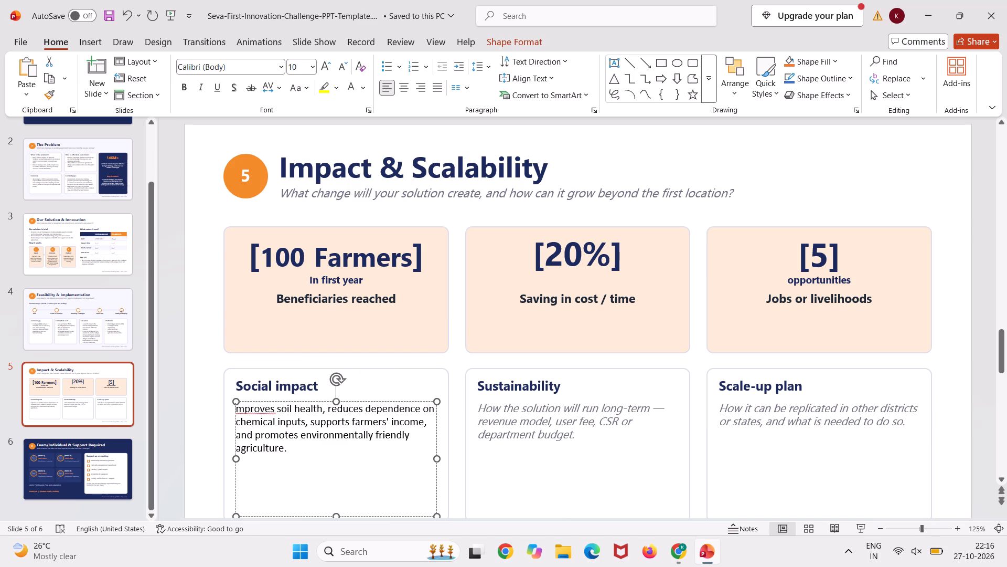
left_click(238, 408)
double_click(238, 408)
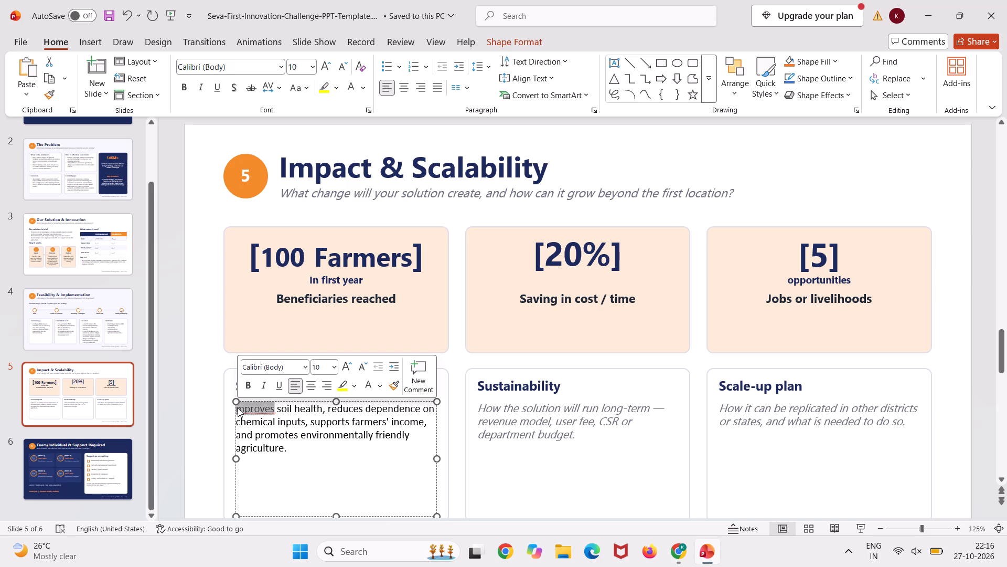
left_click(247, 409)
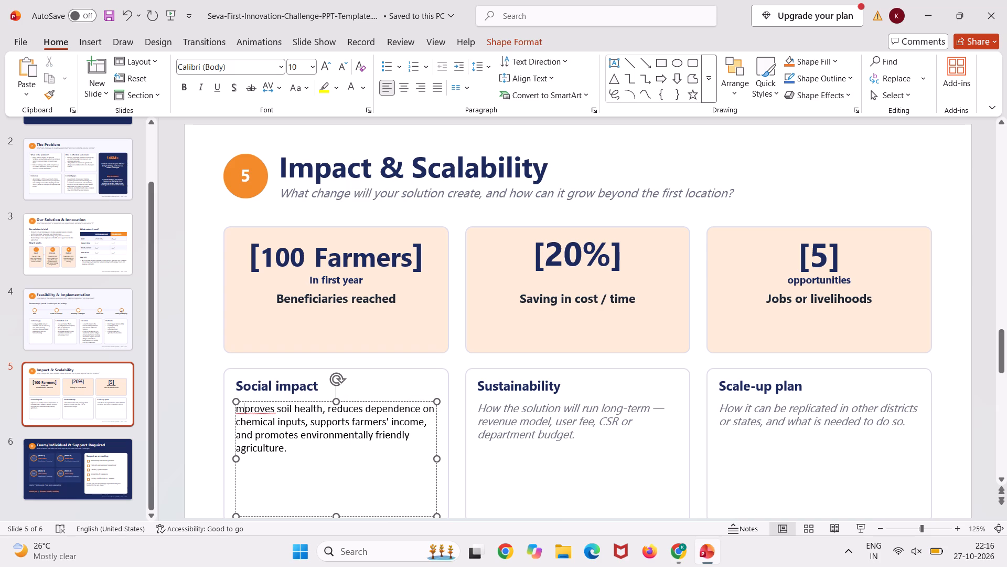
key("Left")
key("shift+i")
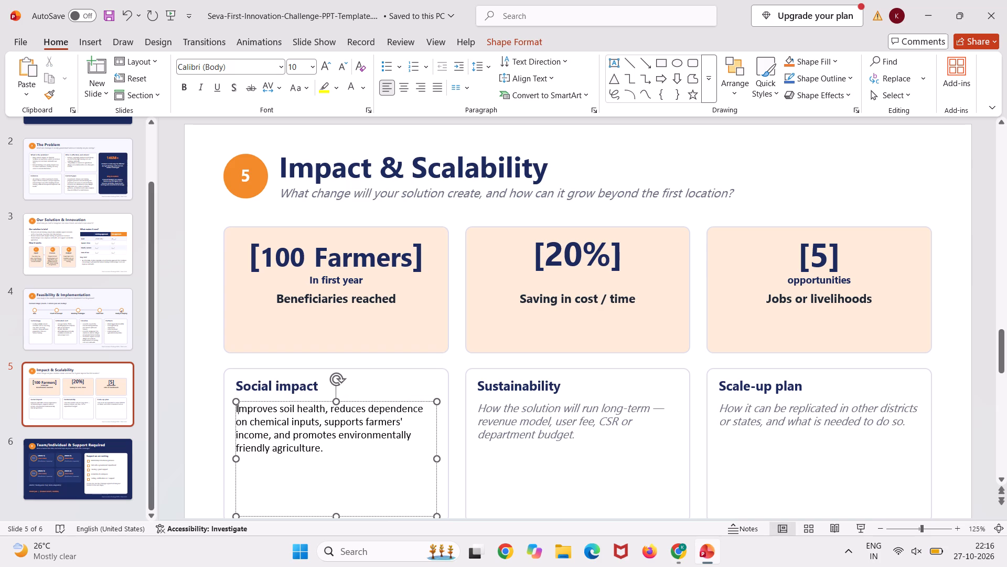
key("Left")
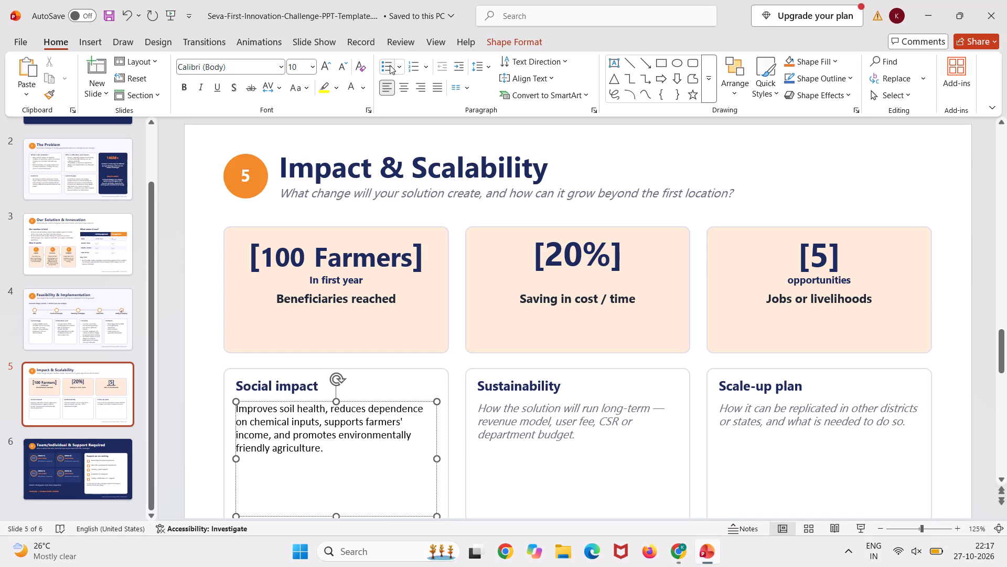
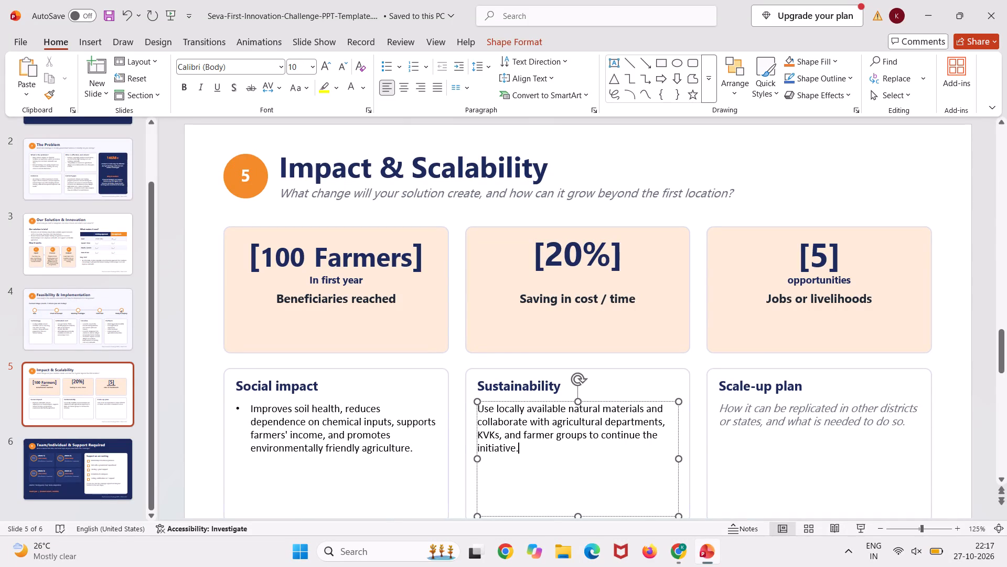
Format the Sustainability text about locally available natural materials as a bulleted paragraph.
left_click(480, 407)
left_click(391, 65)
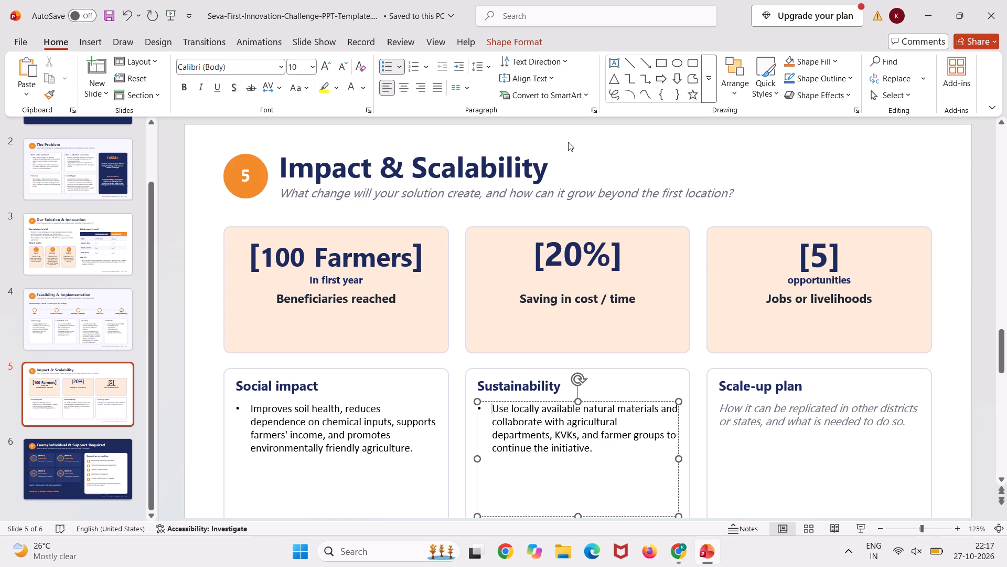
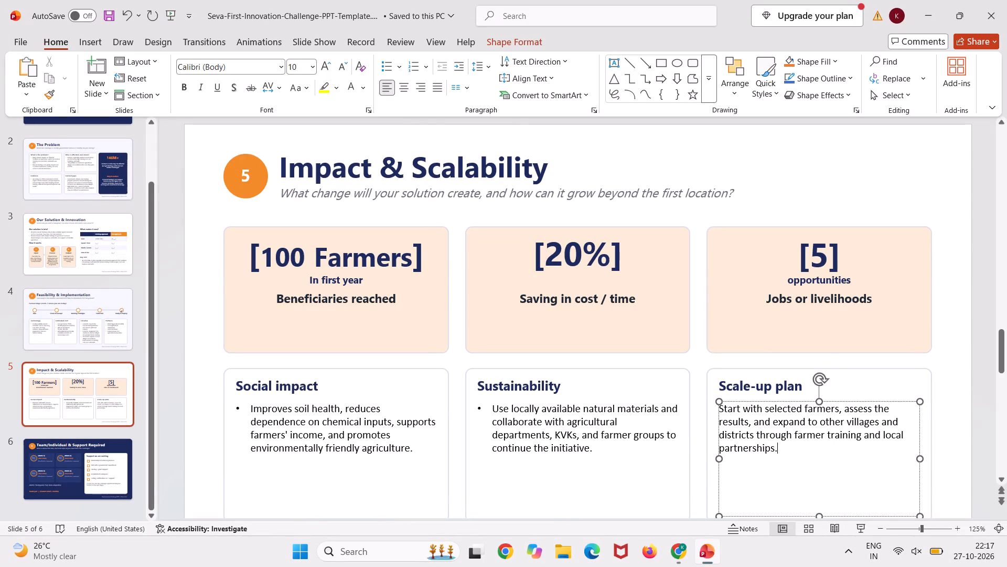
Format the Scale-up plan text about starting with selected farmers as a bulleted paragraph on the Impact & Scalability slide.
left_click(722, 408)
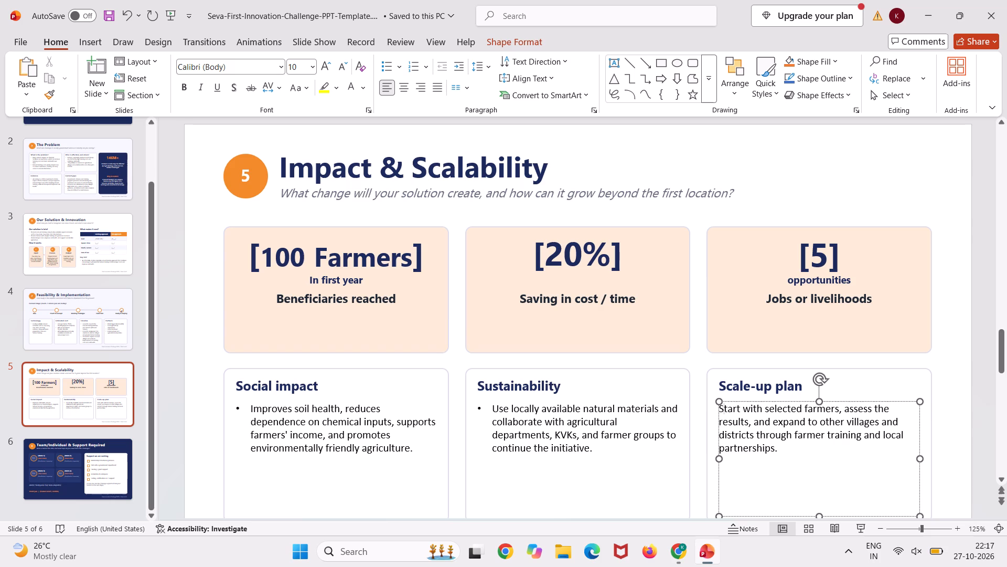
key("Left")
left_click(722, 411)
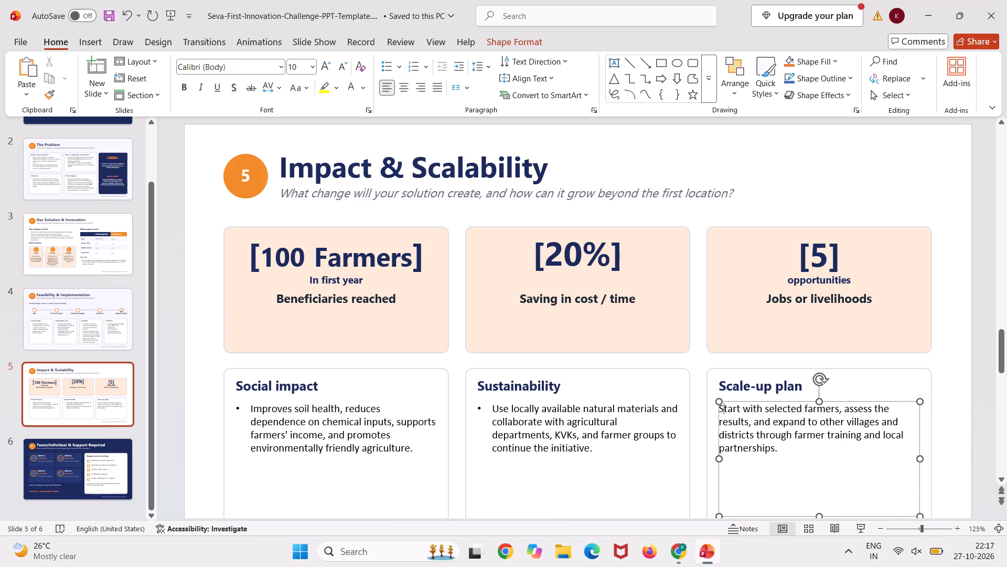
left_click(722, 411)
key("Left")
left_click(385, 67)
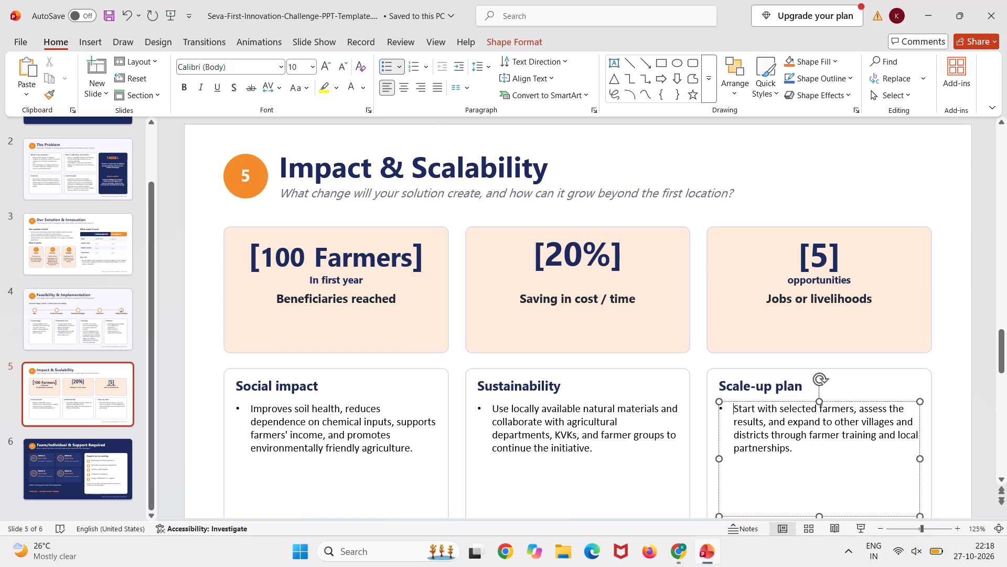
left_click(977, 450)
Go to slide 6, Team/Individual & Support Required.
left_click(1002, 477)
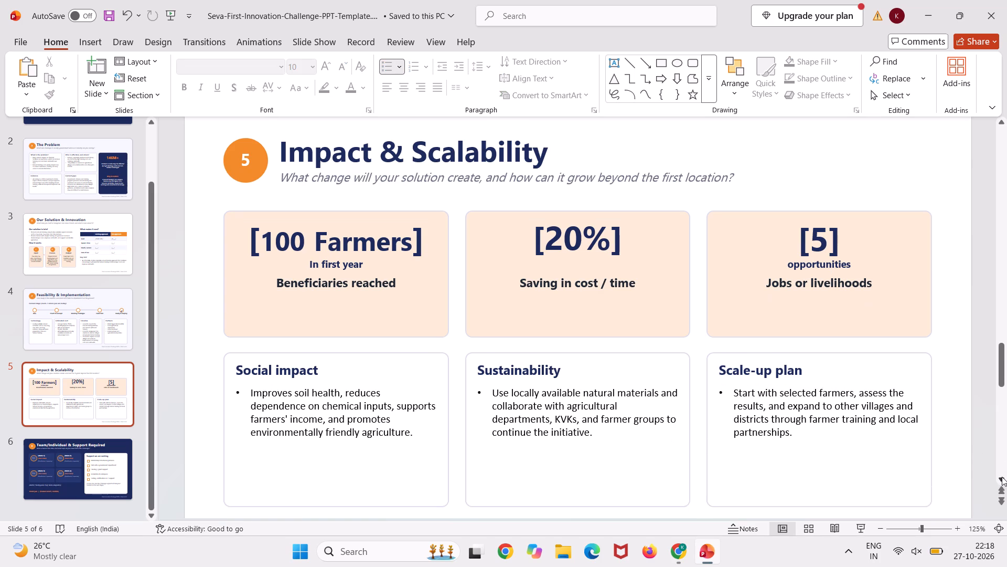
triple_click(1002, 477)
double_click(1002, 477)
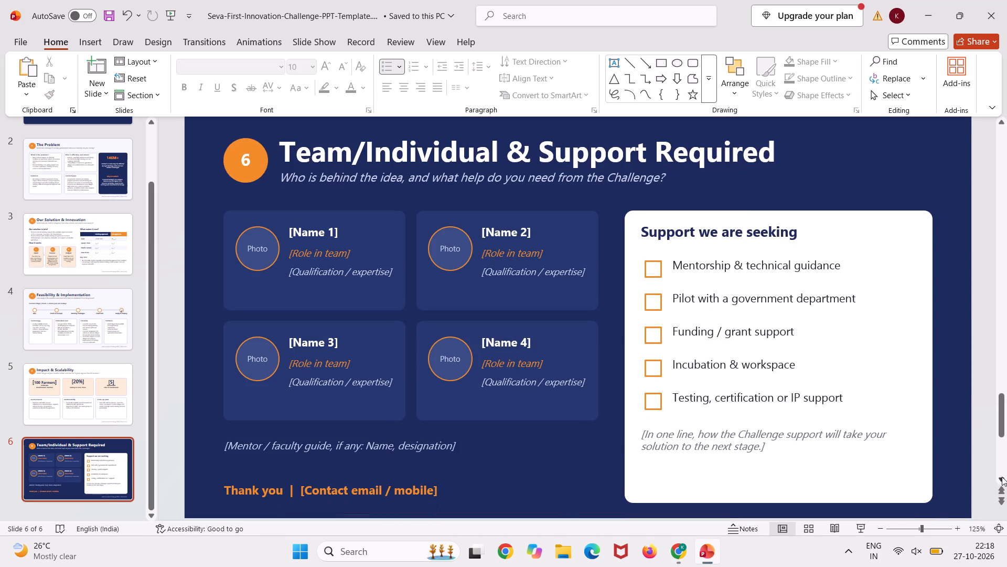
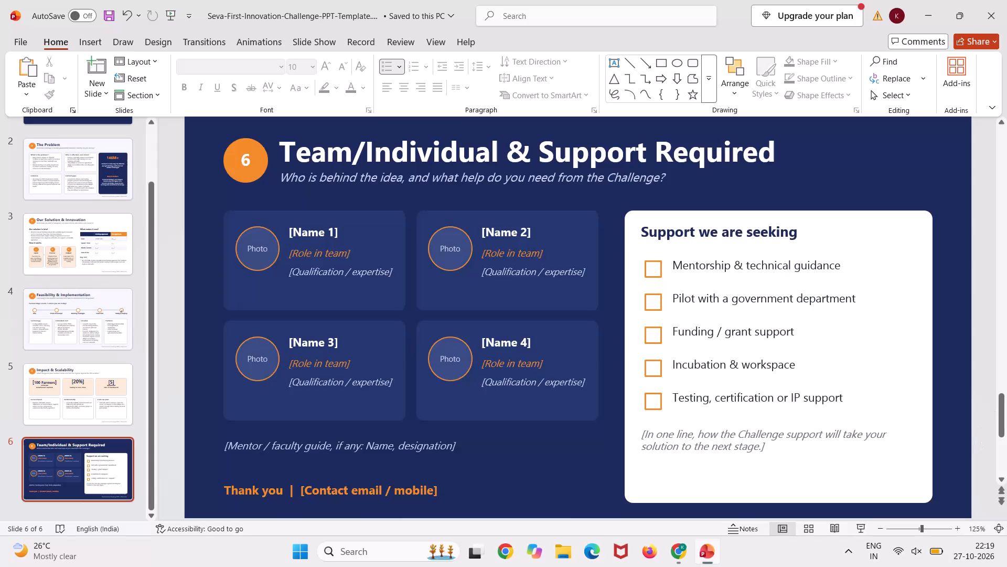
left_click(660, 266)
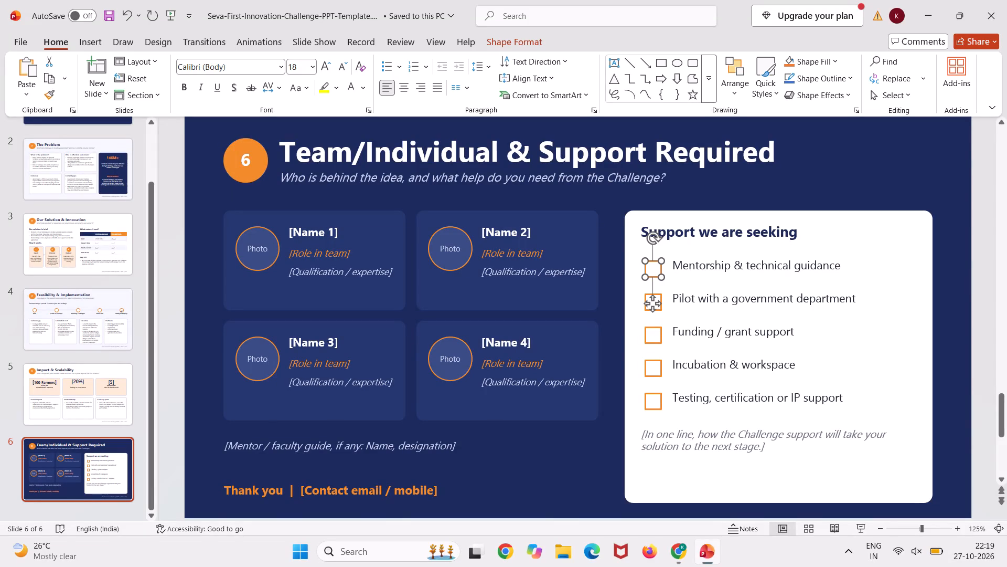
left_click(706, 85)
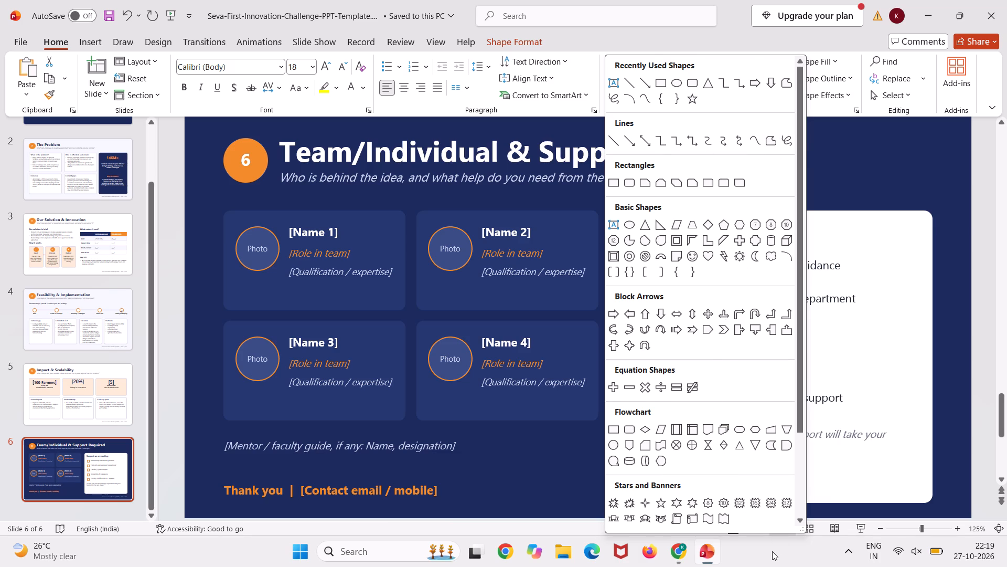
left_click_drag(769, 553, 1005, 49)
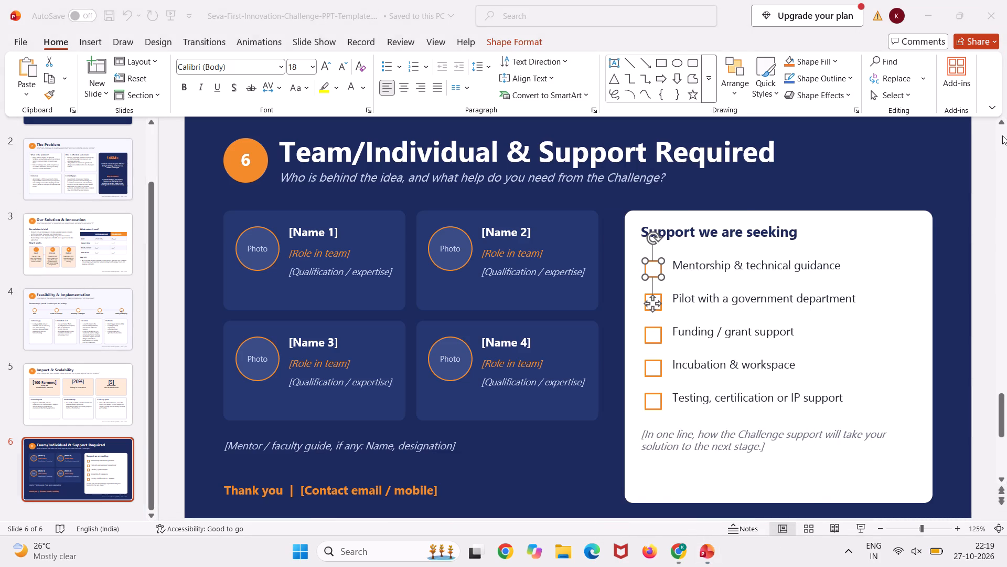
Vertically centre the check mark inside the Ready to Deploy circle on slide 4, Feasibility & Implementation.
triple_click(1002, 130)
triple_click(1002, 130)
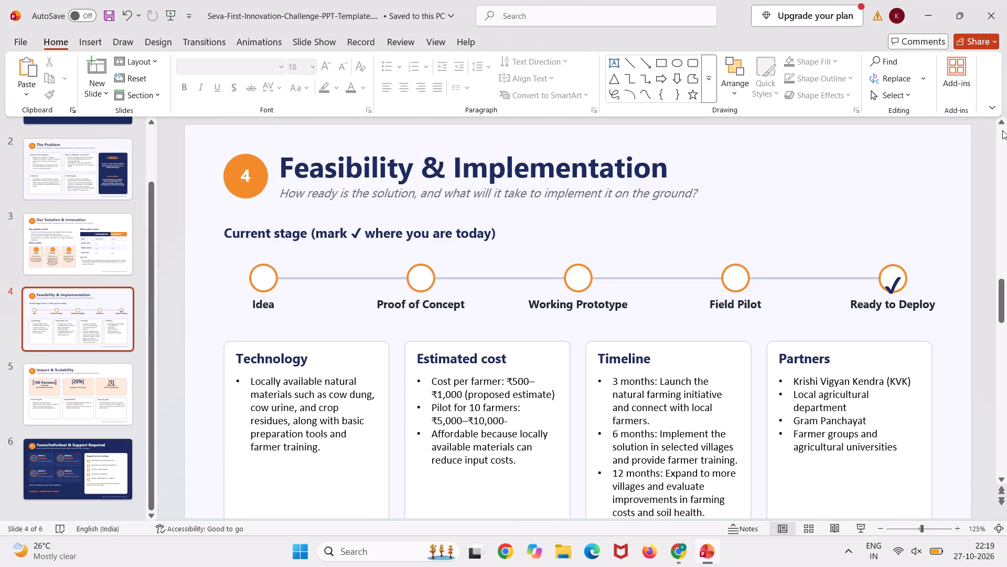
left_click(894, 283)
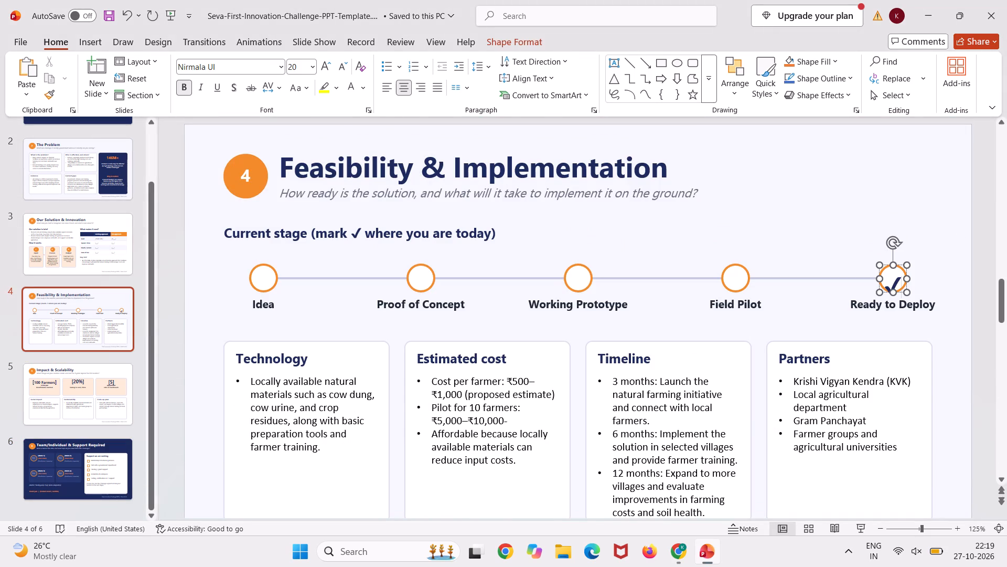
left_click(536, 81)
left_click(550, 145)
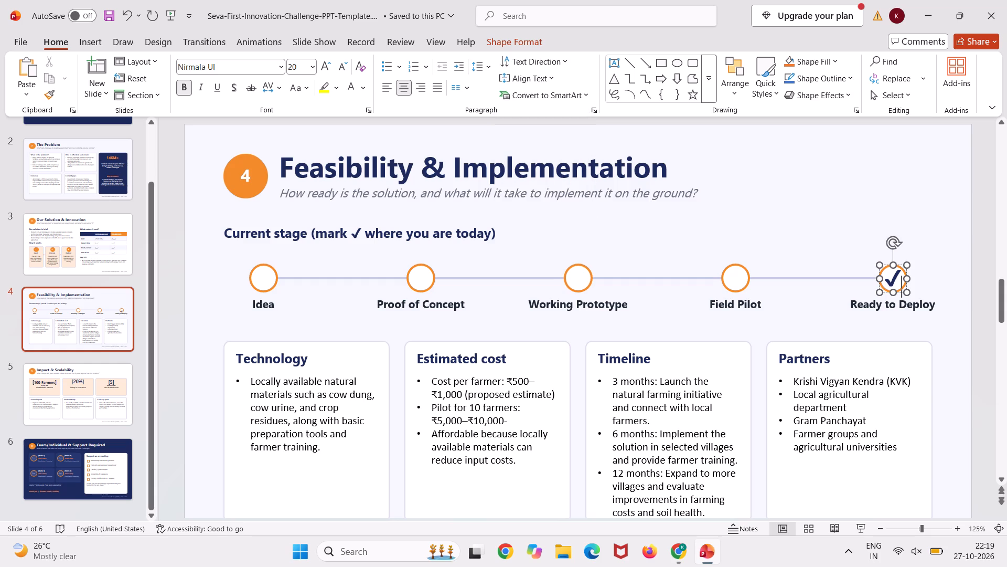
Copy the check mark from slide 4's Ready to Deploy circle into slide 6's Mentorship & technical guidance checkbox.
left_click(902, 275)
left_click_drag(897, 275, 888, 276)
key("ctrl+c")
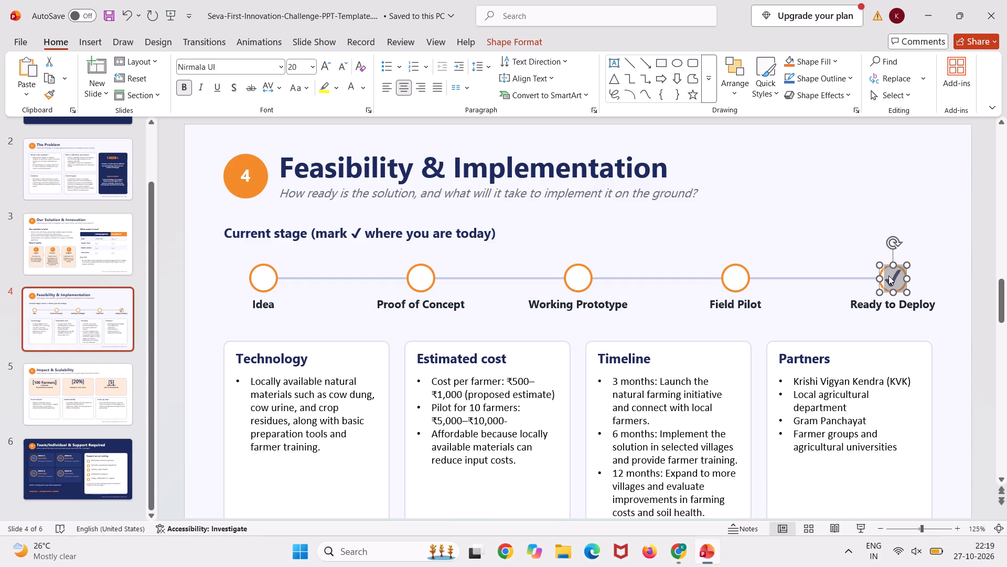
triple_click(1003, 477)
triple_click(1003, 477)
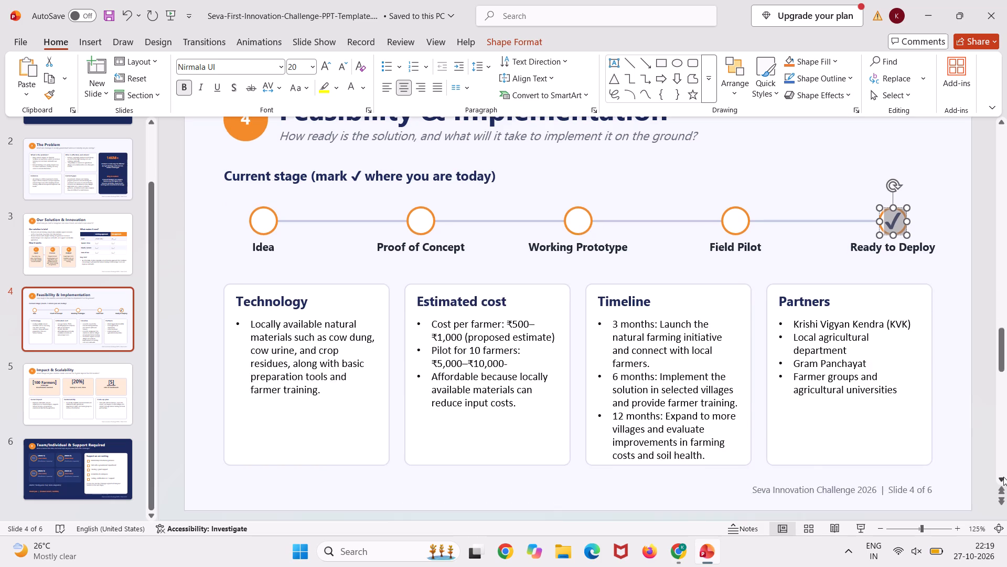
triple_click(1003, 477)
left_click(1003, 477)
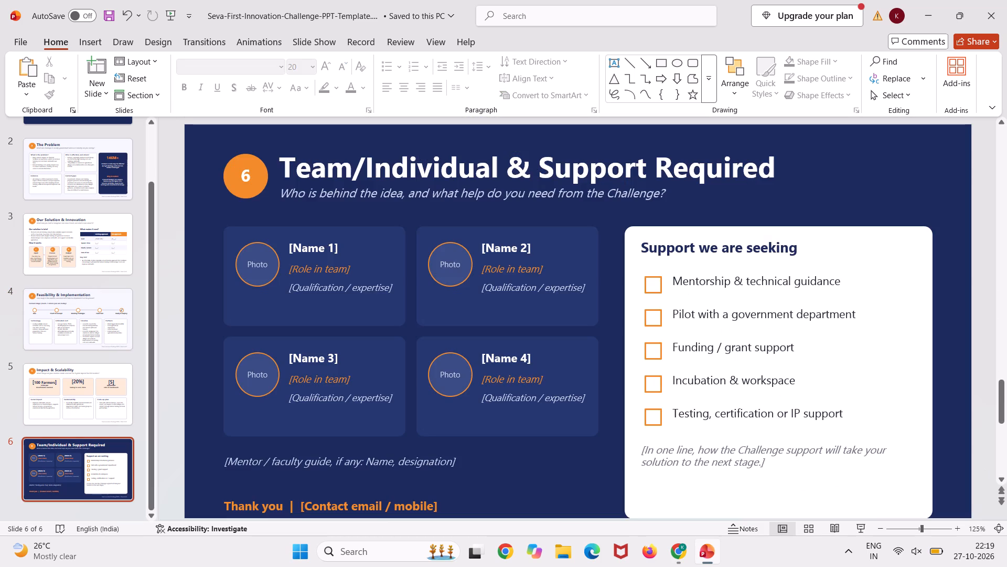
left_click(651, 286)
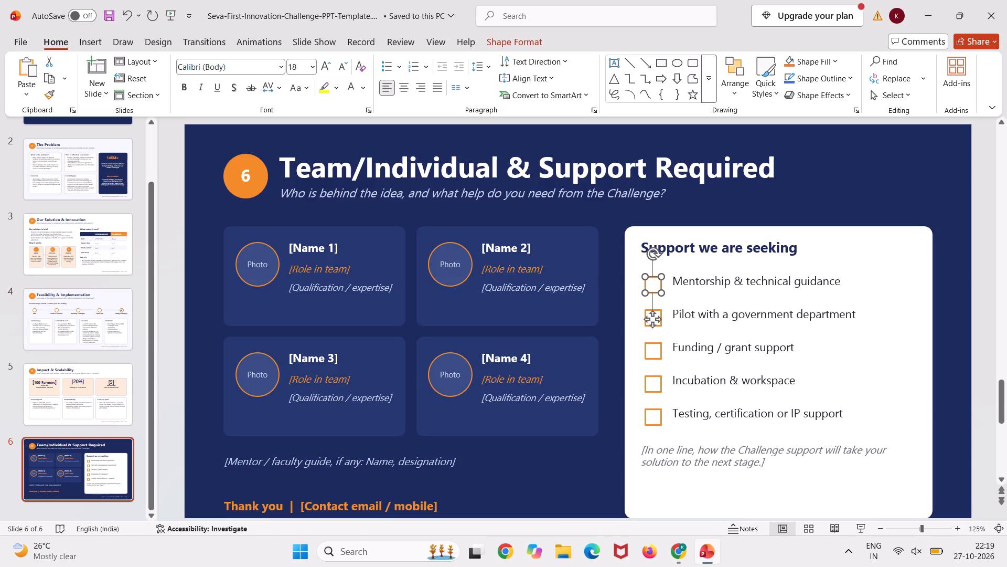
key("ctrl+v")
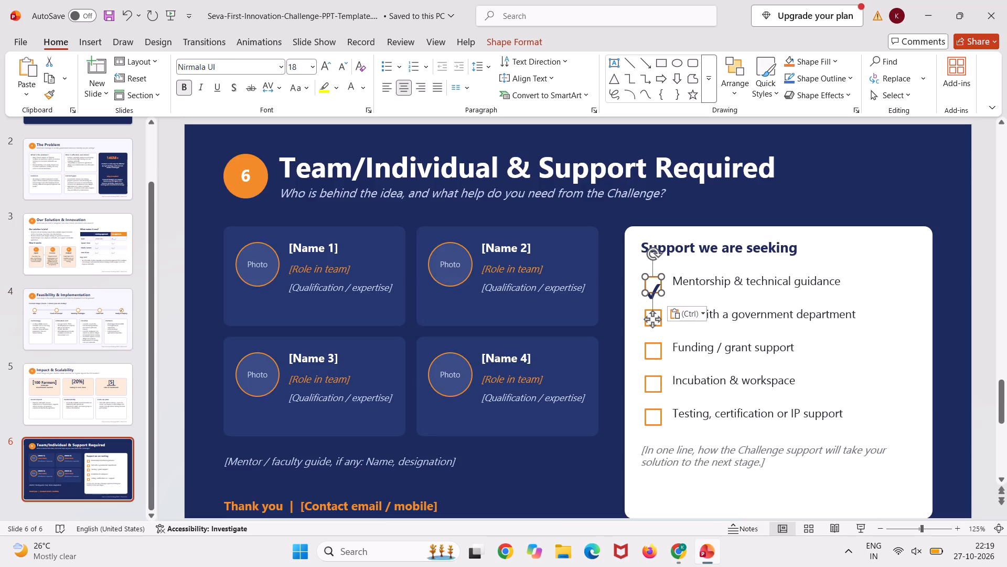
Paste the check mark into the Funding / grant support, Pilot with a government department, and Incubation & workspace checkboxes.
left_click(655, 349)
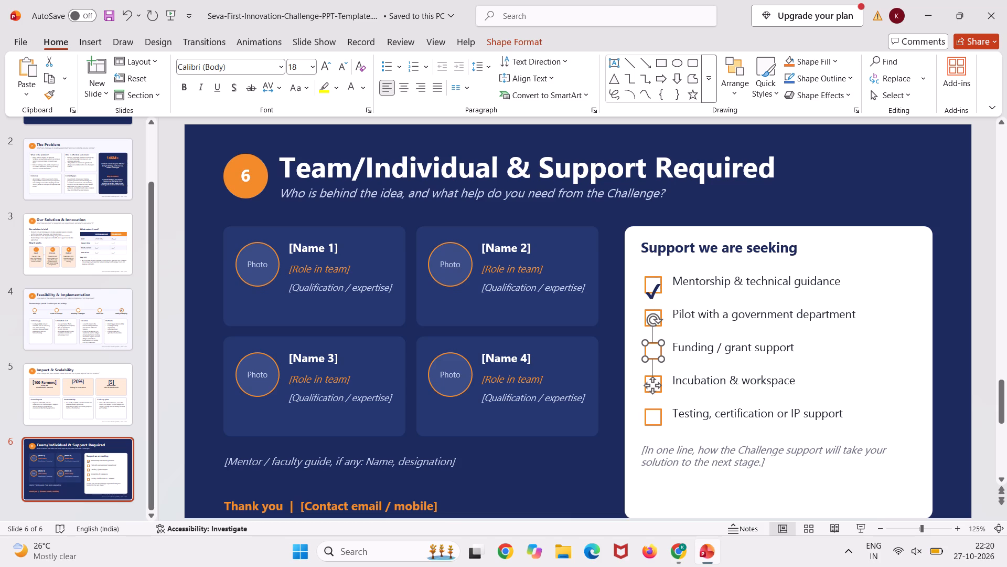
key("ctrl+v")
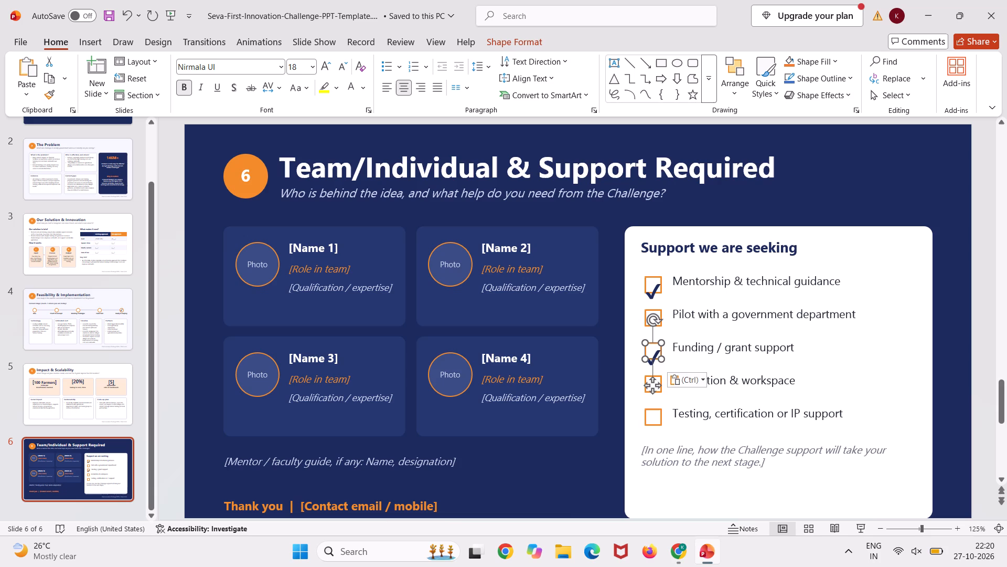
left_click(656, 417)
left_click(652, 314)
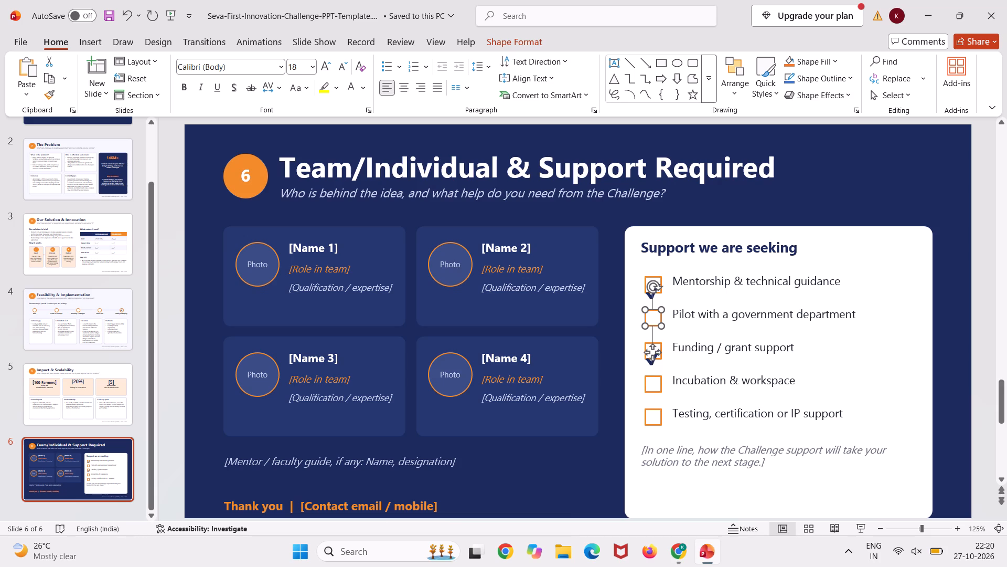
key("ctrl+v")
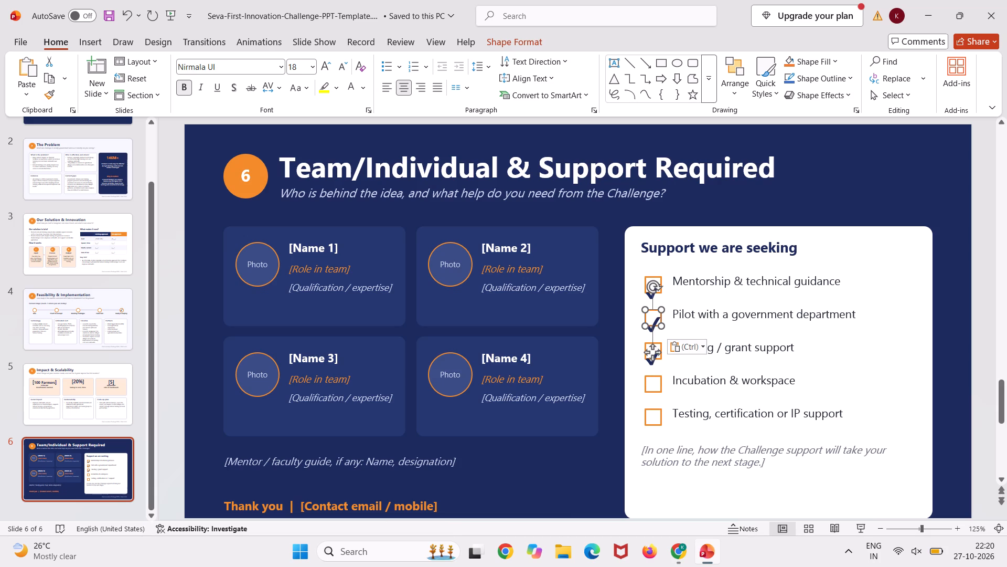
left_click(649, 389)
key("ctrl+v")
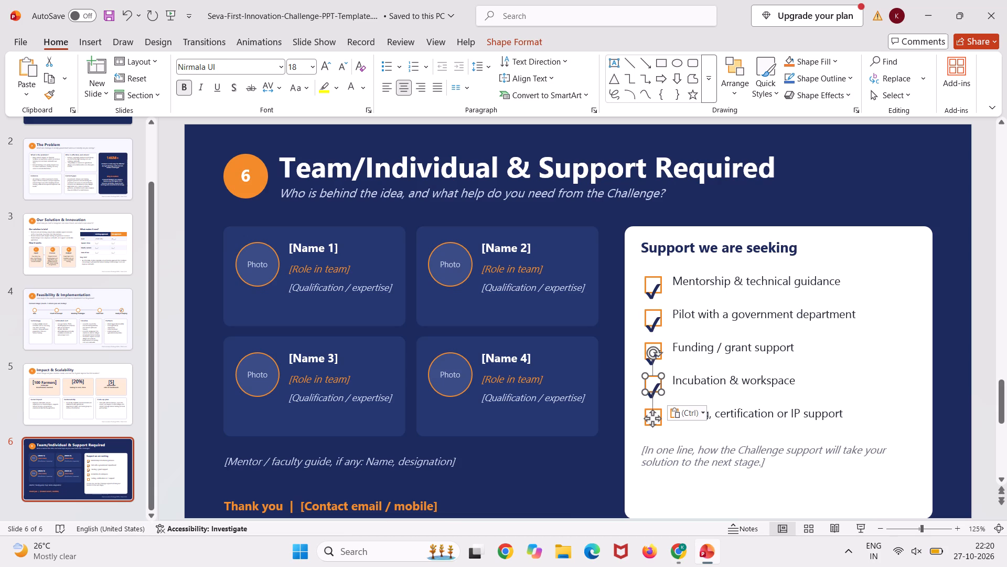
Reduce the Mentorship & technical guidance check mark to 14 pt and align it to the middle of its box.
left_click(654, 289)
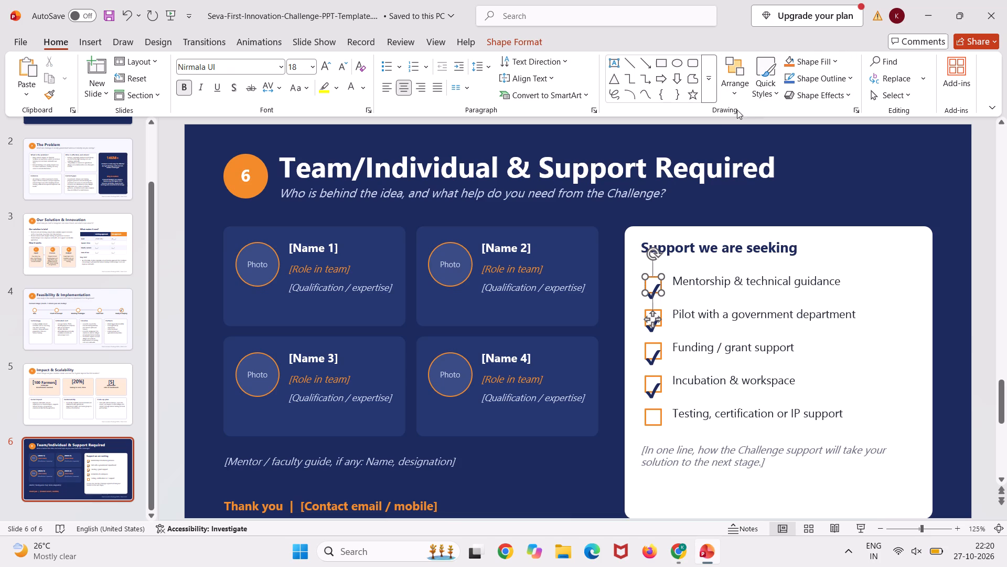
left_click(338, 68)
left_click(341, 68)
left_click(537, 81)
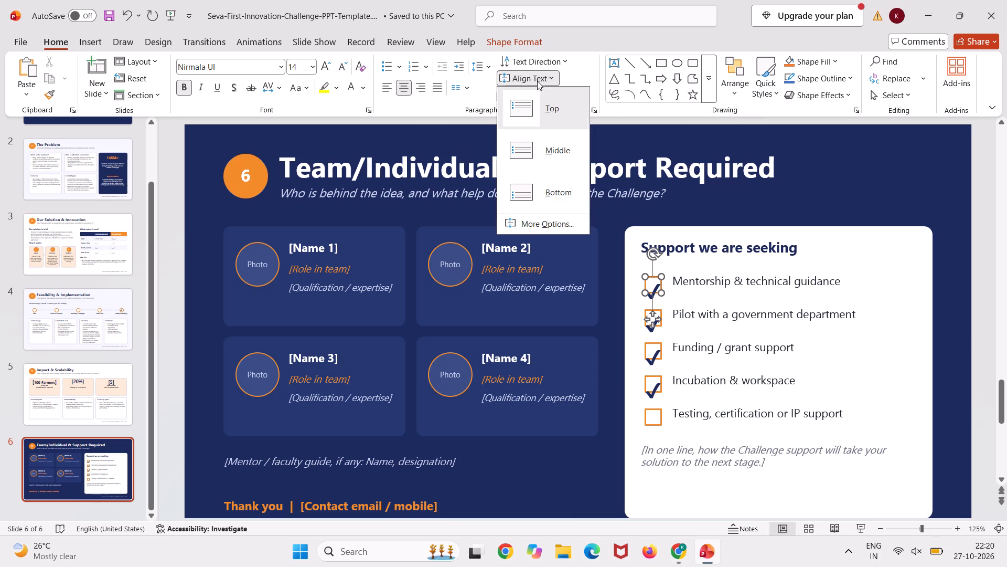
left_click(545, 149)
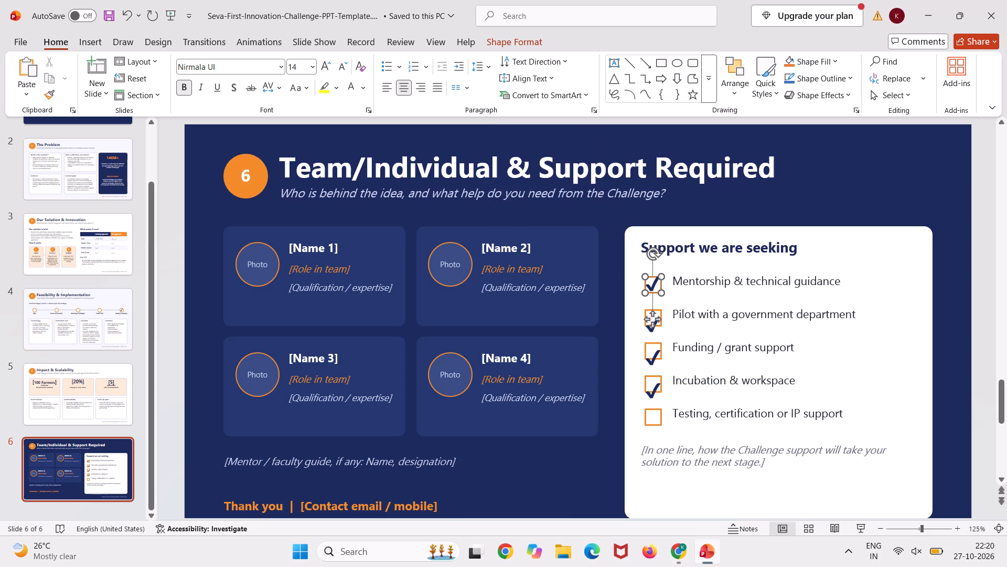
Align the check marks for Funding / grant support, Pilot with a government department, and Incubation & workspace to the middle of their boxes.
left_click(654, 355)
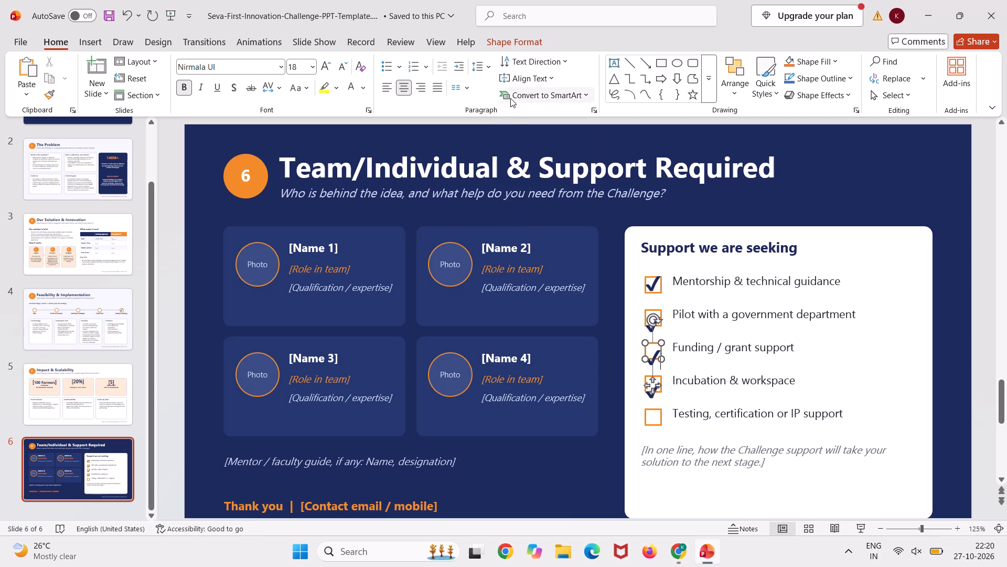
left_click_drag(519, 81, 535, 159)
left_click(535, 159)
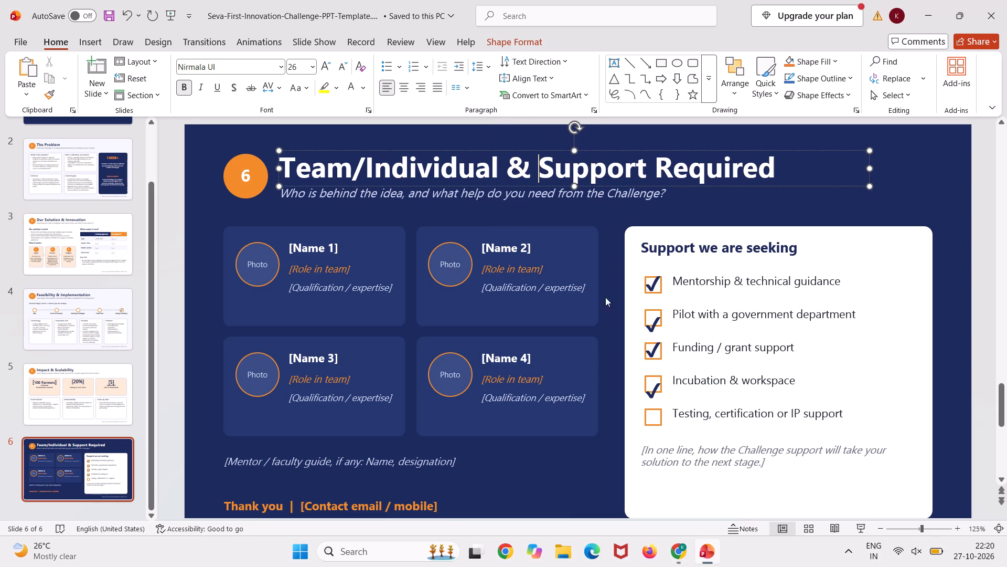
left_click(652, 313)
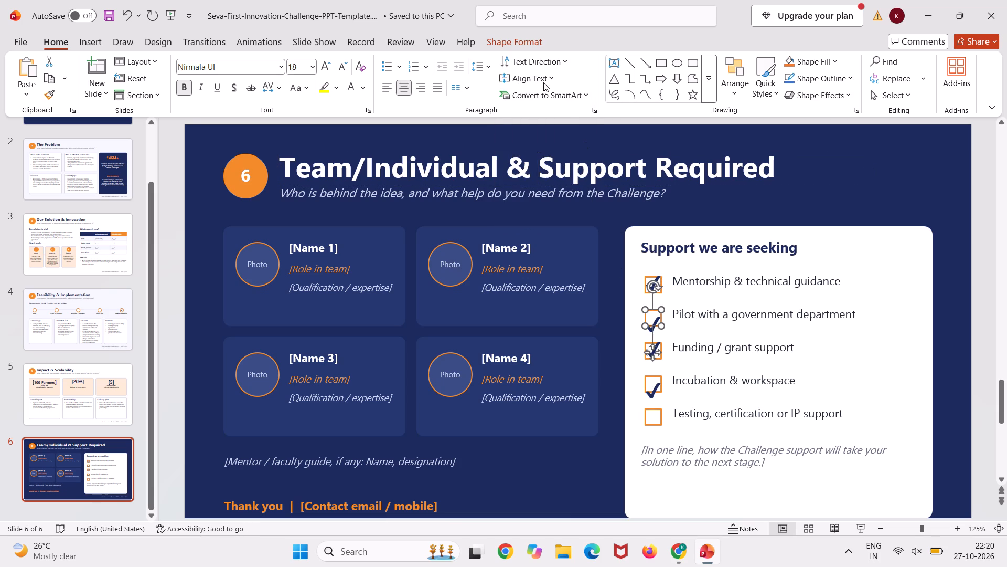
left_click(543, 82)
left_click(544, 139)
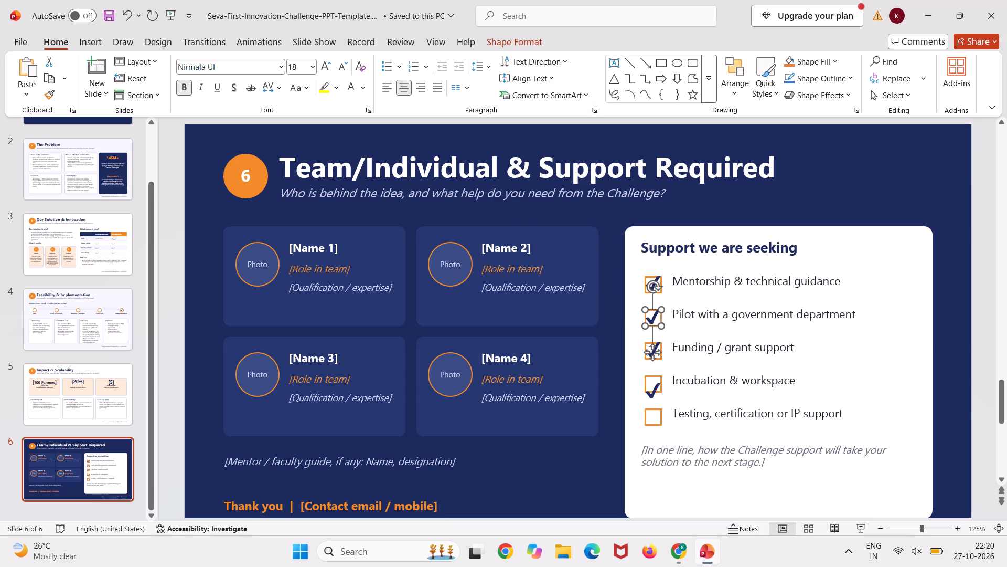
left_click(652, 389)
left_click(550, 83)
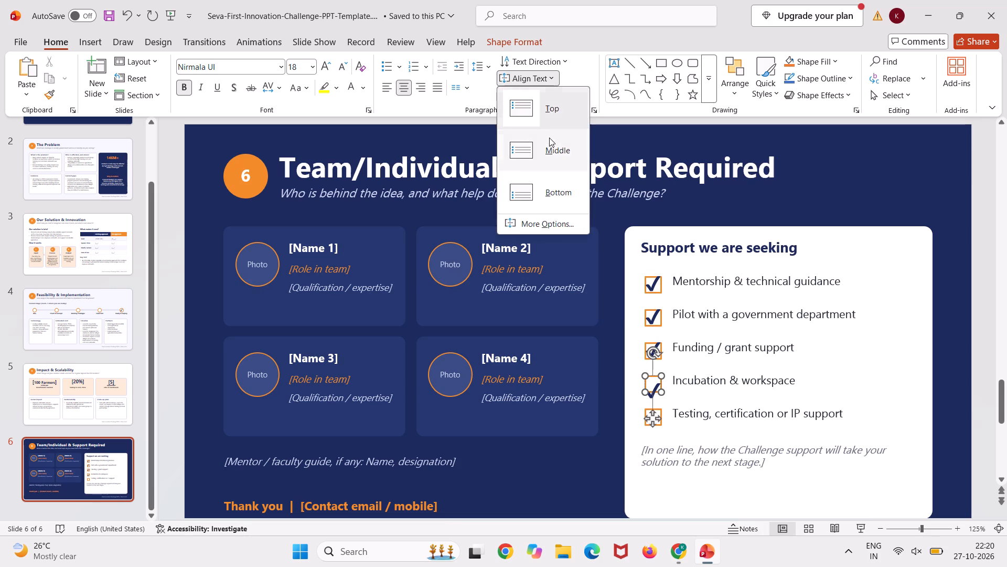
left_click(549, 145)
Delete the Mentor / faculty guide placeholder text box below the team cards on slide 6.
left_click(604, 457)
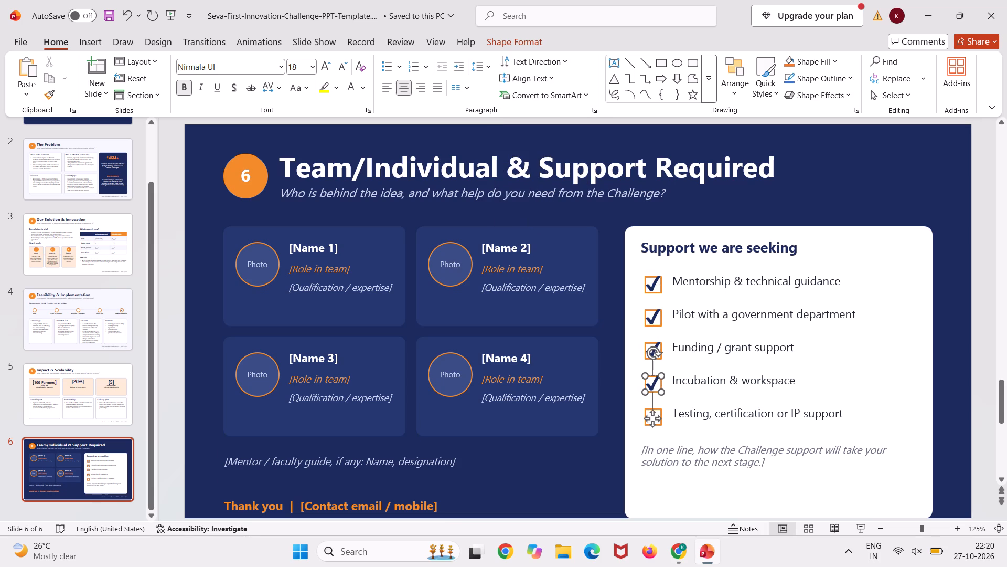
left_click(998, 478)
left_click(998, 478)
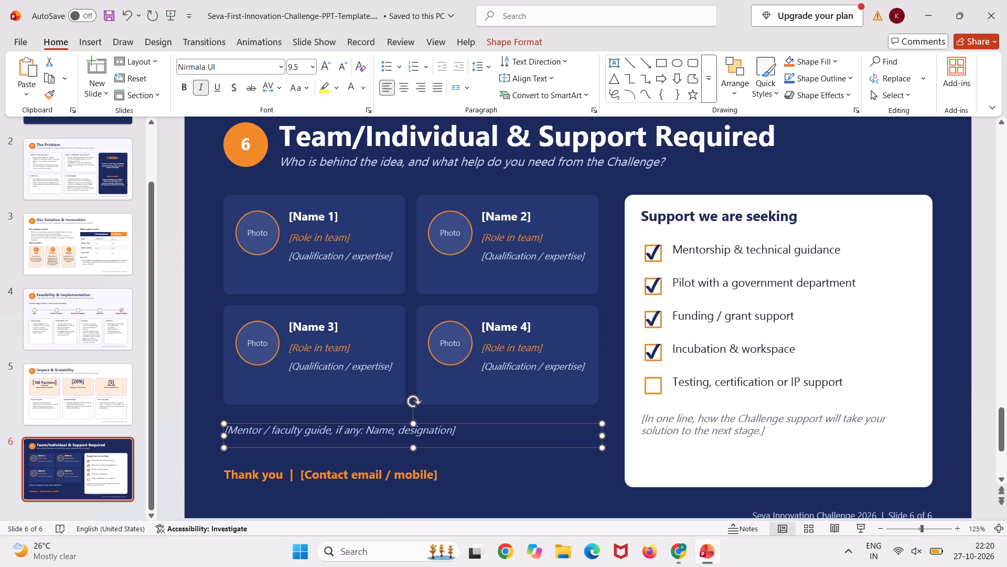
left_click(464, 428)
key("Delete")
Clear the word "email" from the contact placeholder in the Thank you line on slide 6.
left_click(359, 478)
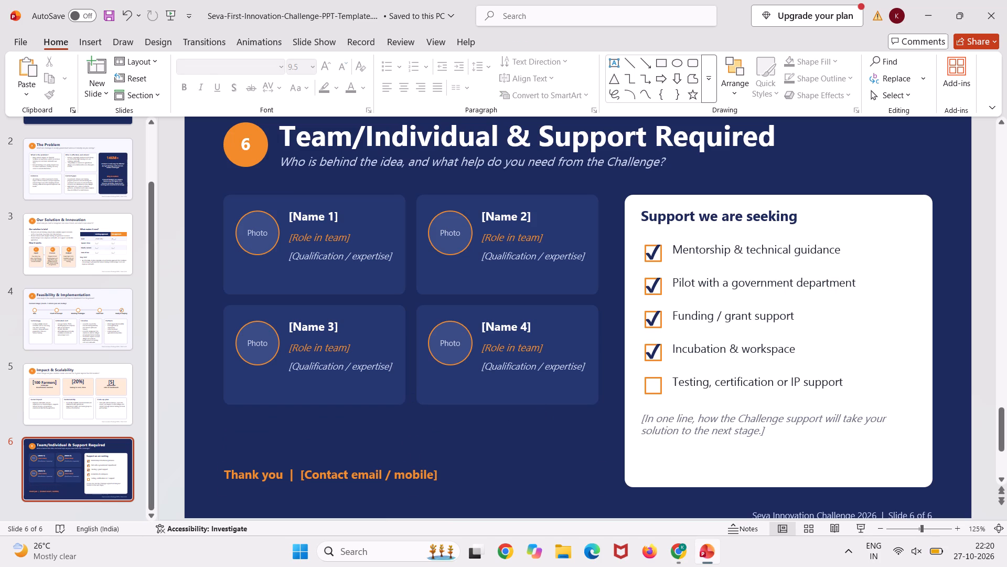
left_click(383, 477)
key("BackSpace")
key("BackSpace")
key("BackSpace")
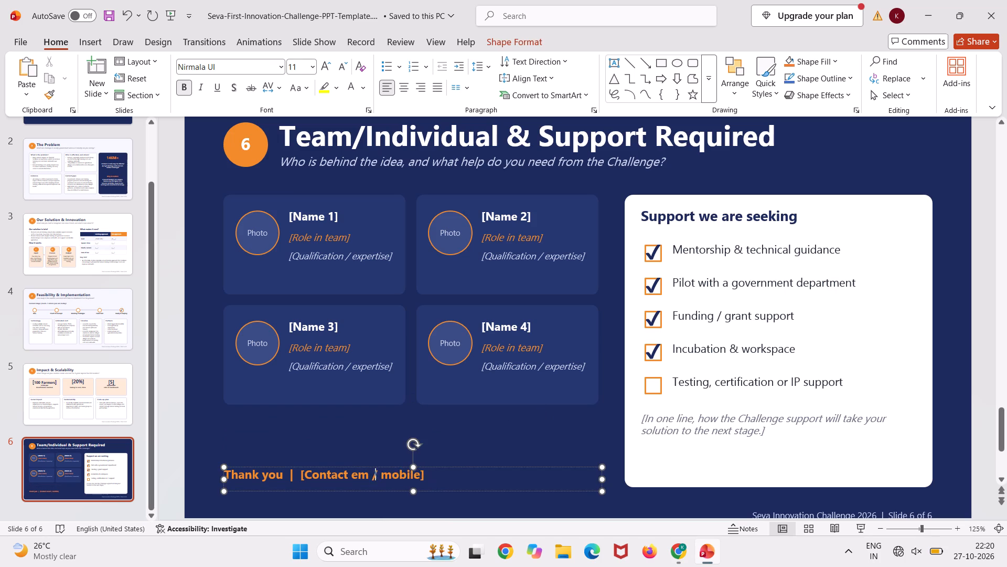
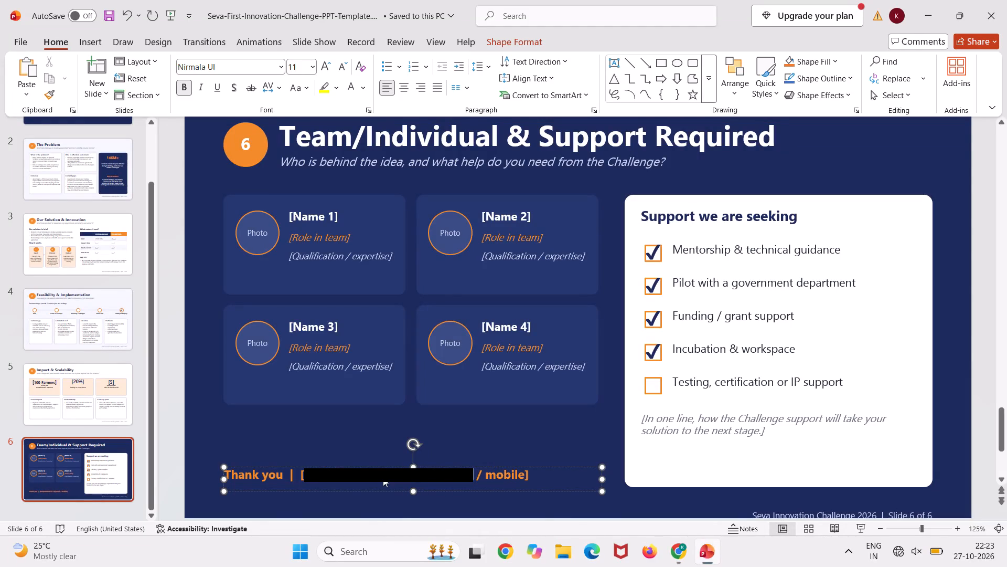
Open the "mobile" placeholder in the Thank you contact line on slide 6 for editing, just before the closing bracket.
left_click(523, 478)
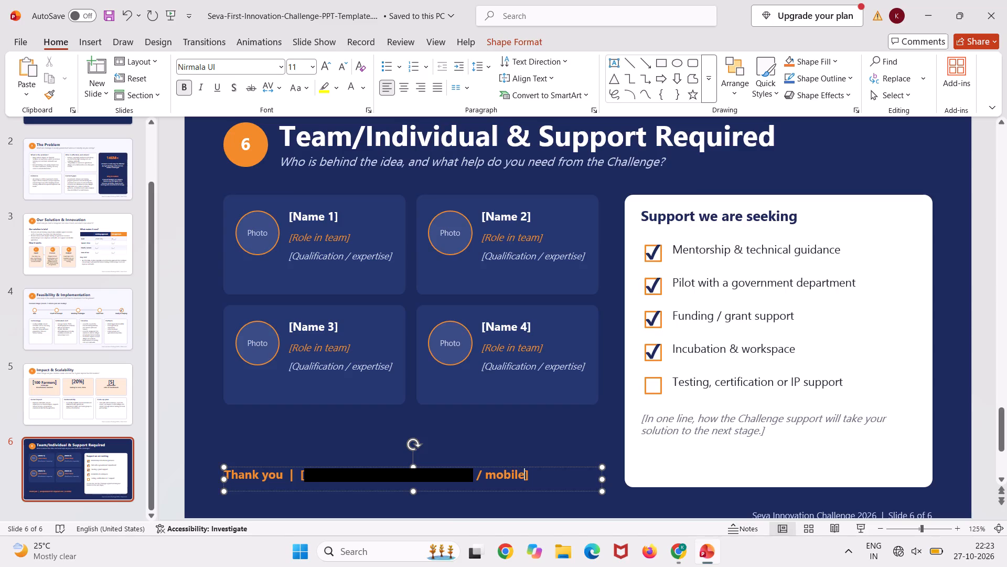
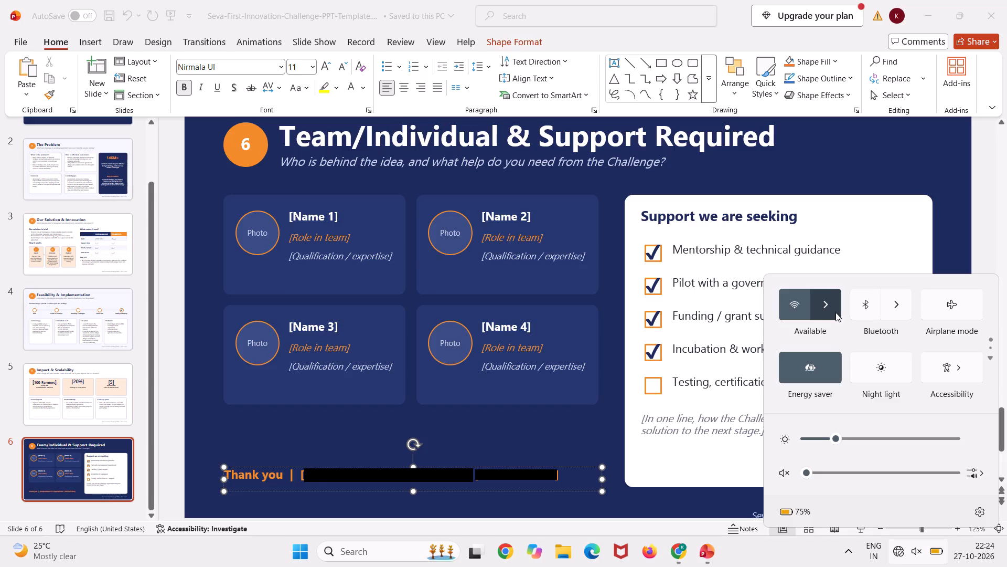
Start connecting the computer to the realme 8 5G Wi-Fi network, with automatic connection enabled.
left_click(835, 312)
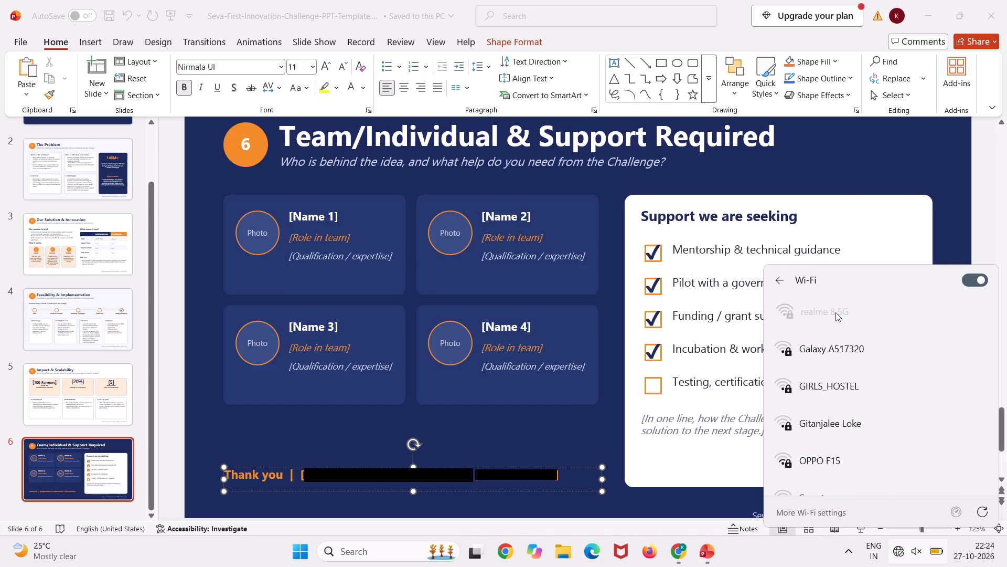
left_click(835, 312)
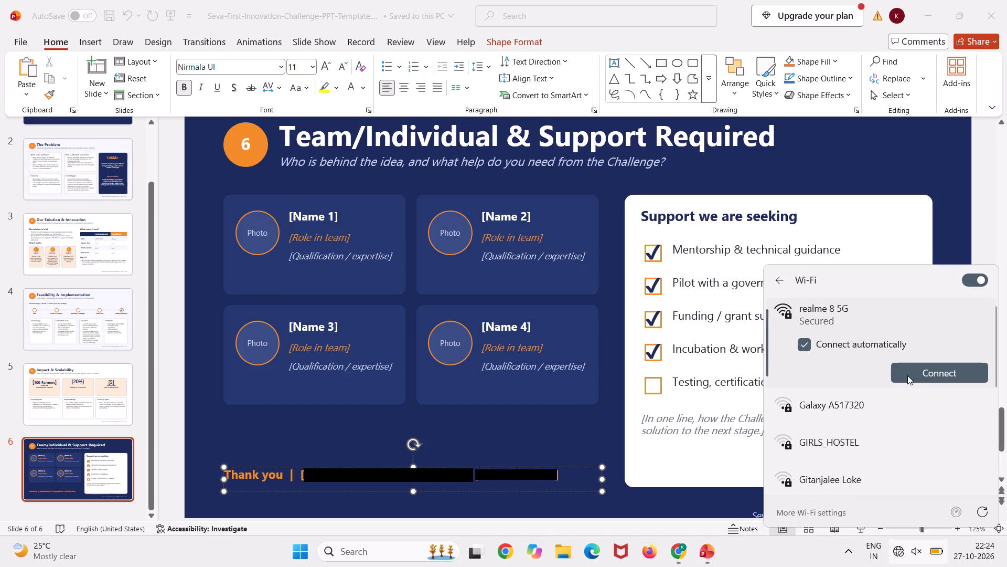
left_click(907, 375)
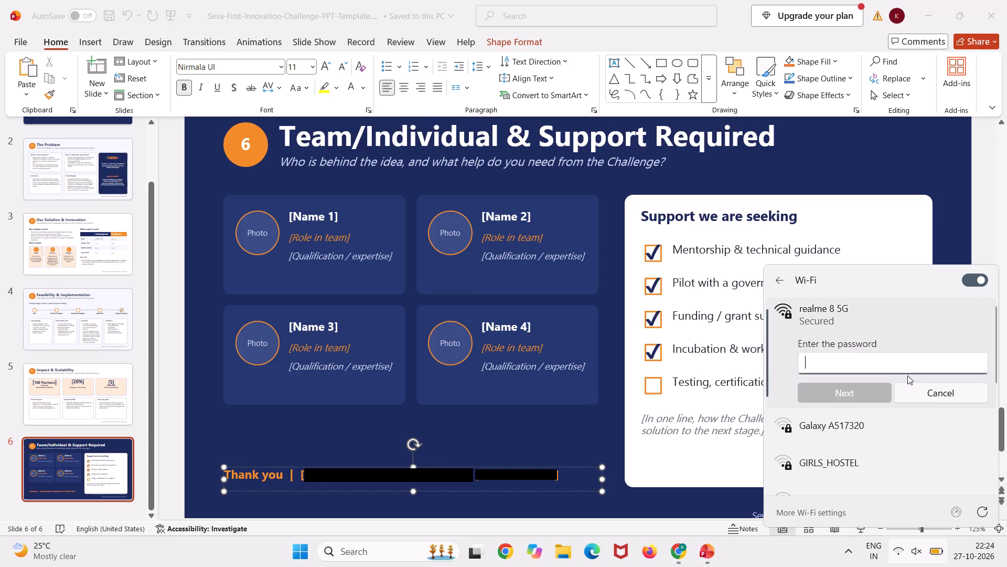
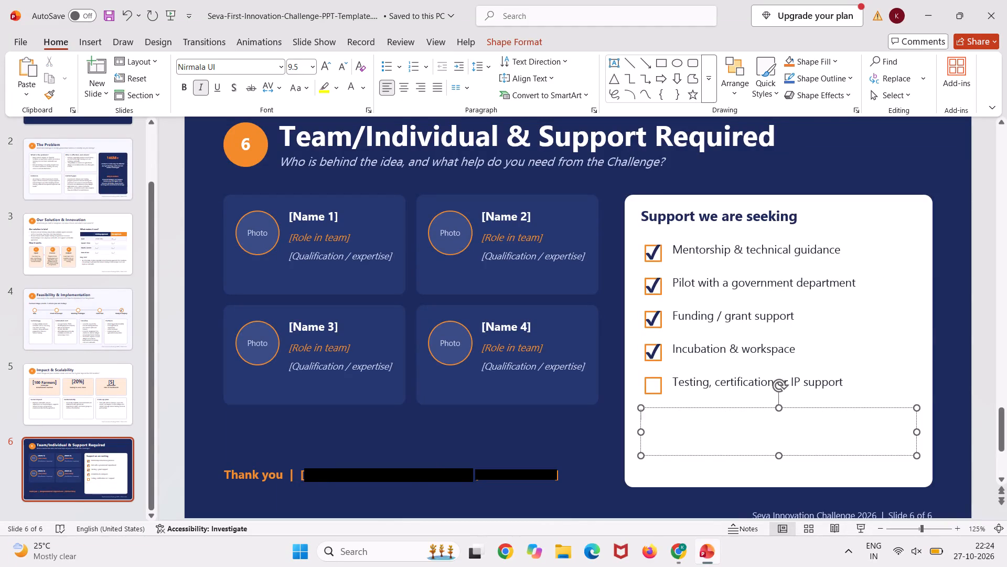
Paste the statement on how Seva First Innovation Challenge support will refine the natural farming approach into the empty box below the support checklist.
key("ctrl+v")
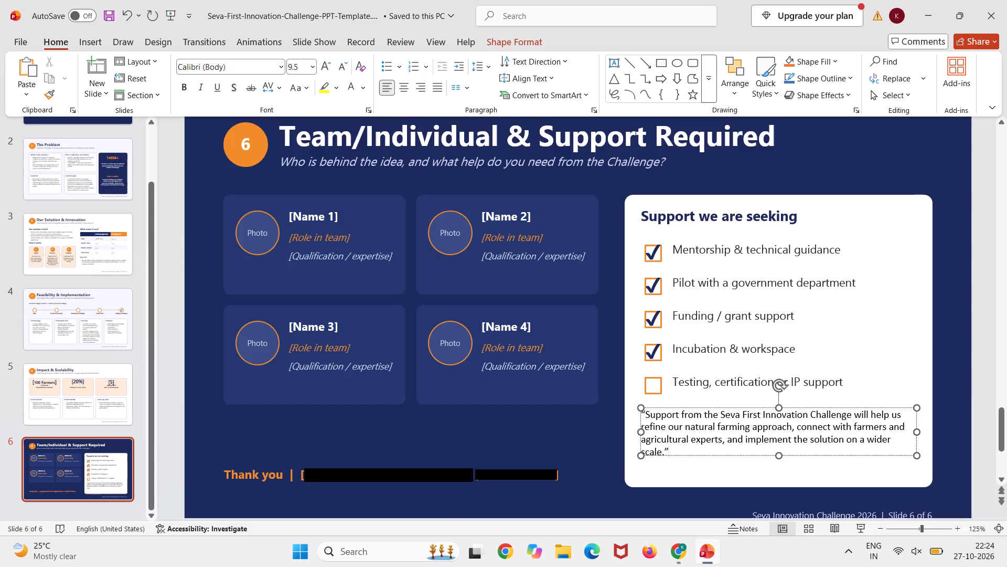
left_click(872, 384)
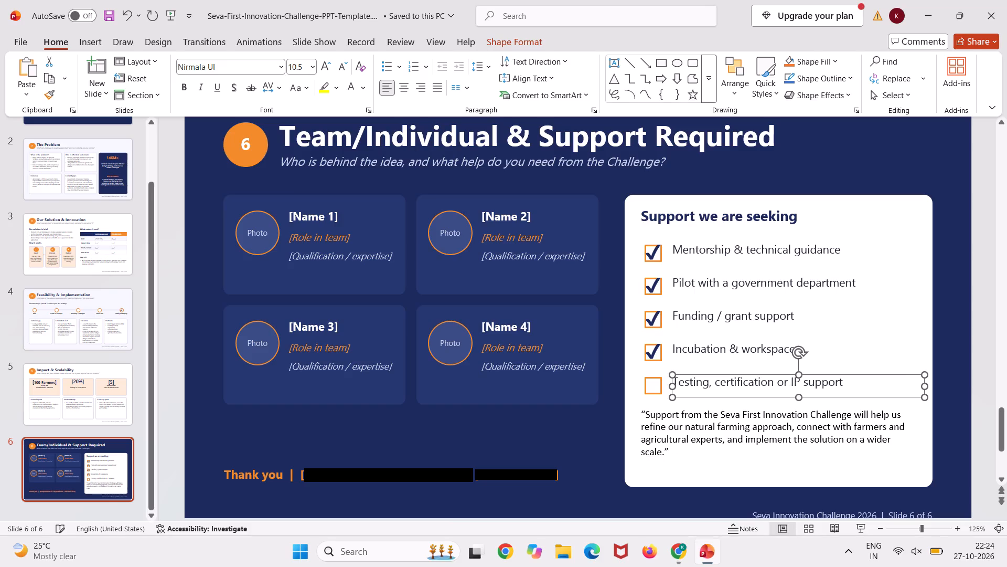
left_click(588, 419)
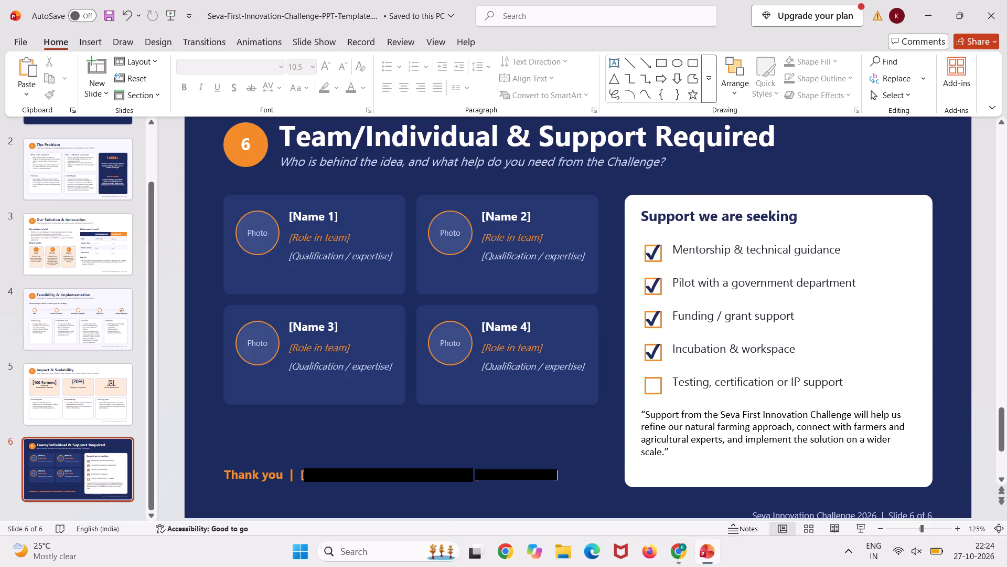
Increase the font size in the support statement below the checklist to 10 pt.
left_click(641, 413)
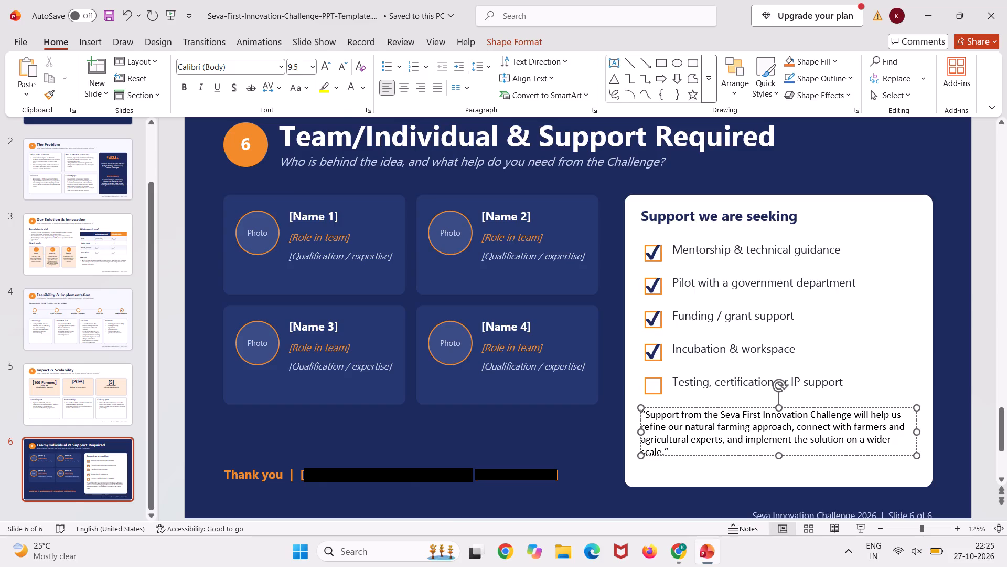
left_click(326, 60)
Set the support statement paragraph below the checklist on slide 6 to 10 pt.
left_click(619, 429)
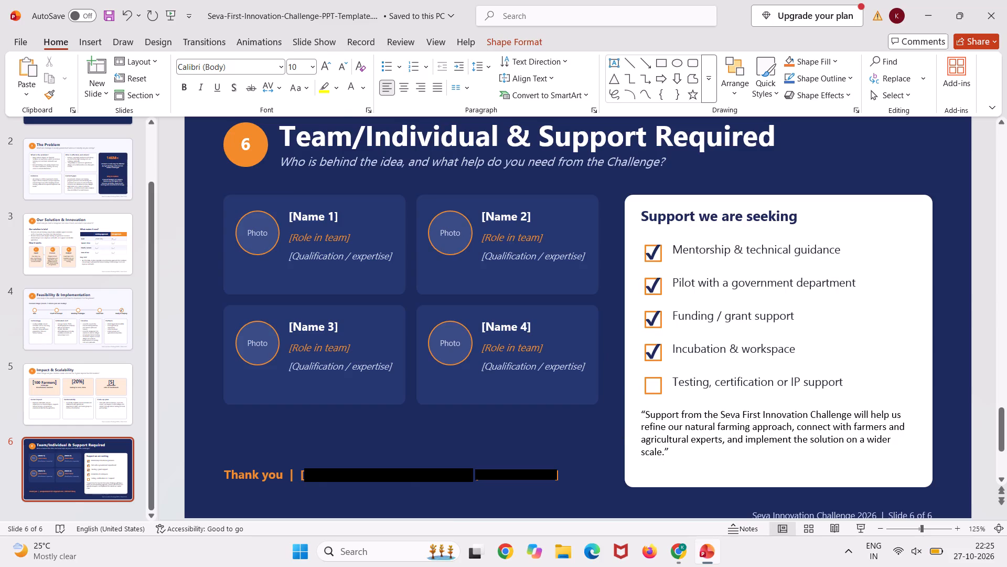
left_click_drag(643, 410, 703, 449)
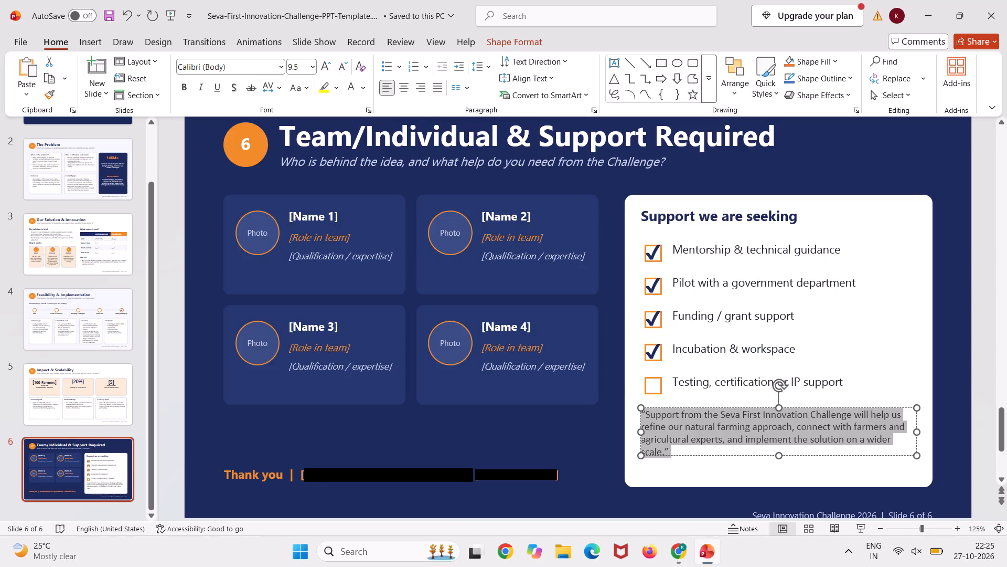
left_click(326, 70)
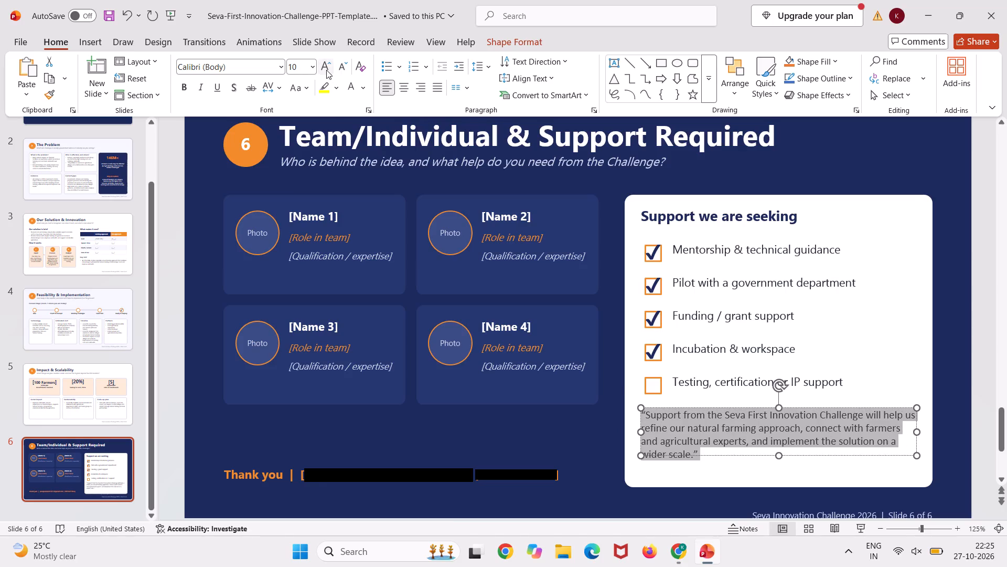
left_click(522, 405)
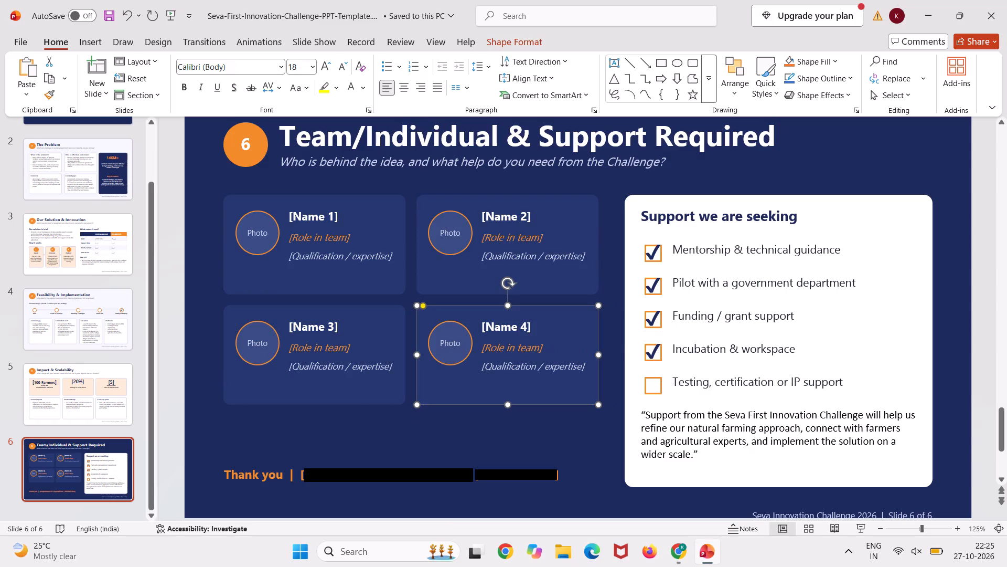
Replace the [Name 1] placeholder in the first team card with the team member's full name, without square brackets.
left_click(336, 226)
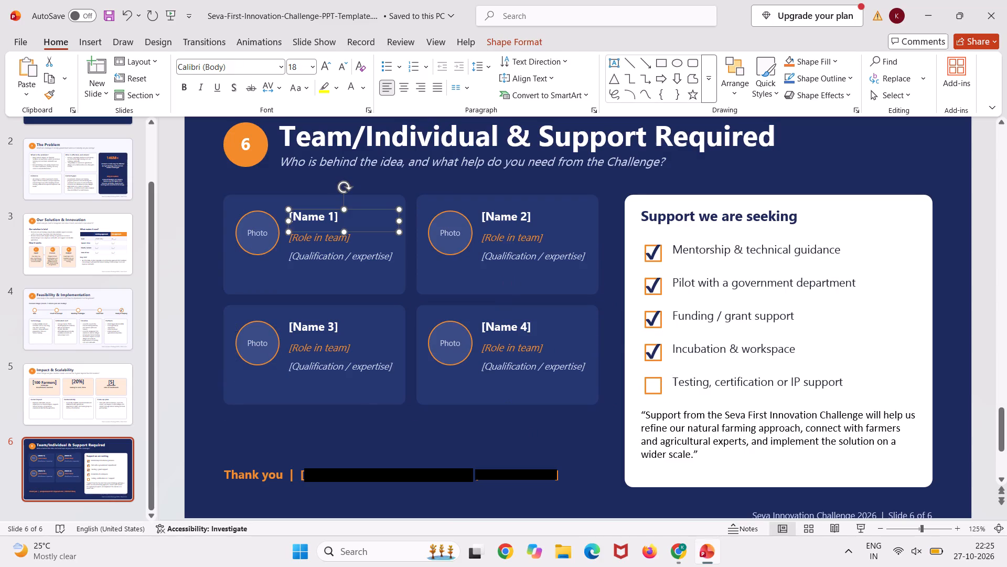
left_click(333, 217)
key("BackSpace")
key("BackSpace")
key("BackSpace")
key("BackSpace")
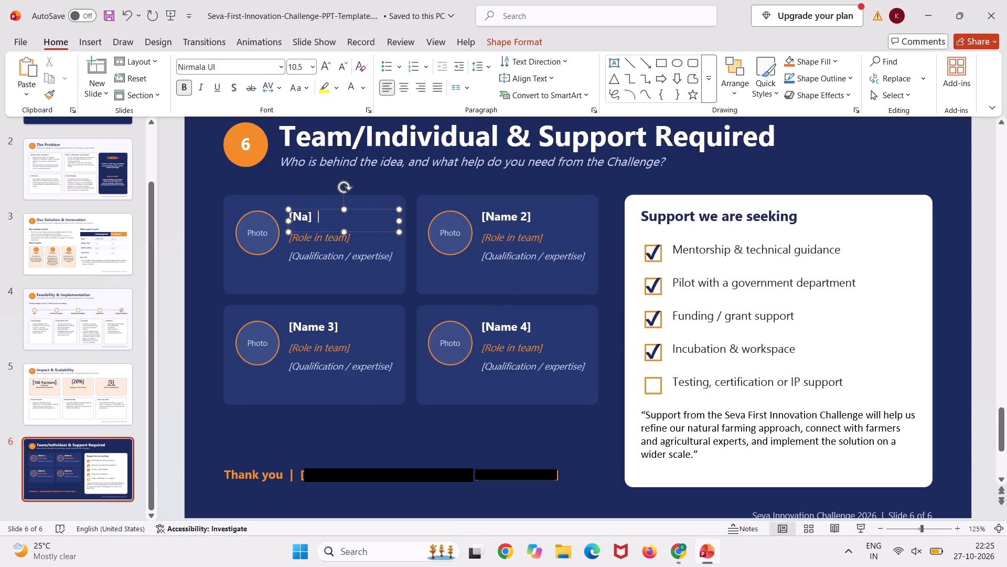
key("BackSpace")
key("BackSpace")
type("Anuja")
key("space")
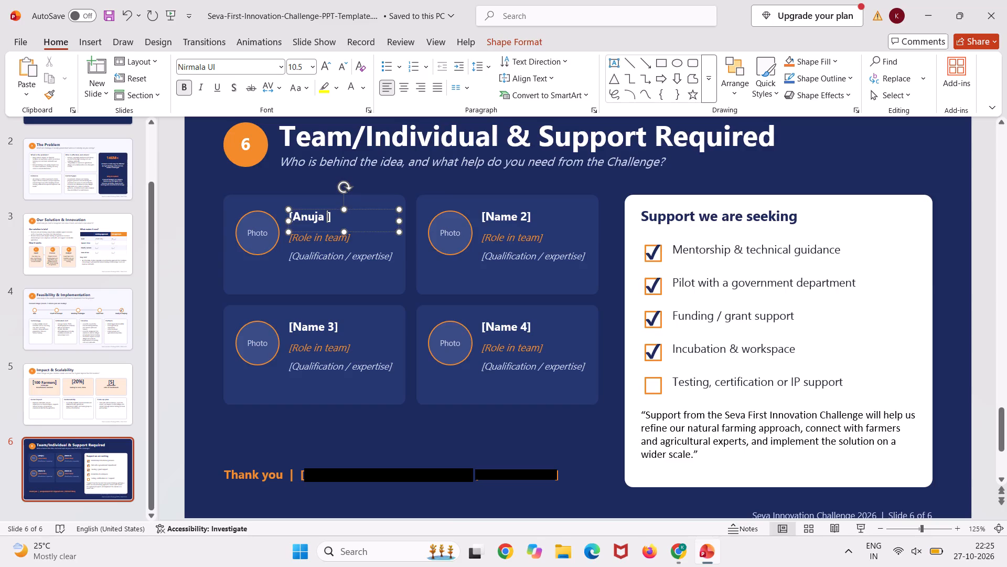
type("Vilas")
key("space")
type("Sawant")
left_click(341, 243)
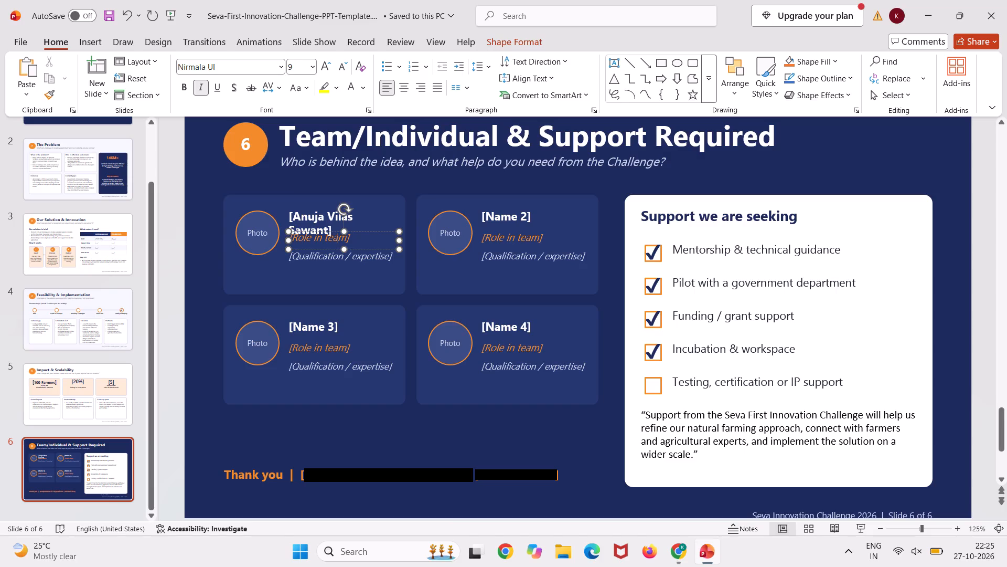
left_click(333, 231)
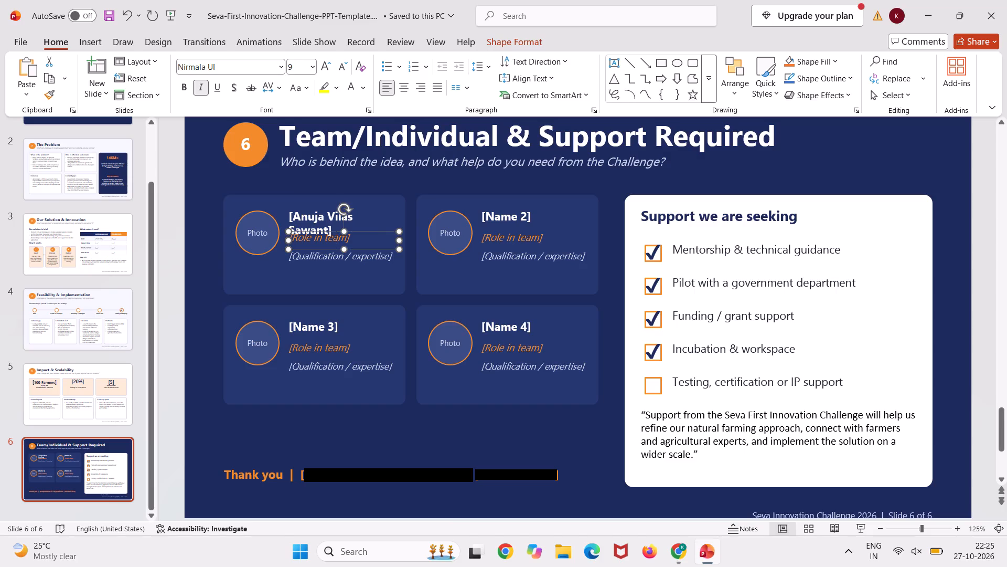
left_click(356, 218)
left_click(295, 217)
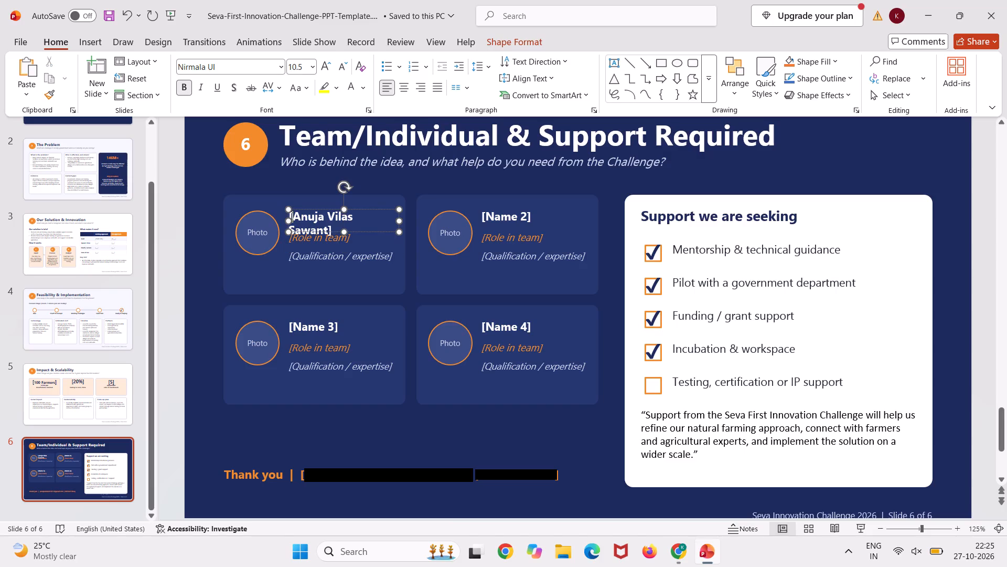
key("BackSpace")
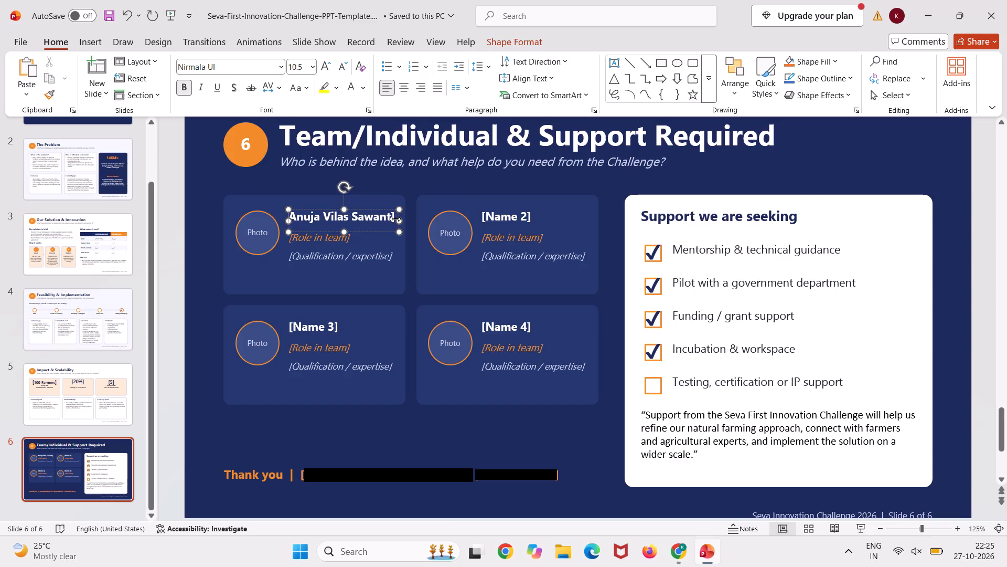
left_click(392, 217)
key("Right")
key("BackSpace")
Replace the [Role in team] placeholder in the first team card with "Team leader".
left_click(360, 245)
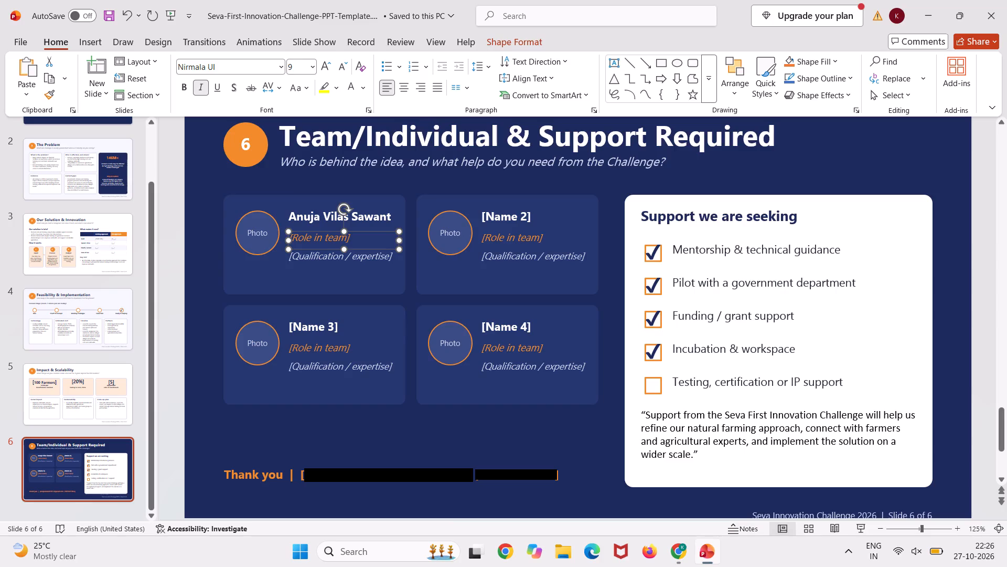
left_click(356, 236)
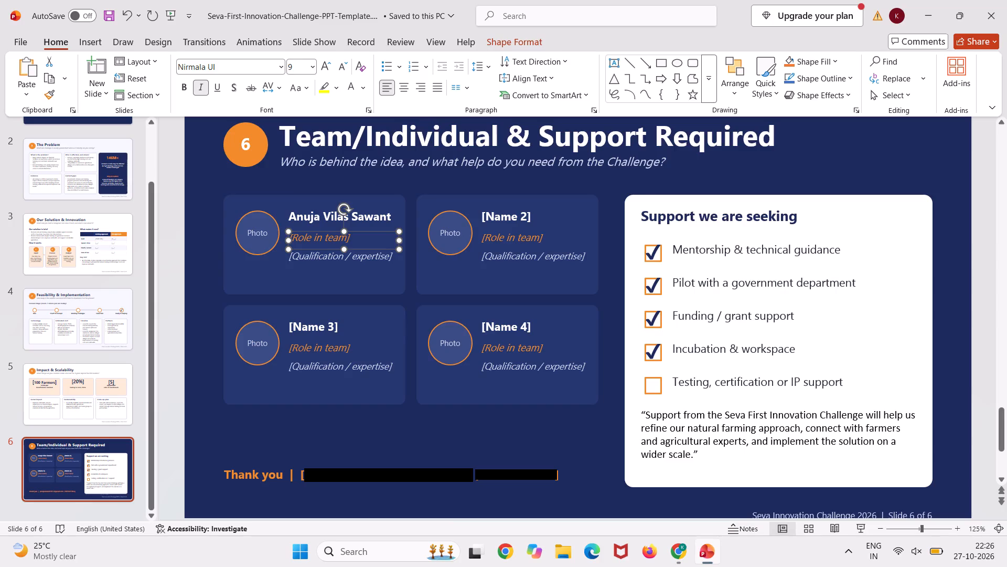
left_click(352, 238)
left_click(349, 238)
key("Right")
key("BackSpace")
key("BackSpace")
key("BackSpace")
key("BackSpace")
key("BackSpace")
key("BackSpace")
key("BackSpace")
key("BackSpace")
key("BackSpace")
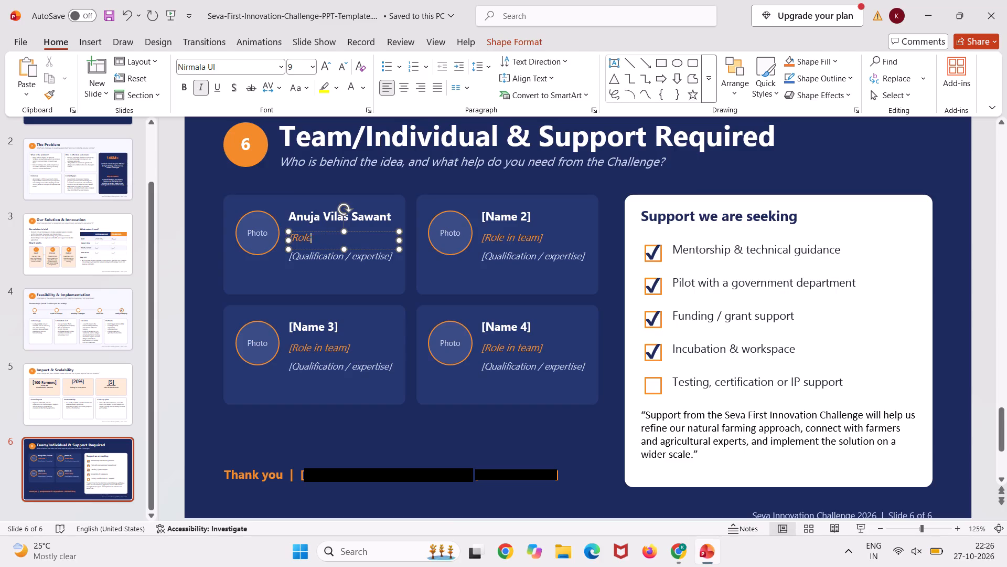
key("BackSpace")
key("BackSpace")
key("BackSpace")
key("BackSpace")
key("BackSpace")
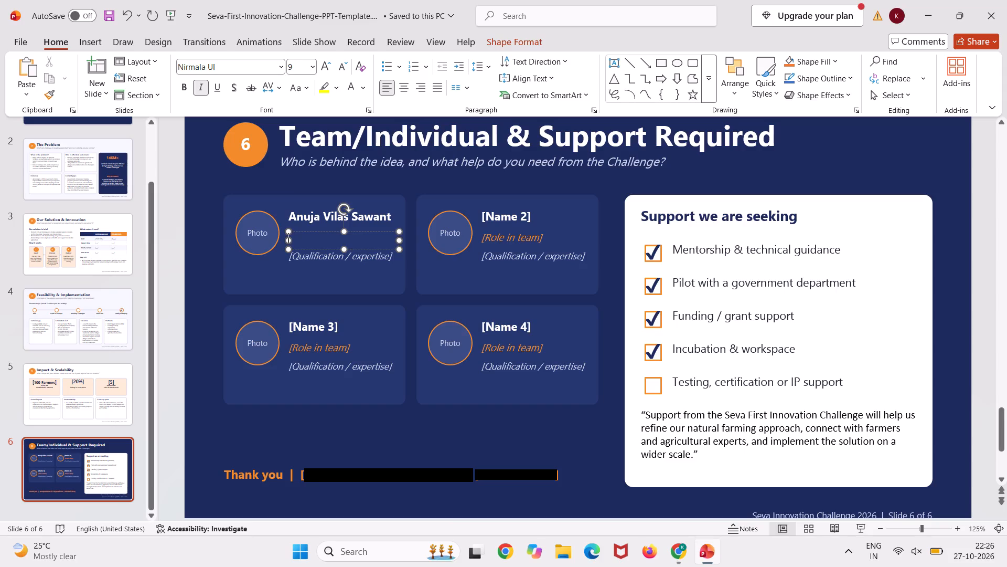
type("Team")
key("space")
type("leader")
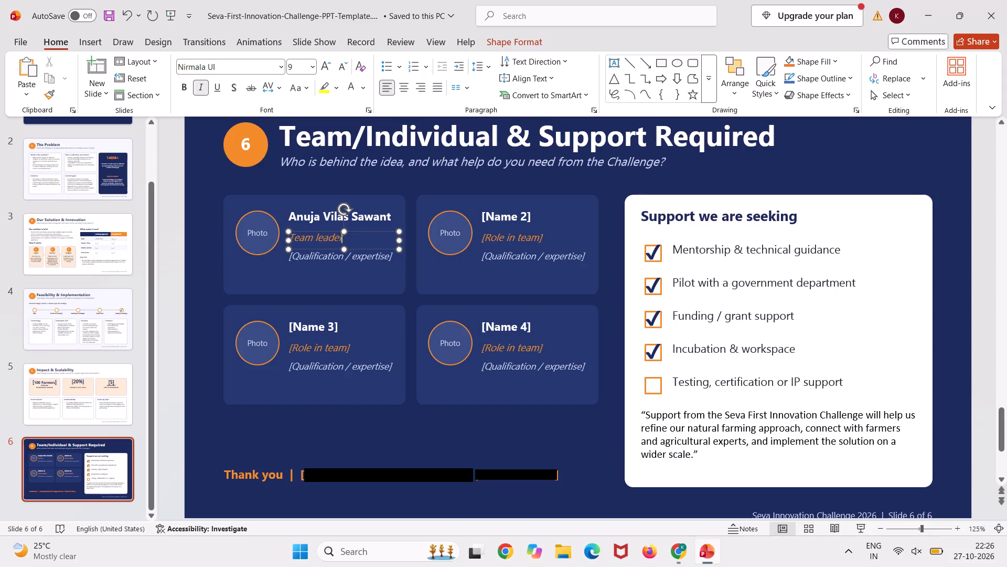
Replace the [Qualification / expertise] placeholder in the first team card with "B.Pharm Student".
left_click(389, 259)
left_click(392, 259)
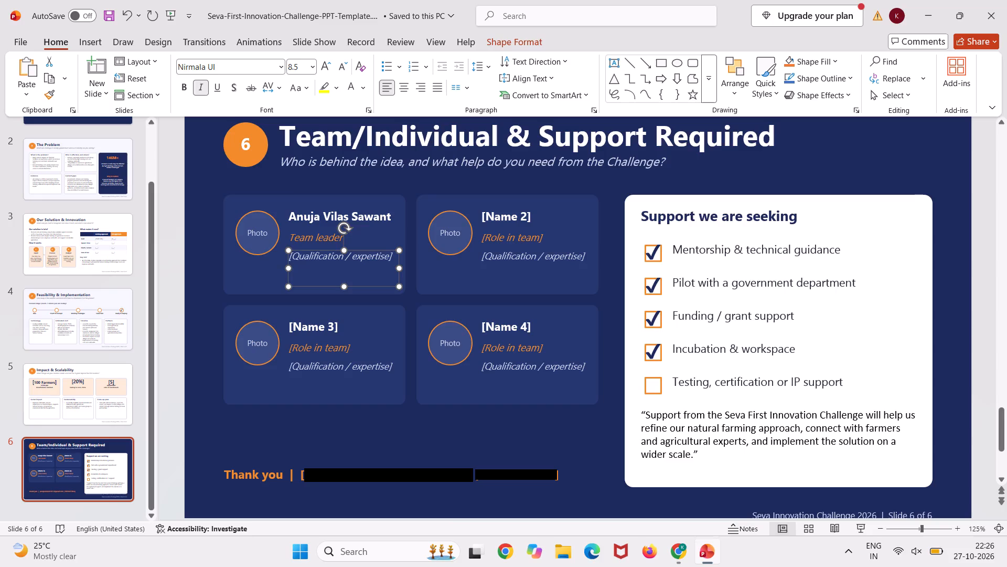
left_click(391, 258)
key("BackSpace")
key("BackSpace")
key("BackSpace")
key("BackSpace")
key("BackSpace")
key("BackSpace")
key("BackSpace")
key("BackSpace")
key("BackSpace")
key("BackSpace")
key("BackSpace")
key("BackSpace")
key("BackSpace")
key("BackSpace")
key("BackSpace")
key("BackSpace")
key("BackSpace")
key("BackSpace")
key("BackSpace")
key("BackSpace")
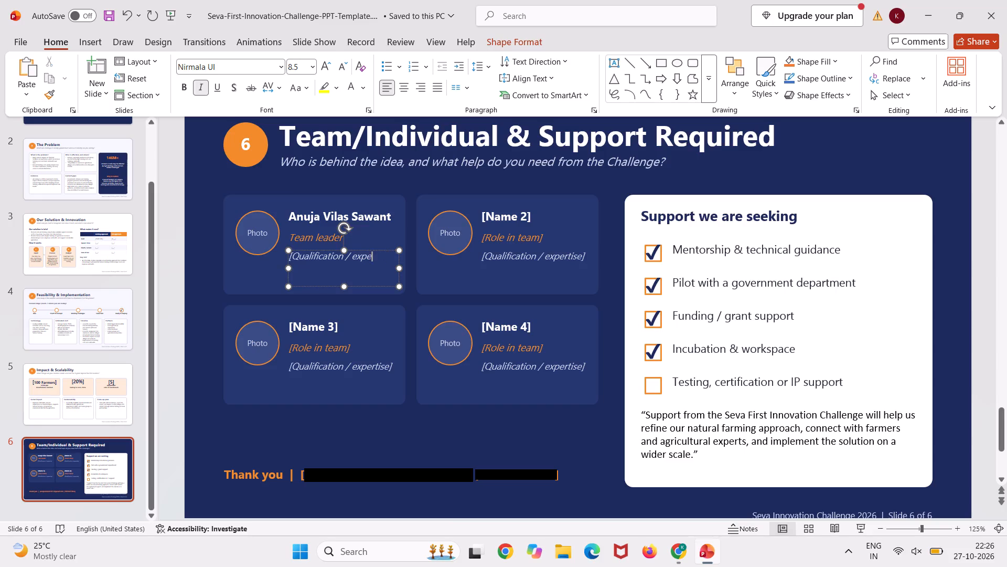
key("BackSpace")
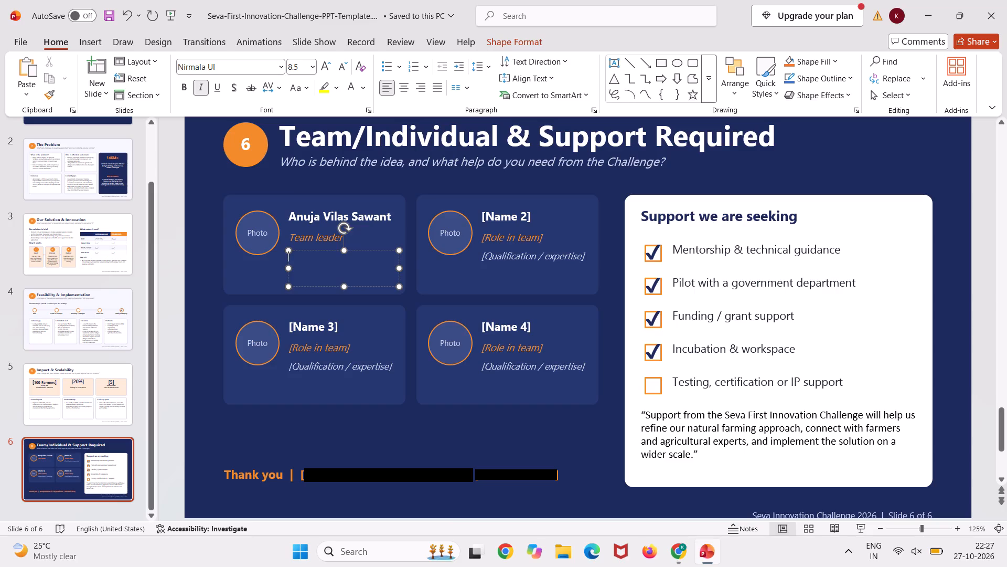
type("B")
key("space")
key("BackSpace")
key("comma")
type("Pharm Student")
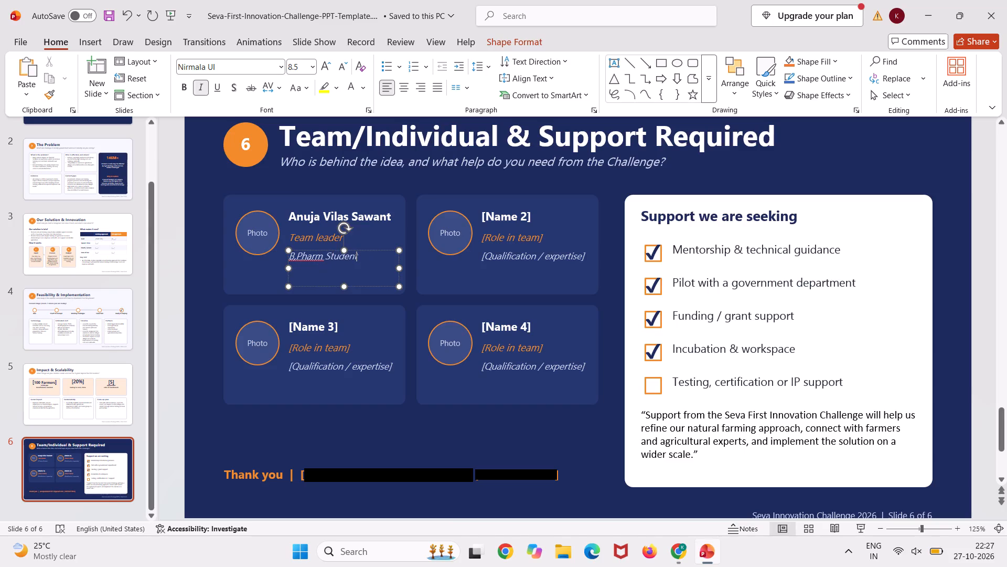
left_click(370, 260)
Delete the second team card's background rectangle, its Photo label and the circle behind it on slide 6.
left_click_drag(495, 434, 469, 301)
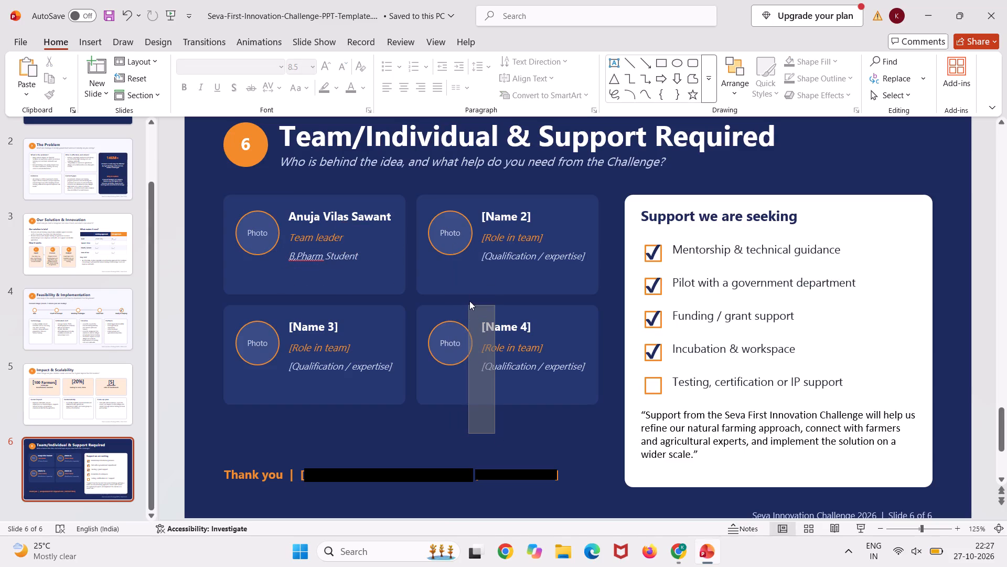
left_click(467, 291)
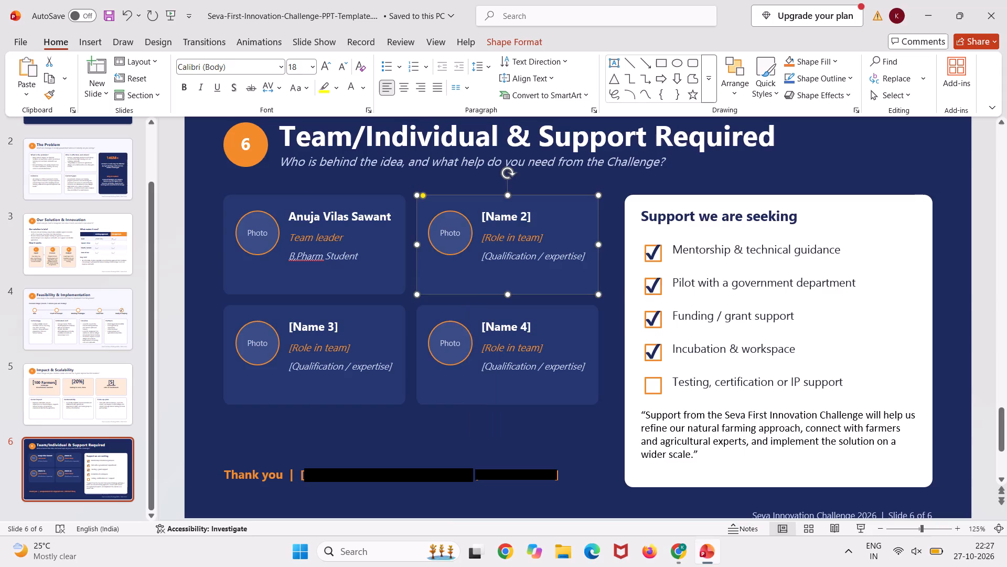
key("Delete")
left_click(453, 215)
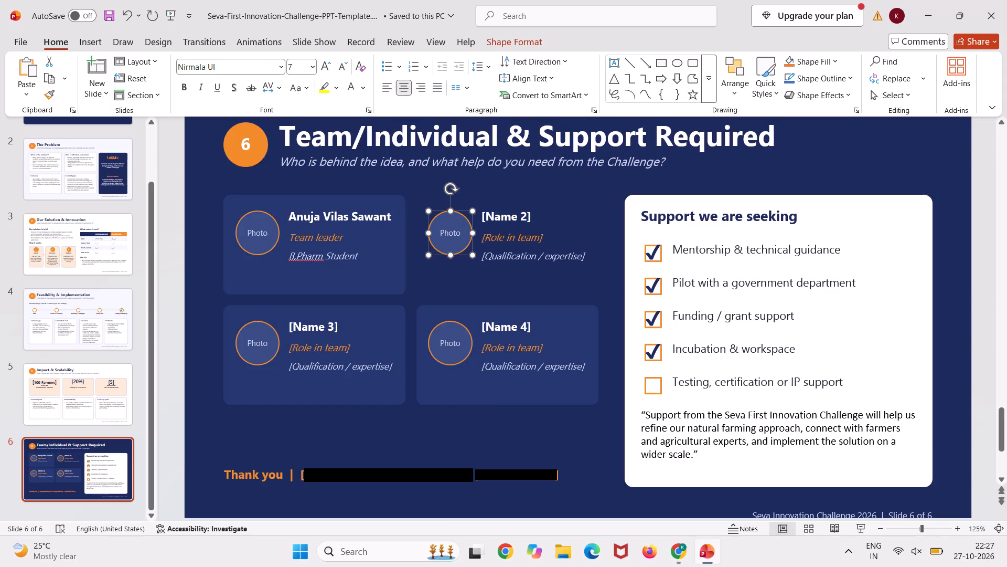
key("Delete")
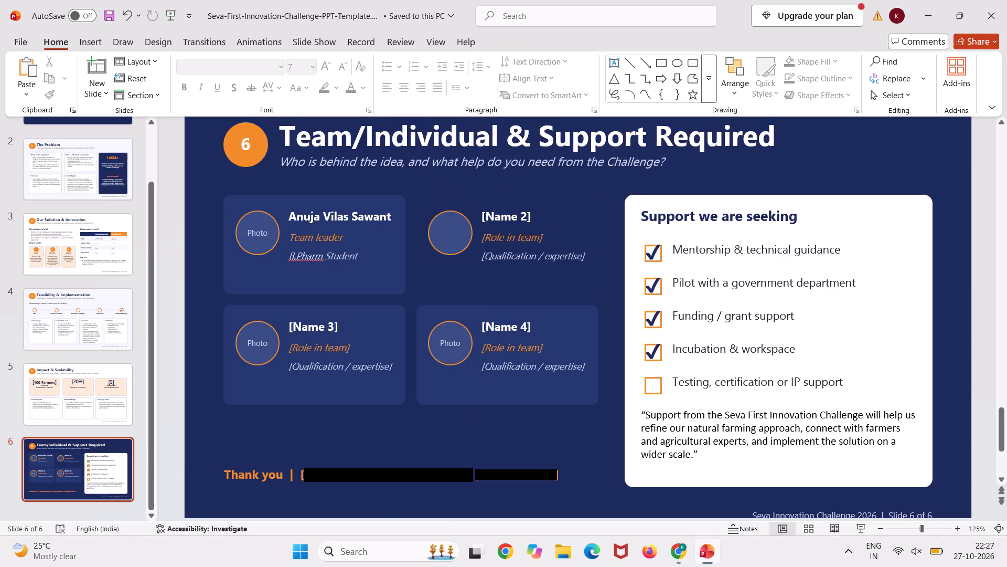
left_click(441, 222)
key("Delete")
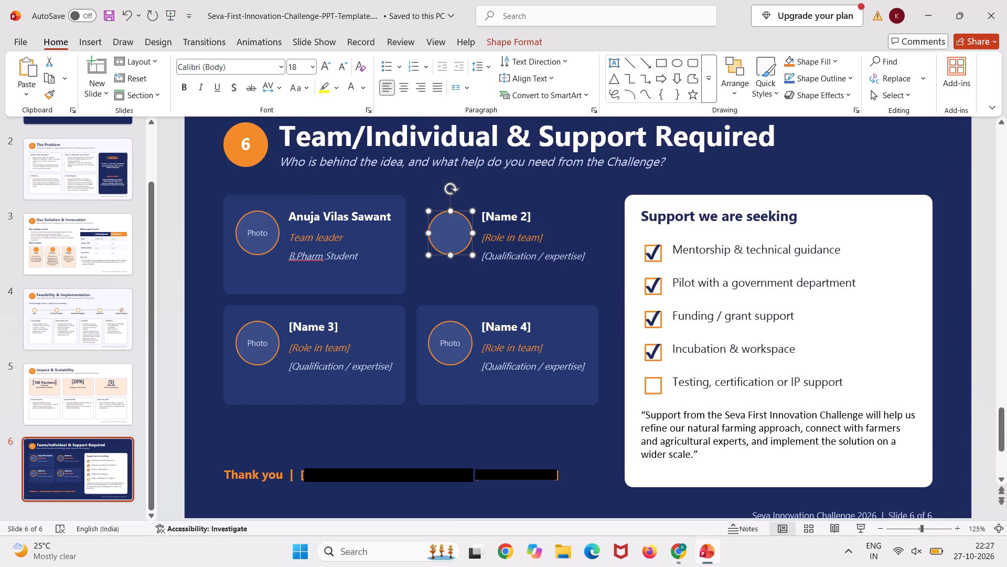
Delete the second team card's [Name 2] placeholder, including its text box.
left_click(489, 215)
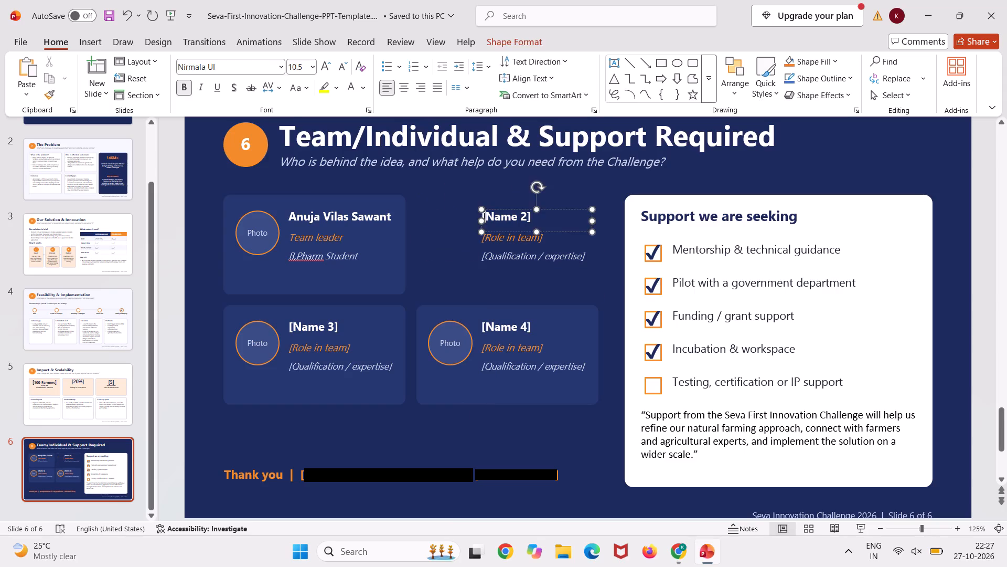
key("Delete")
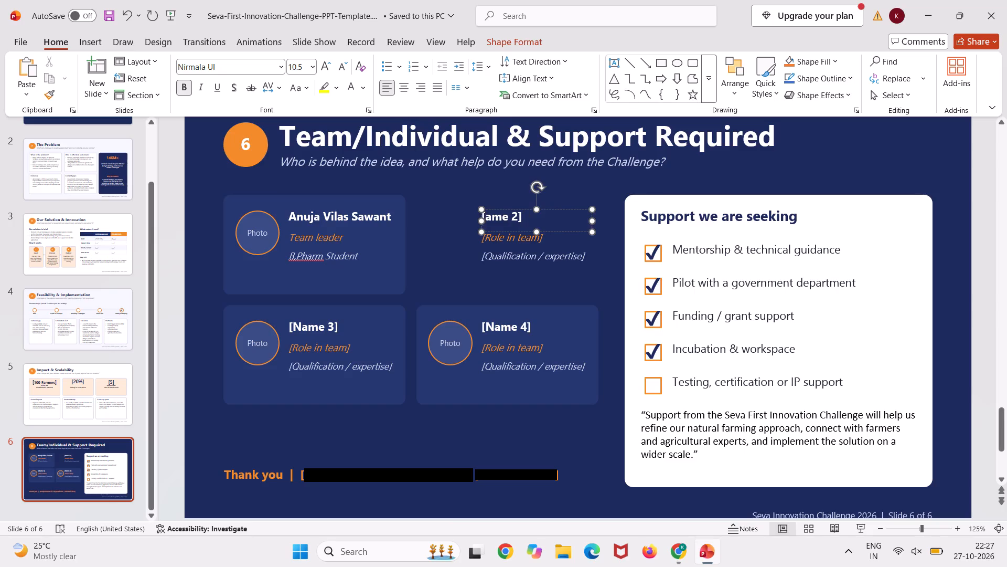
left_click_drag(533, 214, 495, 218)
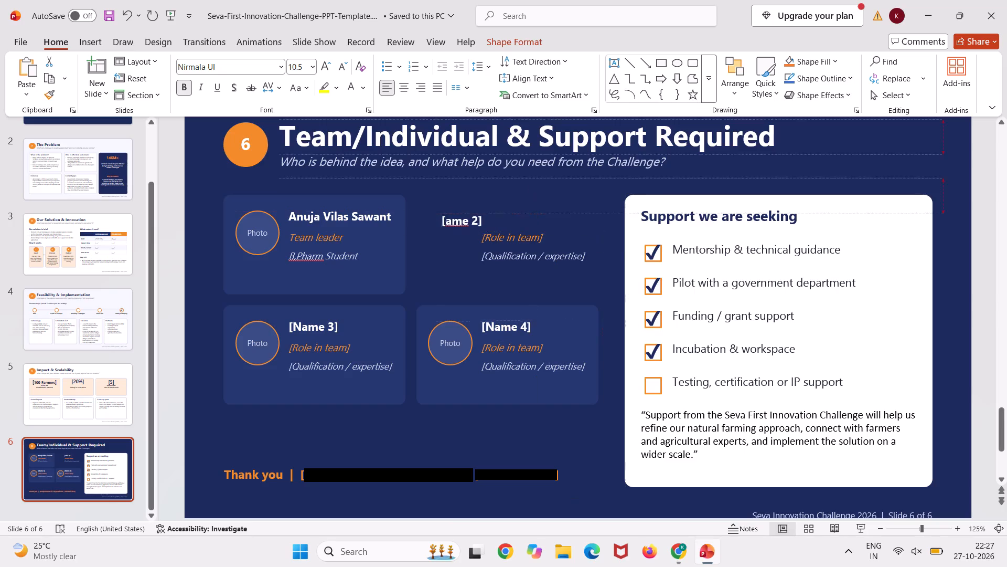
left_click_drag(495, 218, 527, 211)
left_click(527, 211)
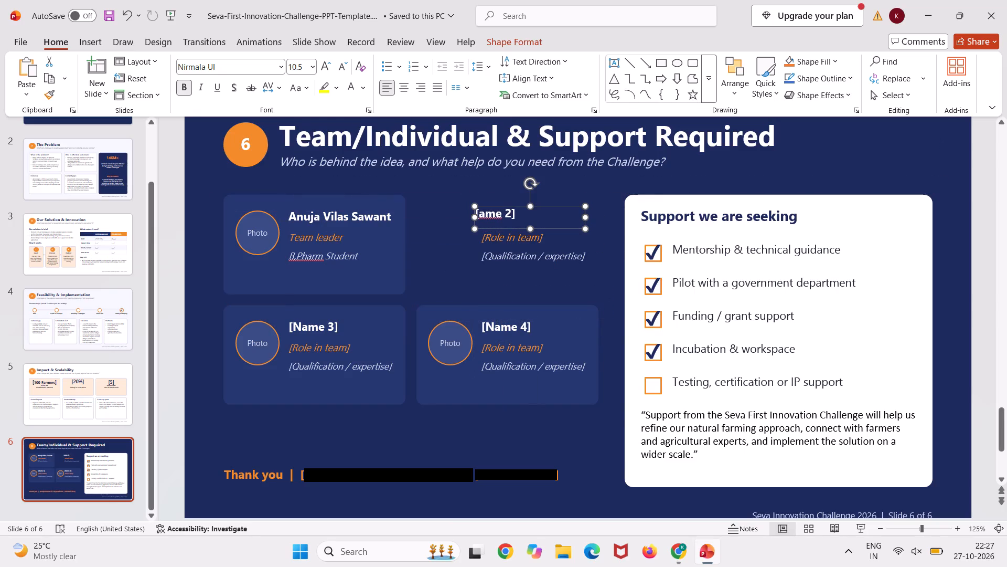
left_click_drag(527, 211, 557, 221)
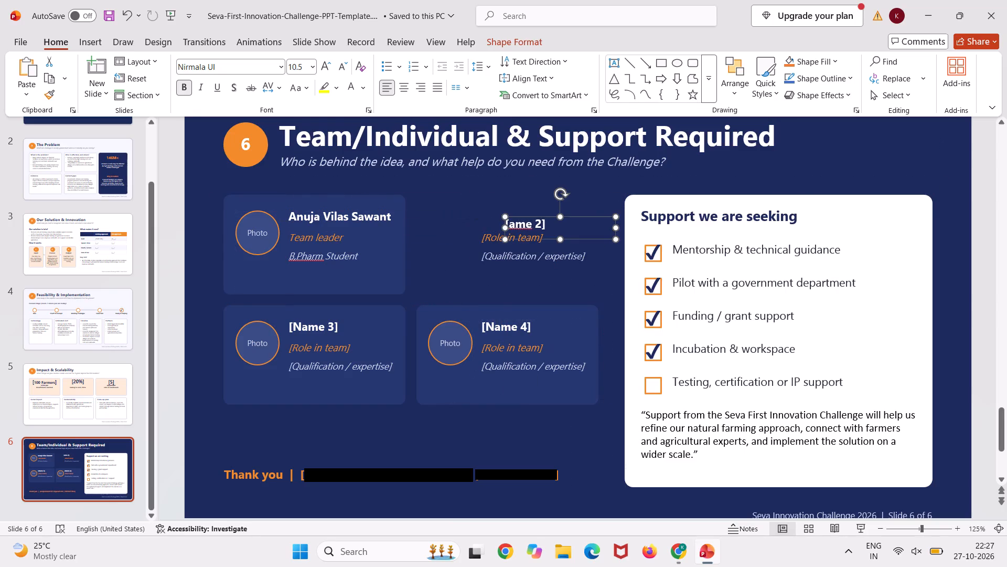
left_click(557, 221)
double_click(557, 221)
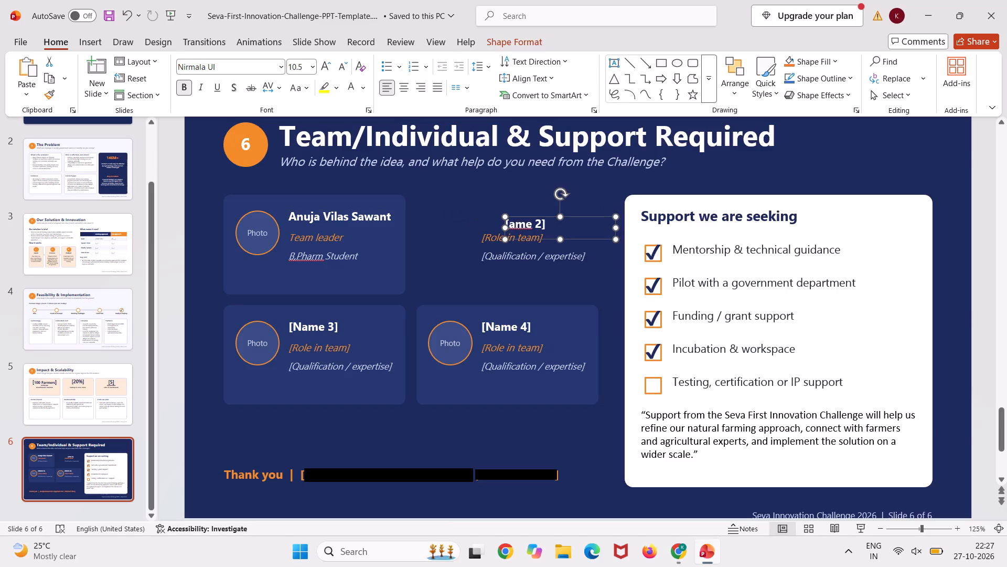
double_click(557, 221)
left_click_drag(557, 221, 548, 211)
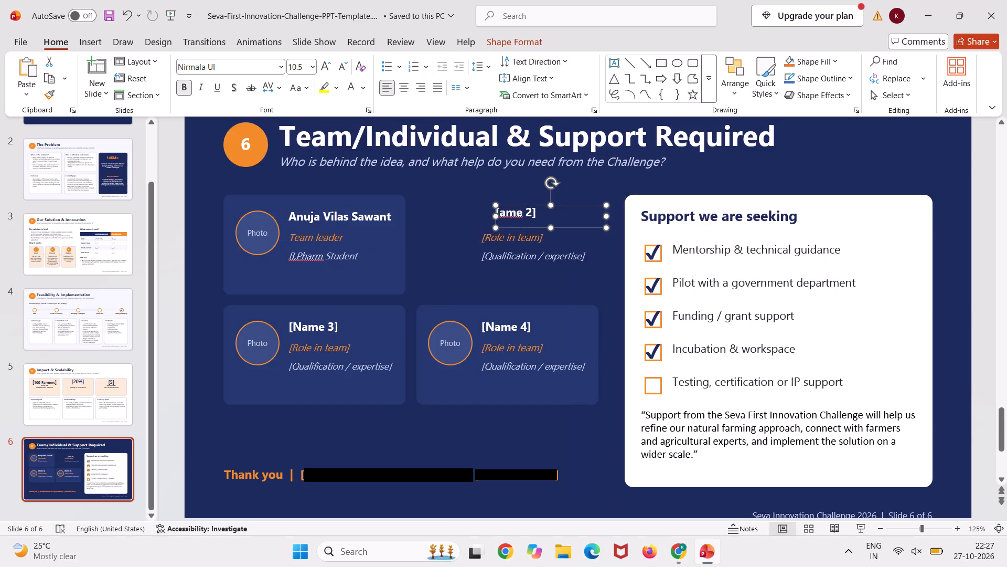
left_click(502, 211)
left_click_drag(498, 211, 532, 213)
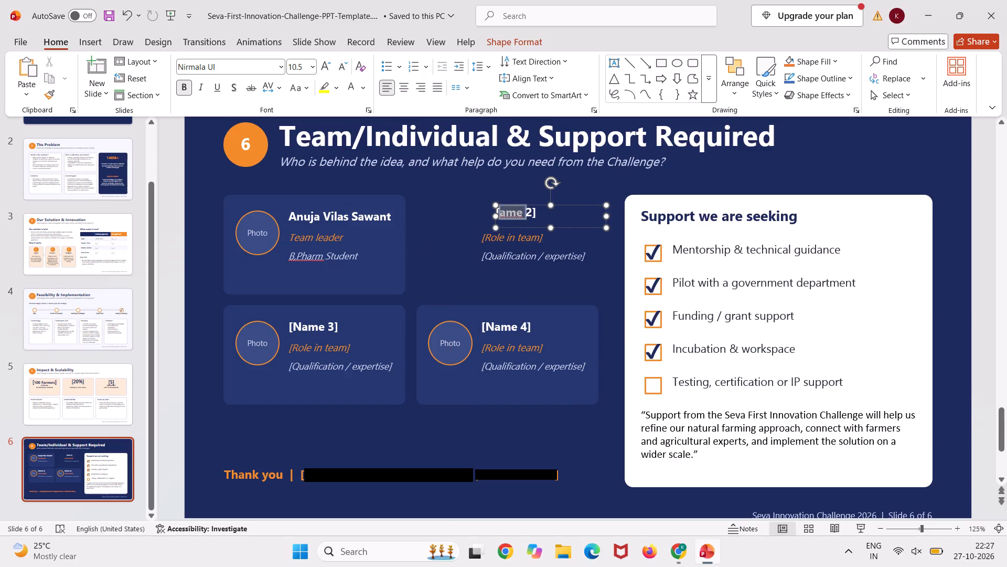
left_click_drag(532, 213, 597, 268)
key("Delete")
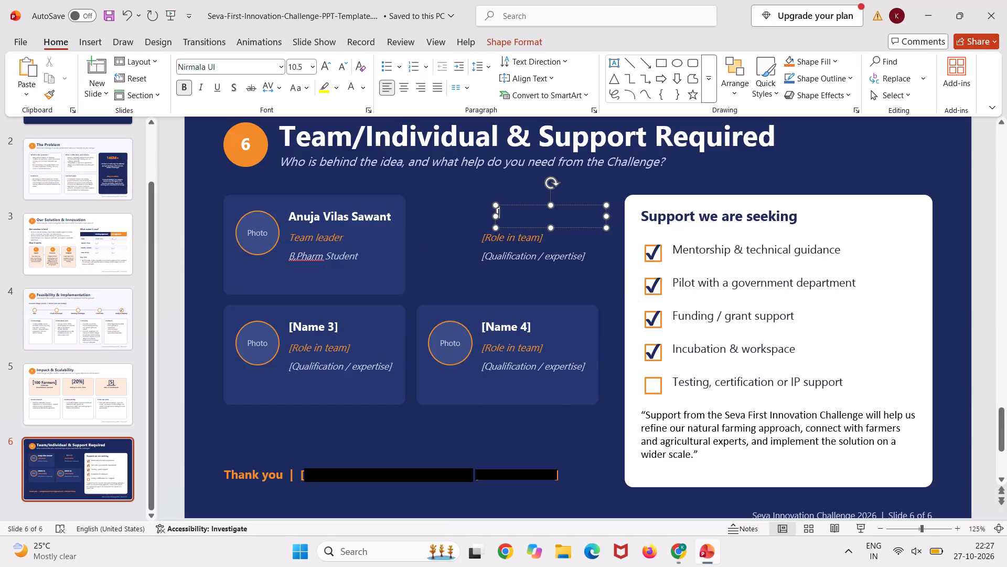
key("Delete")
key("BackSpace")
left_click_drag(494, 230, 491, 221)
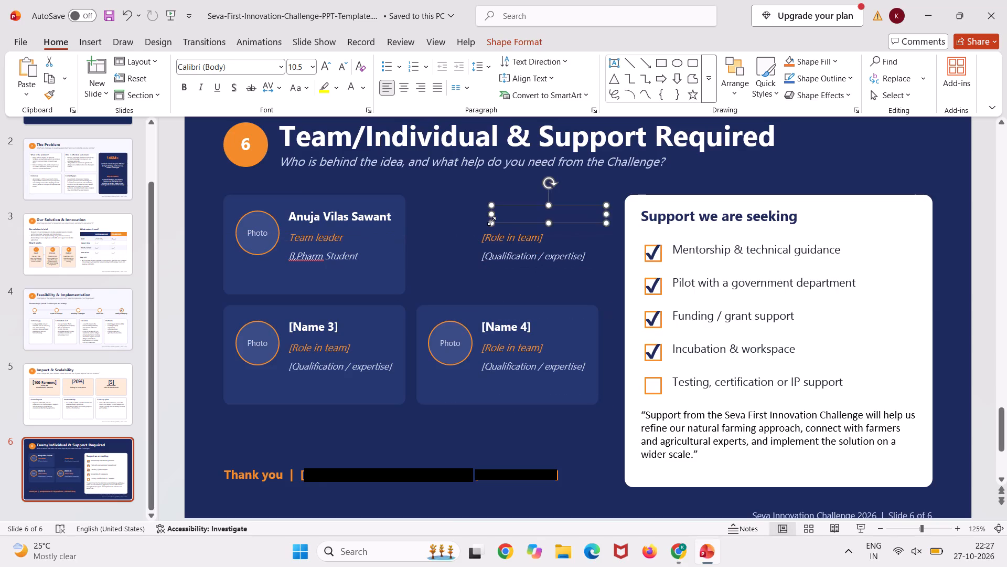
left_click_drag(491, 221, 486, 223)
left_click_drag(486, 223, 484, 214)
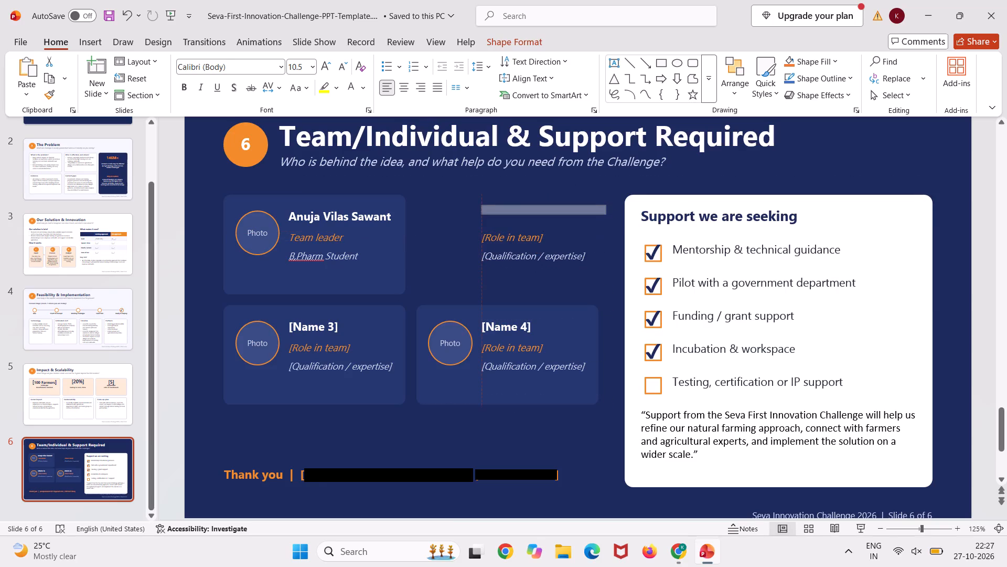
left_click_drag(484, 214, 484, 215)
key("Delete")
Delete the second team card's [Role in team] and [Qualification / expertise] text boxes.
left_click(485, 228)
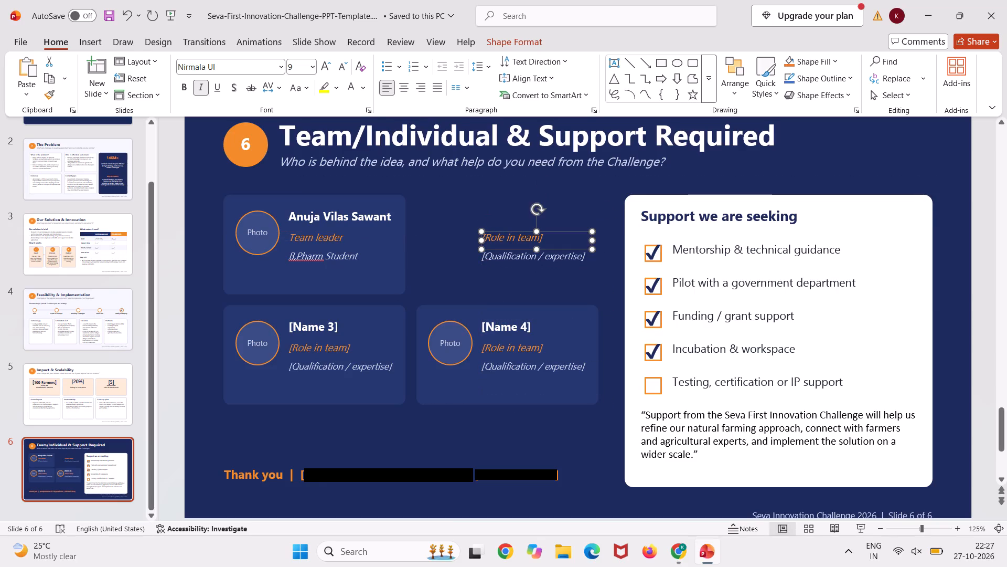
key("Delete")
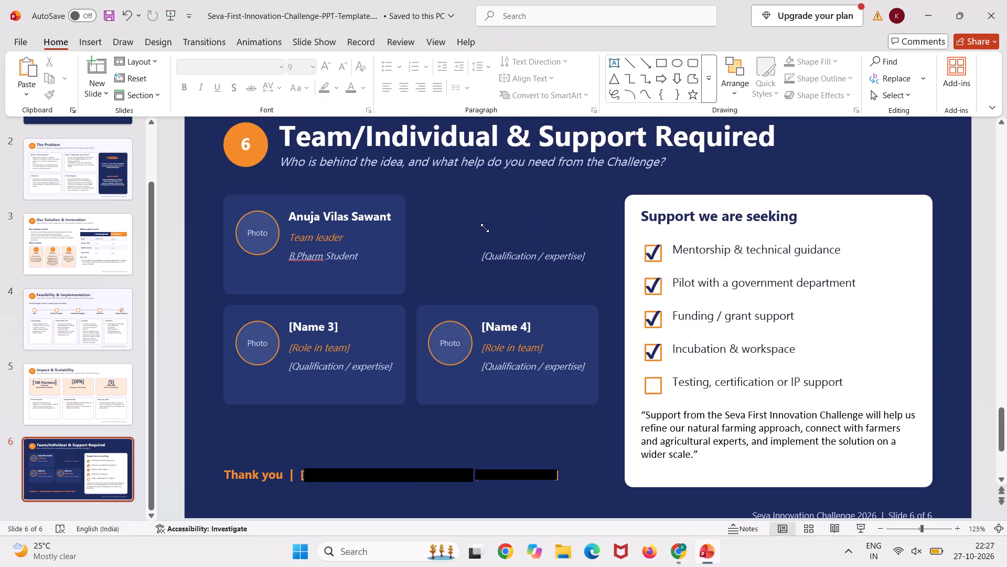
left_click(488, 246)
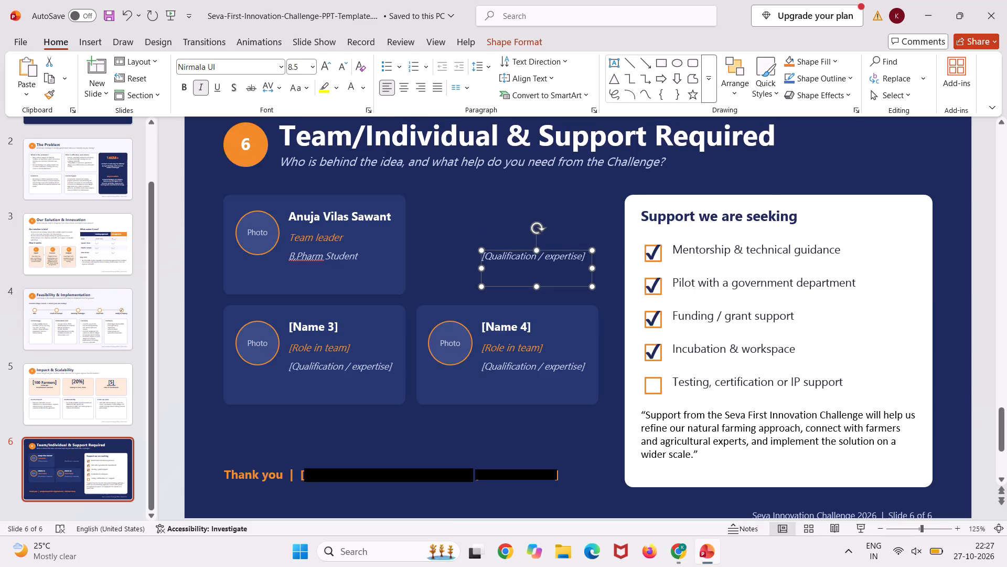
key("Delete")
Delete the third team card's background rectangle, its Photo label and the circle behind it.
left_click(383, 327)
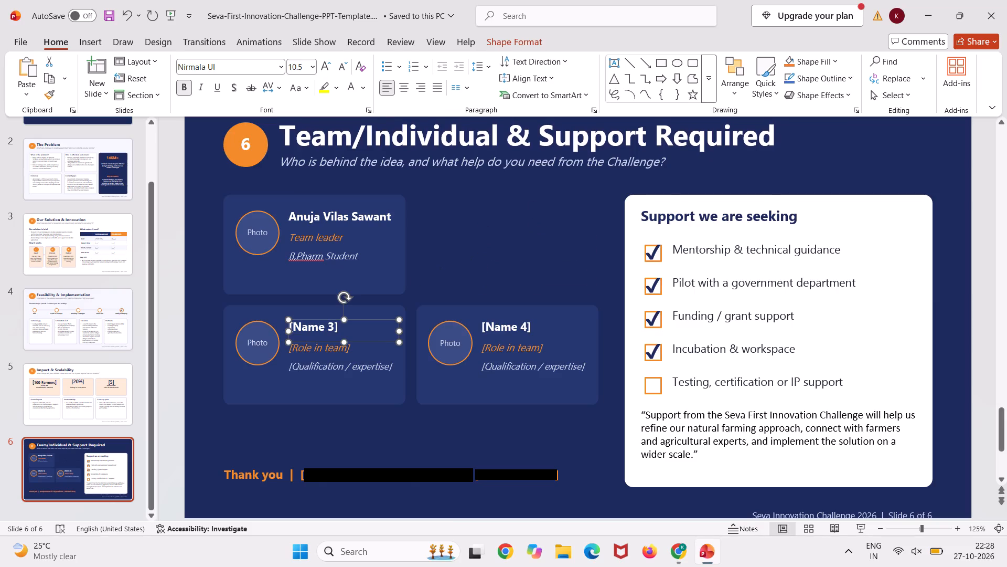
left_click(268, 313)
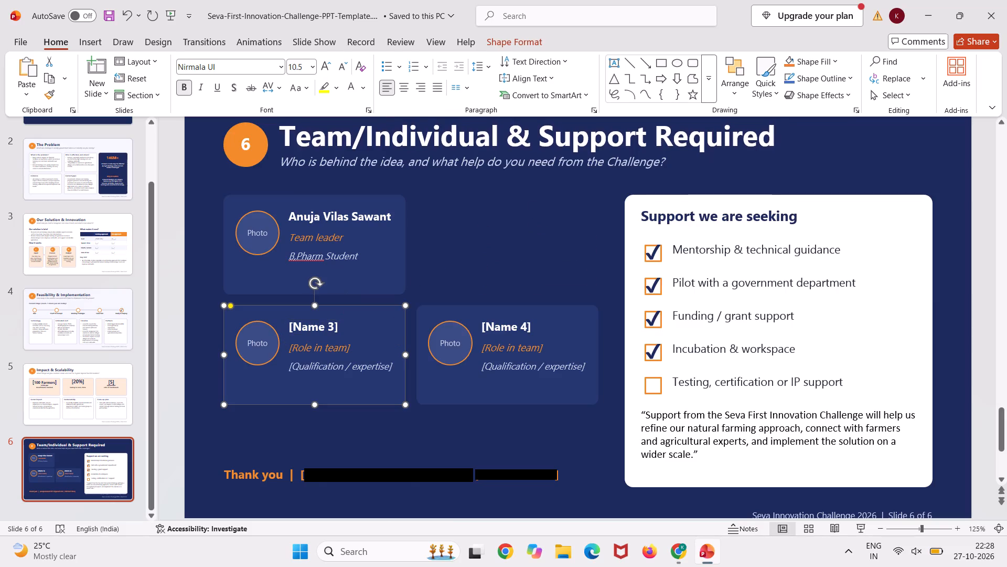
key("Delete")
left_click(263, 322)
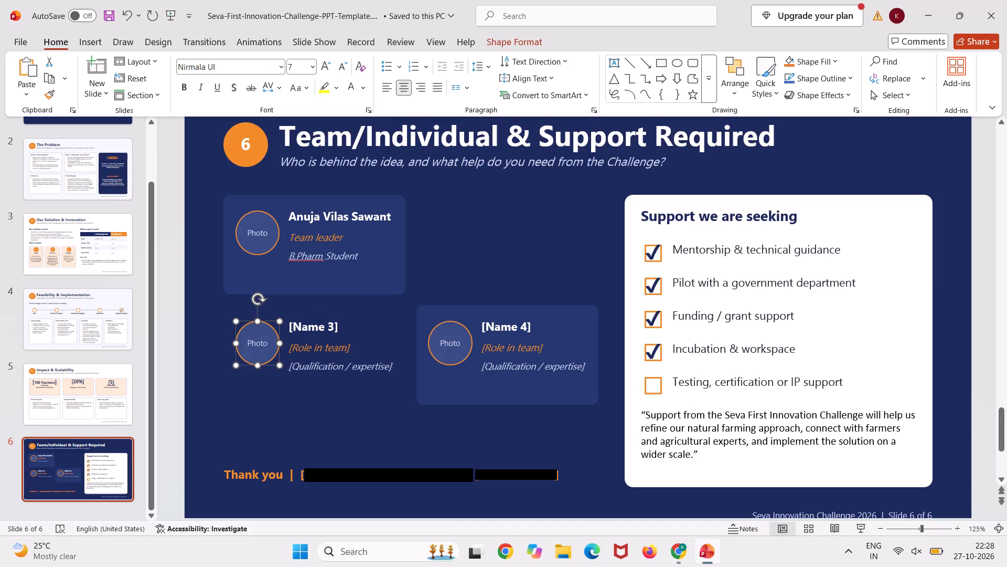
key("Delete")
key("Delete")
key("Delete")
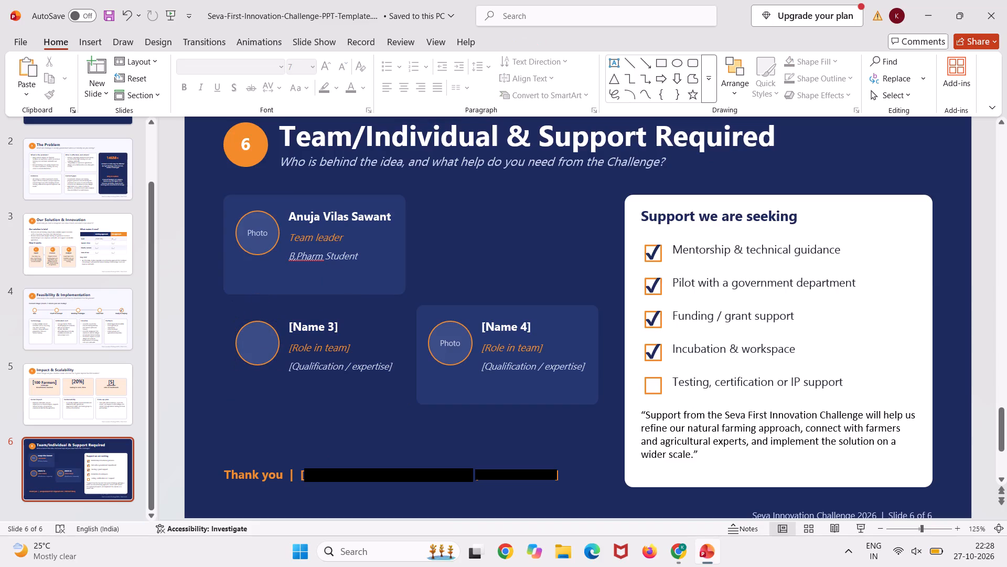
left_click(263, 322)
key("Delete")
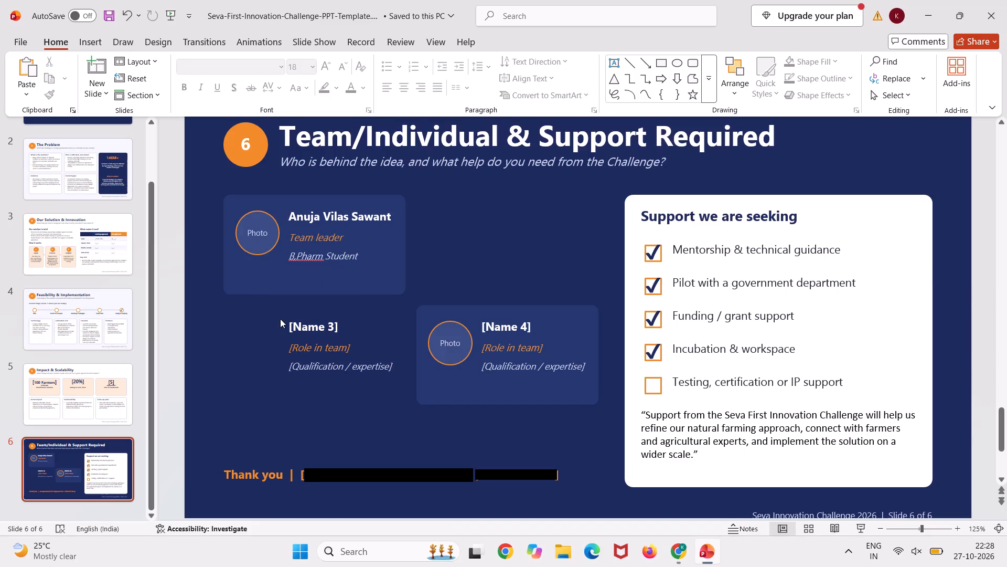
Delete the third team card's [Name 3], [Role in team] and [Qualification / expertise] text boxes.
left_click(280, 319)
left_click_drag(283, 322, 294, 326)
left_click(294, 326)
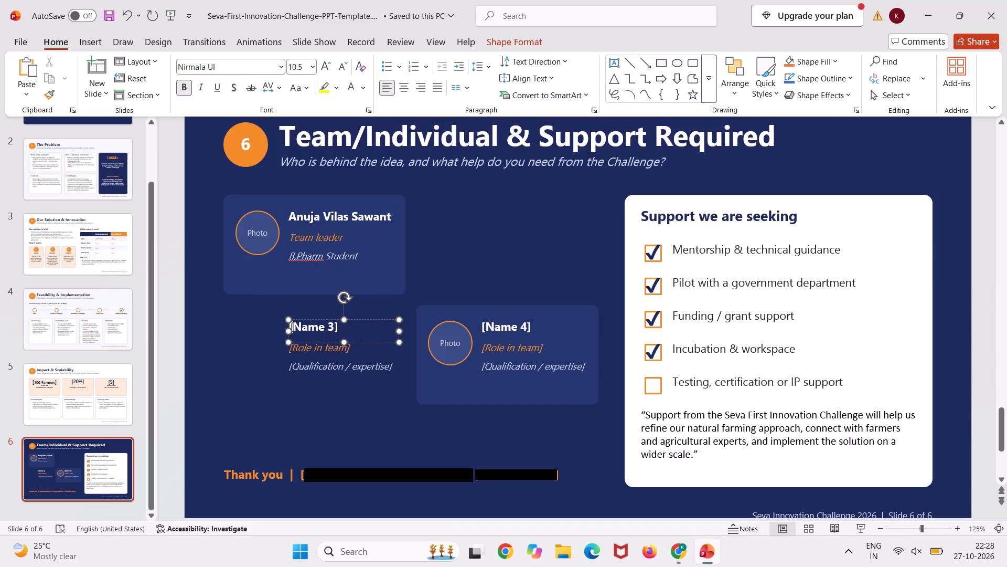
key("Delete")
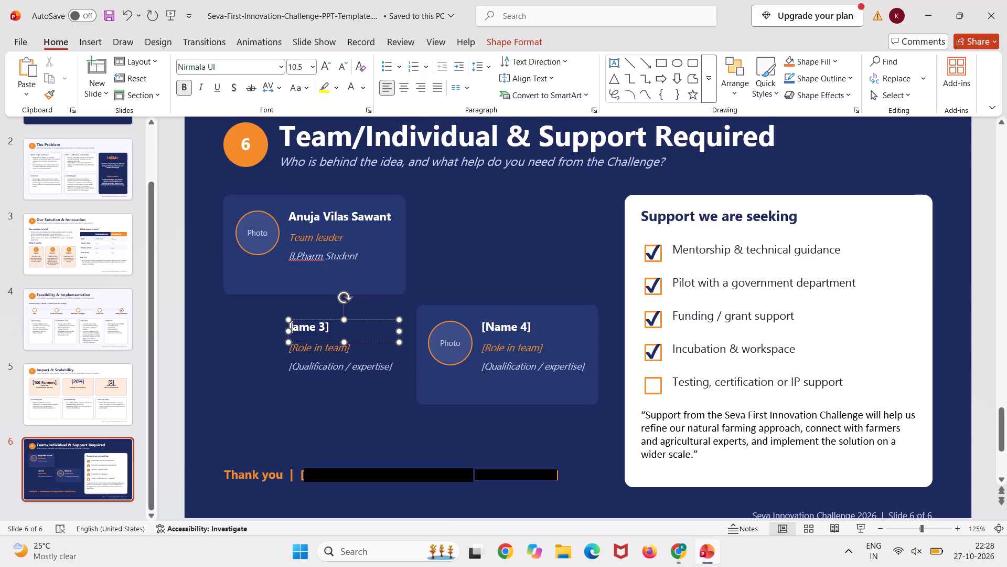
left_click(298, 320)
key("Delete")
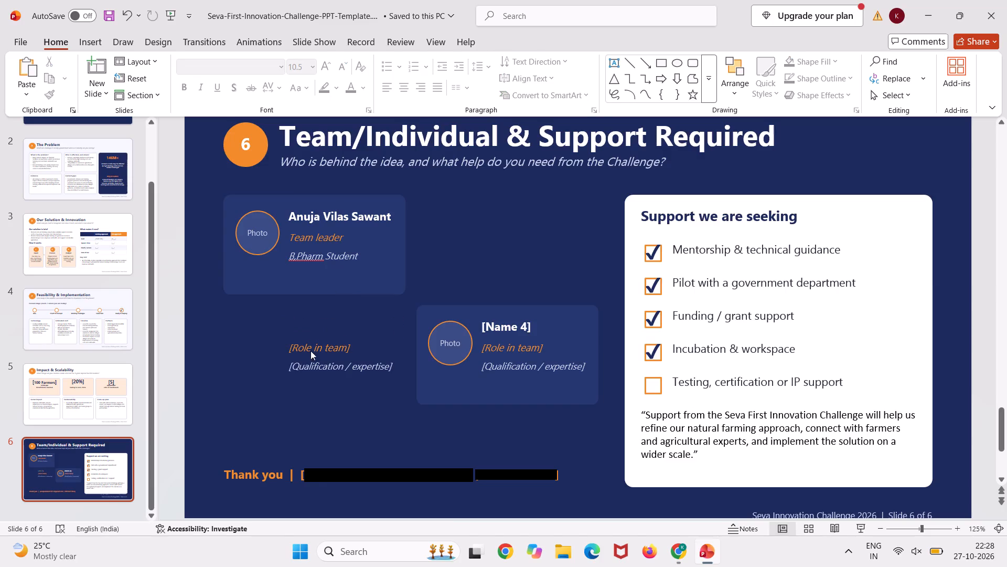
left_click(369, 339)
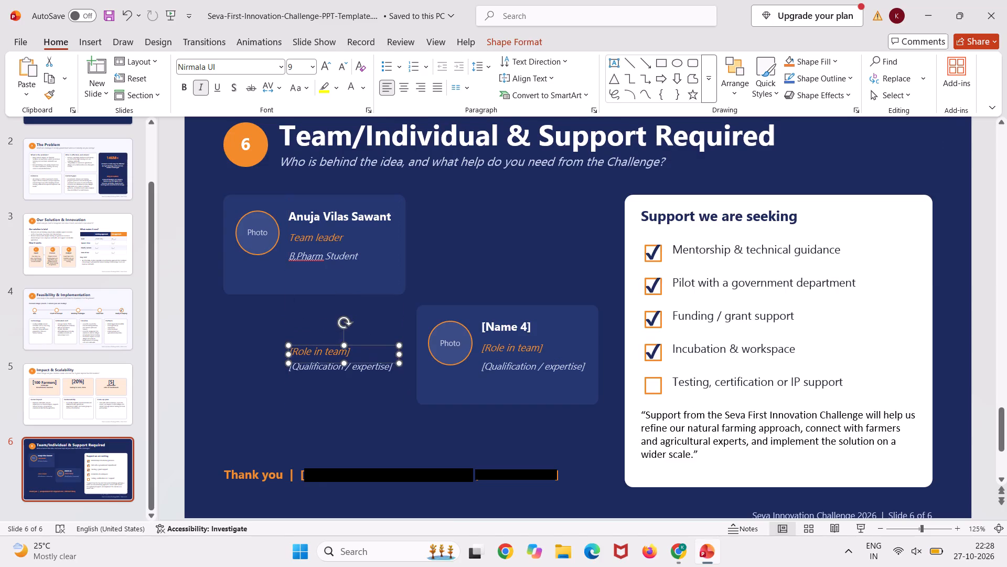
key("Delete")
left_click_drag(384, 351, 386, 357)
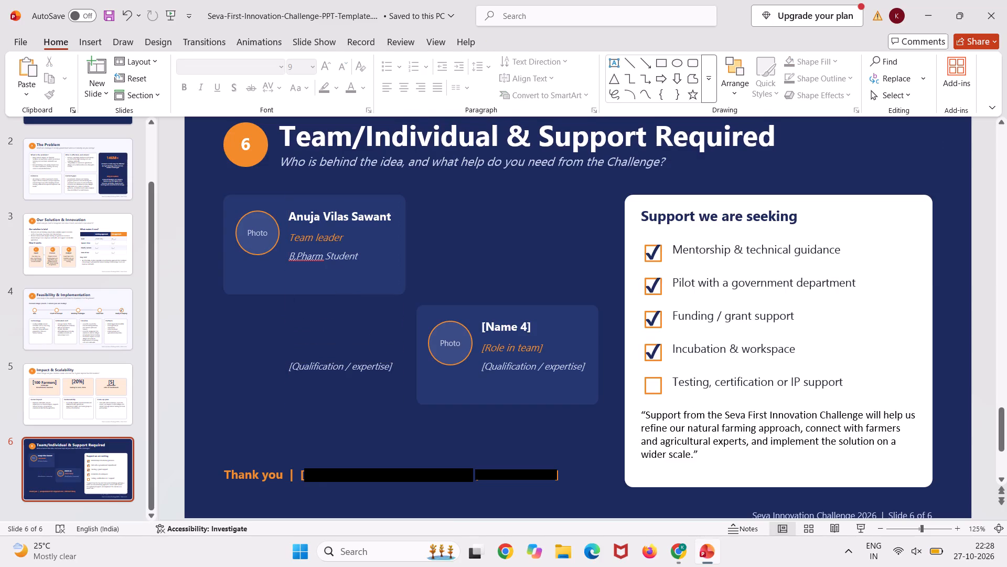
left_click(386, 357)
key("Delete")
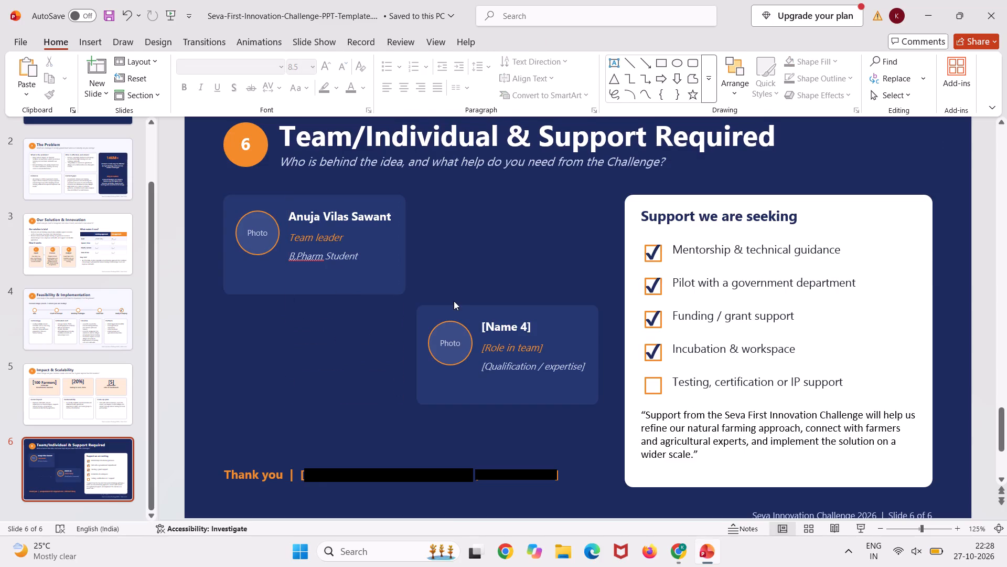
Delete the fourth team card's background rectangle and its Photo label.
left_click(454, 307)
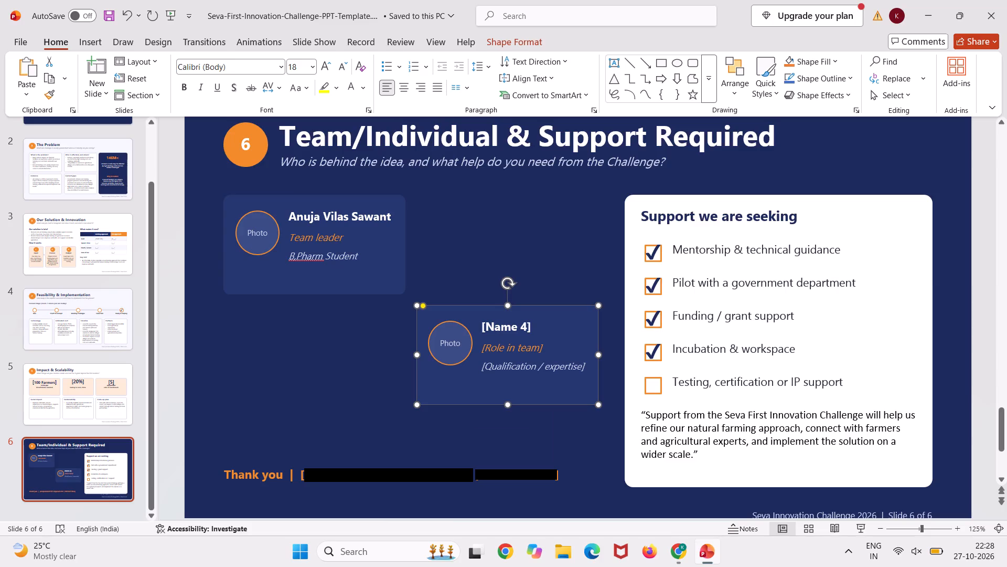
key("Delete")
left_click(454, 321)
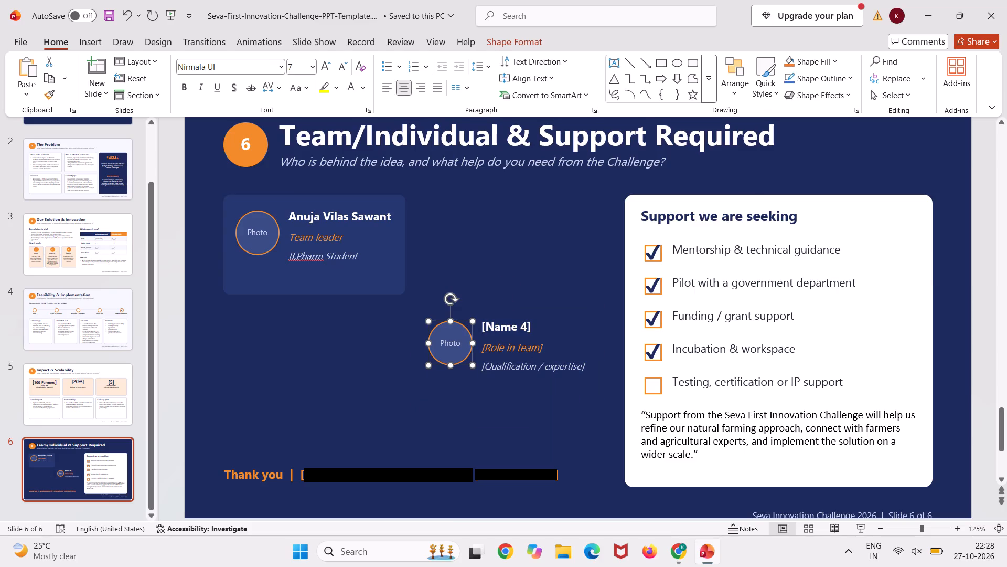
key("Delete")
Delete the fourth team card's [Name 4], [Role in team] and [Qualification / expertise] text boxes.
left_click_drag(484, 323, 477, 318)
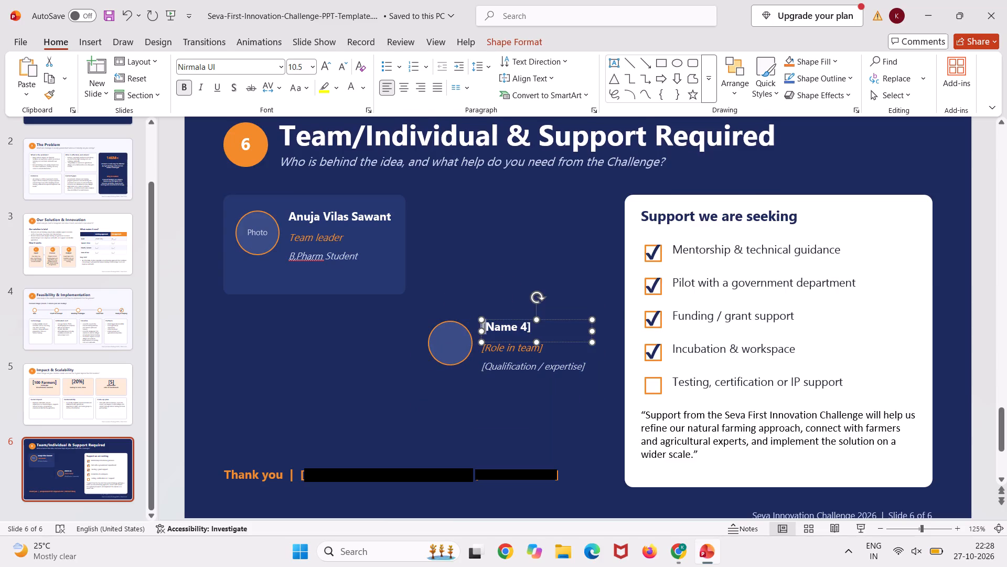
left_click_drag(477, 318, 476, 318)
key("Delete")
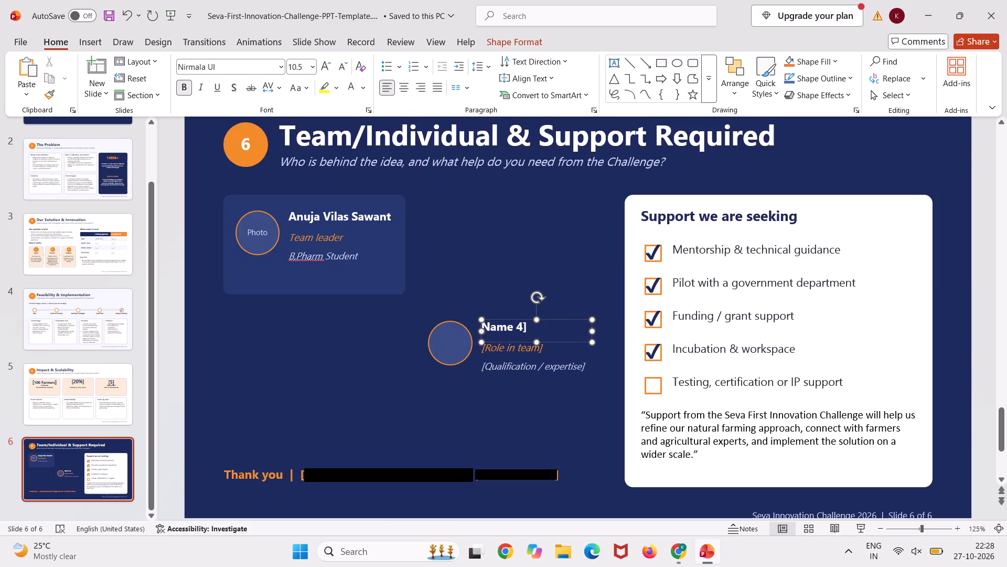
left_click(566, 319)
key("Delete")
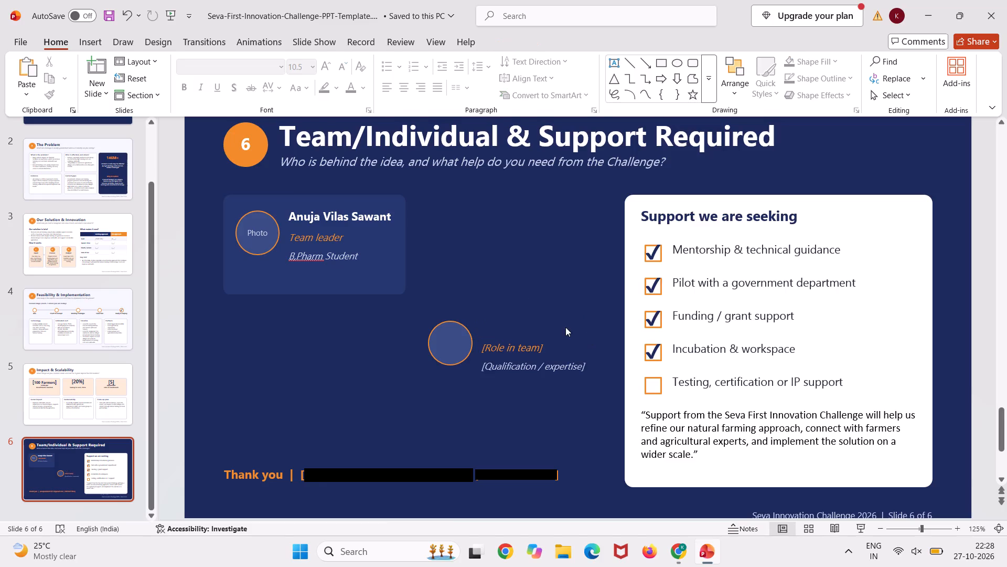
left_click(564, 342)
key("Delete")
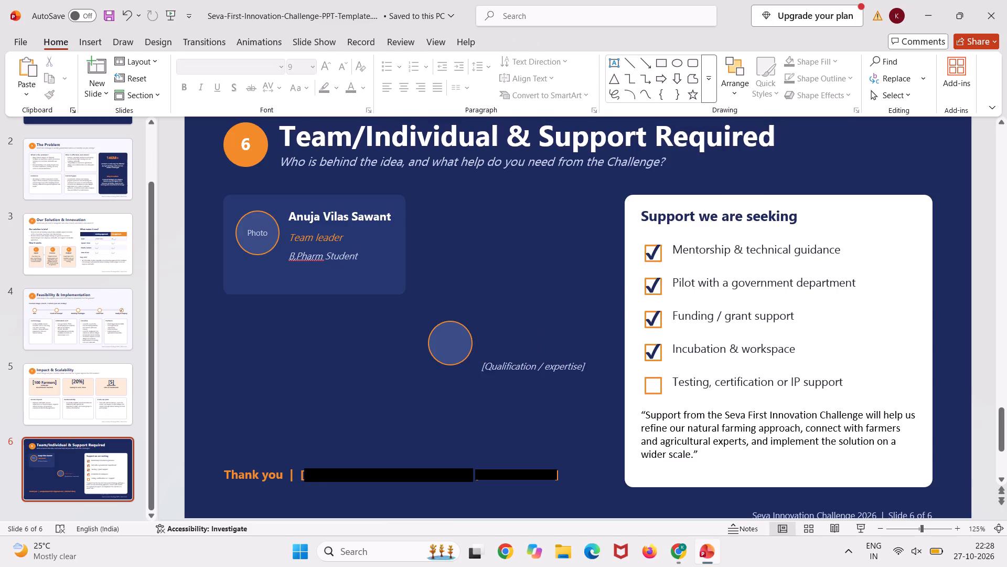
left_click(577, 363)
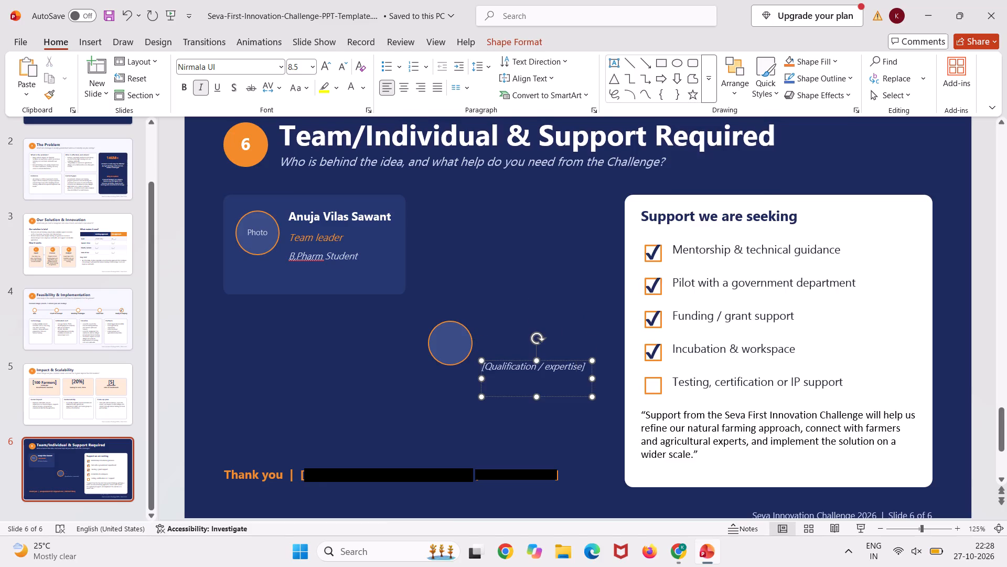
key("Delete")
key("Delete")
left_click(582, 360)
key("Delete")
Delete the leftover photo circle of the fourth team card.
left_click(465, 332)
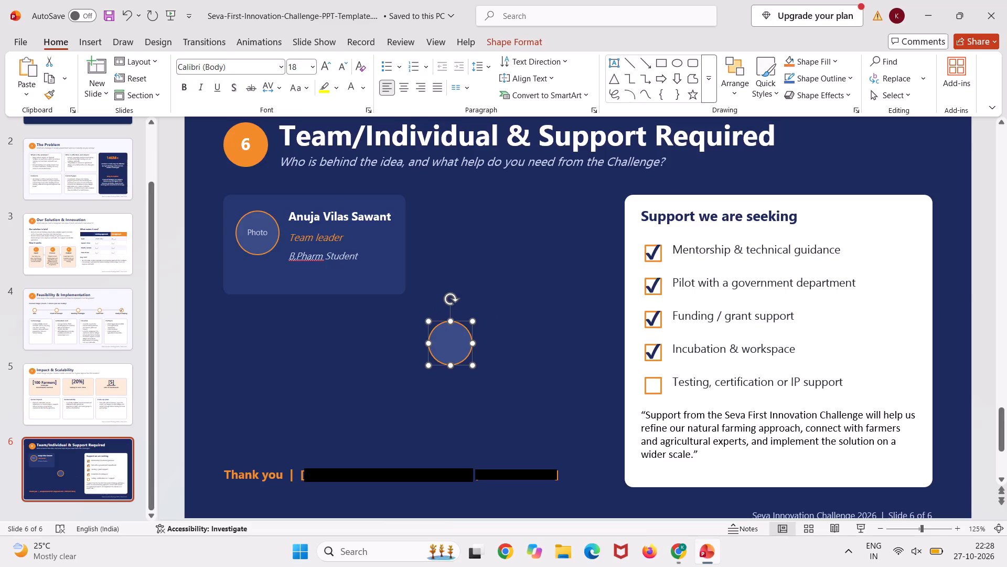
key("Delete")
key("Delete")
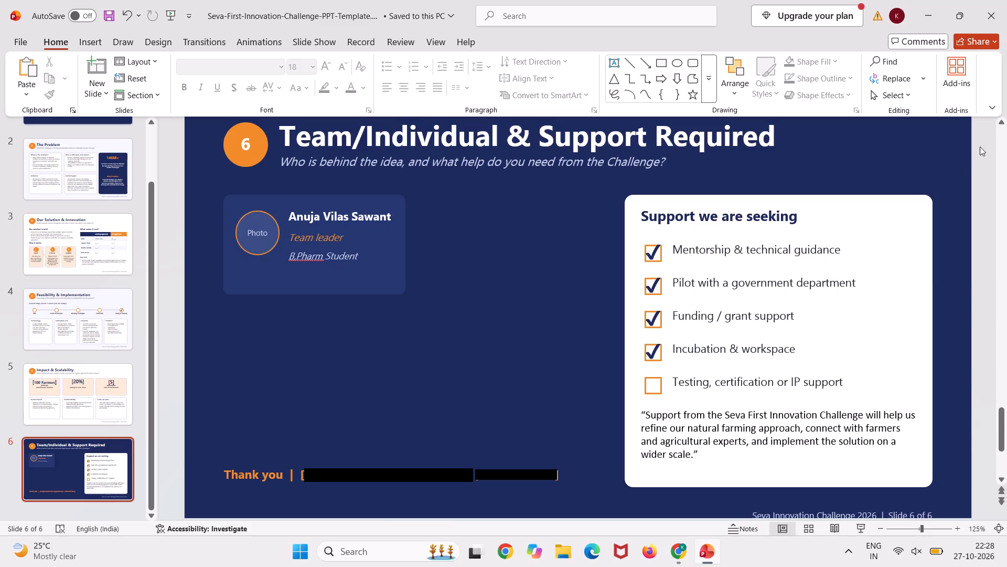
In slide 3's comparison table, replace the Cost entry under Existing approach with 500-1000.
triple_click(1003, 124)
left_click(1003, 124)
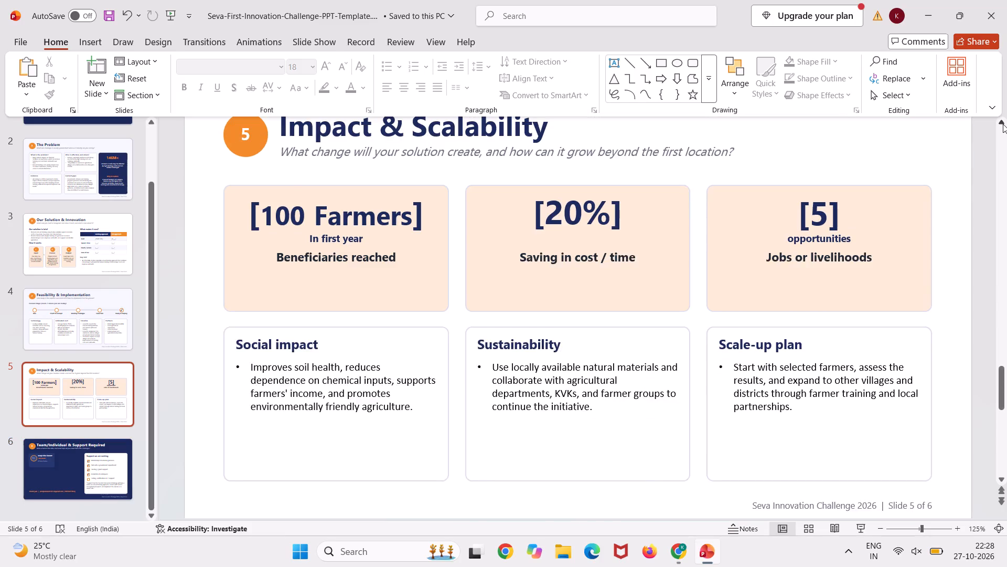
left_click(1003, 124)
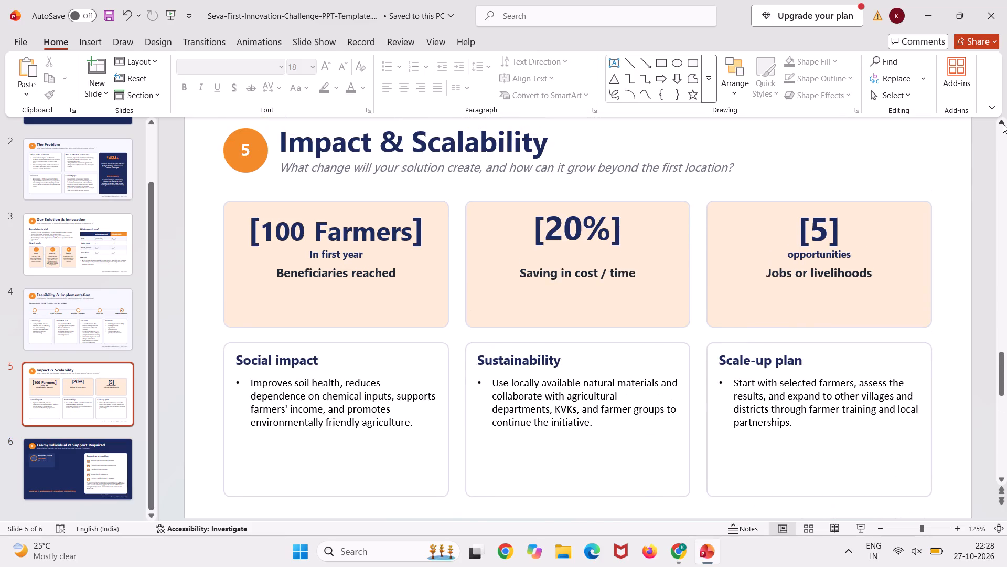
double_click(1003, 124)
left_click(1003, 124)
left_click(1003, 124)
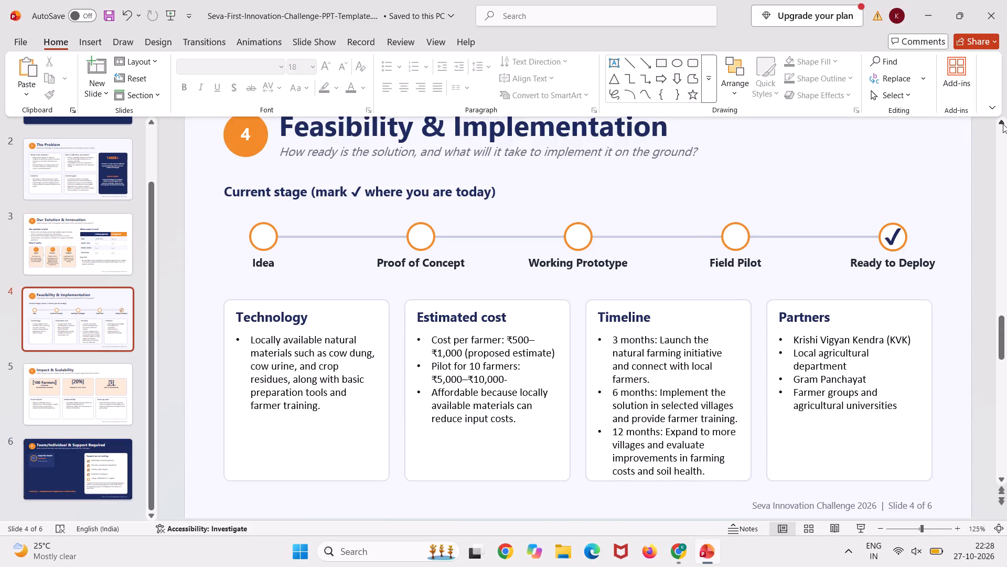
triple_click(1003, 124)
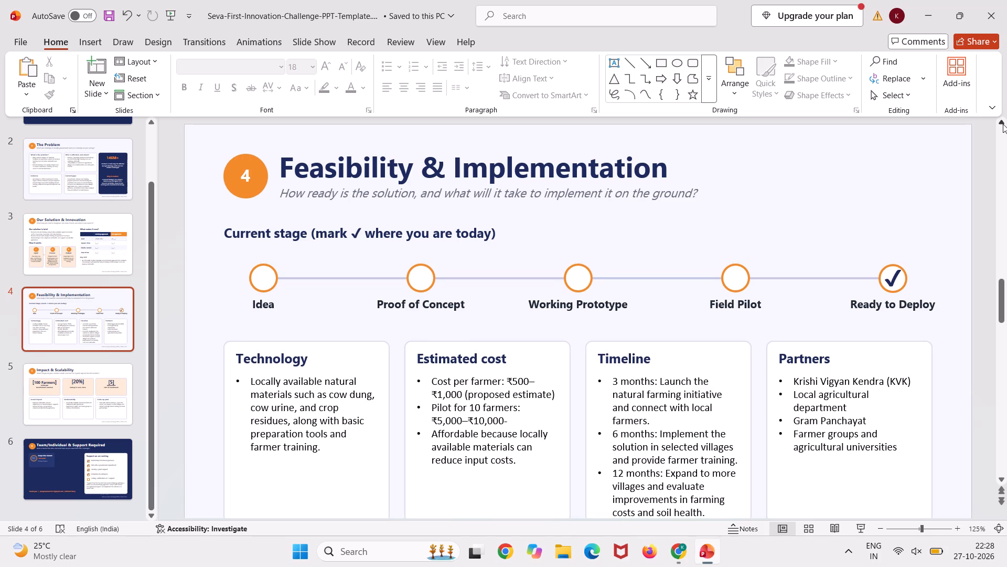
left_click(1003, 124)
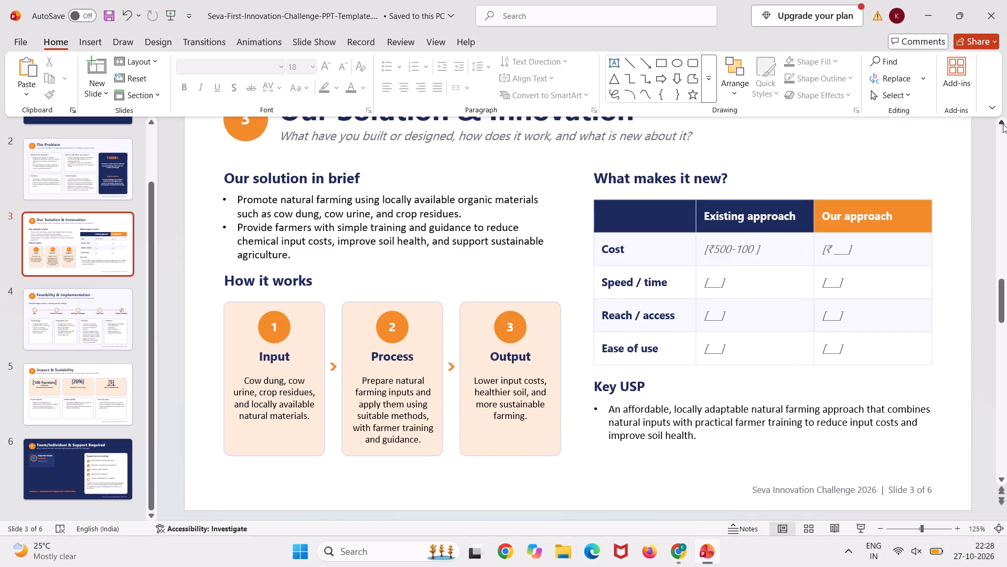
left_click(765, 255)
key("BackSpace")
key("BackSpace")
key("BackSpace")
key("BackSpace")
key("BackSpace")
key("BackSpace")
key("BackSpace")
key("BackSpace")
key("BackSpace")
key("BackSpace")
key("BackSpace")
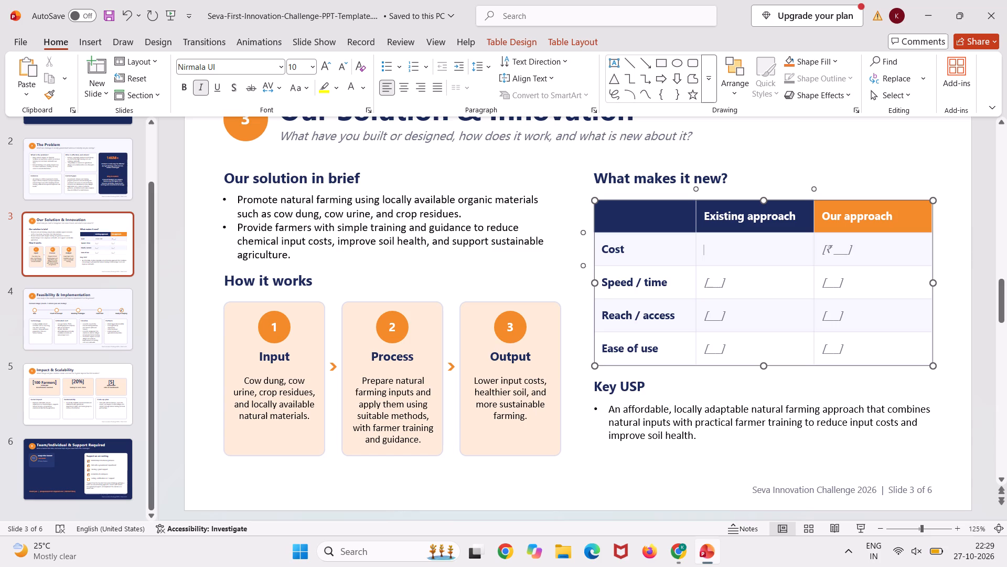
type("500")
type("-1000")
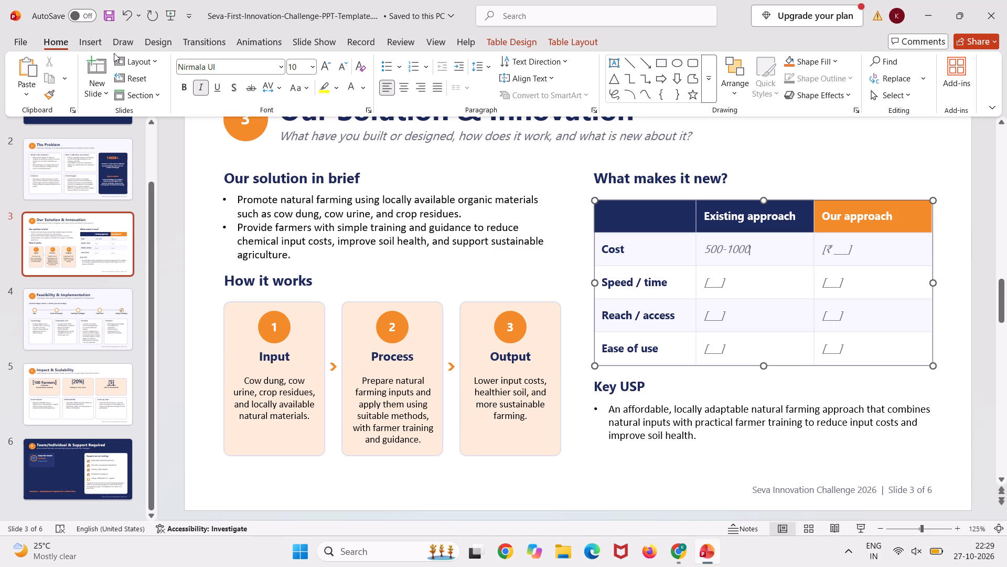
Open the Symbol dialog for the Cost cell under Existing approach.
left_click(83, 45)
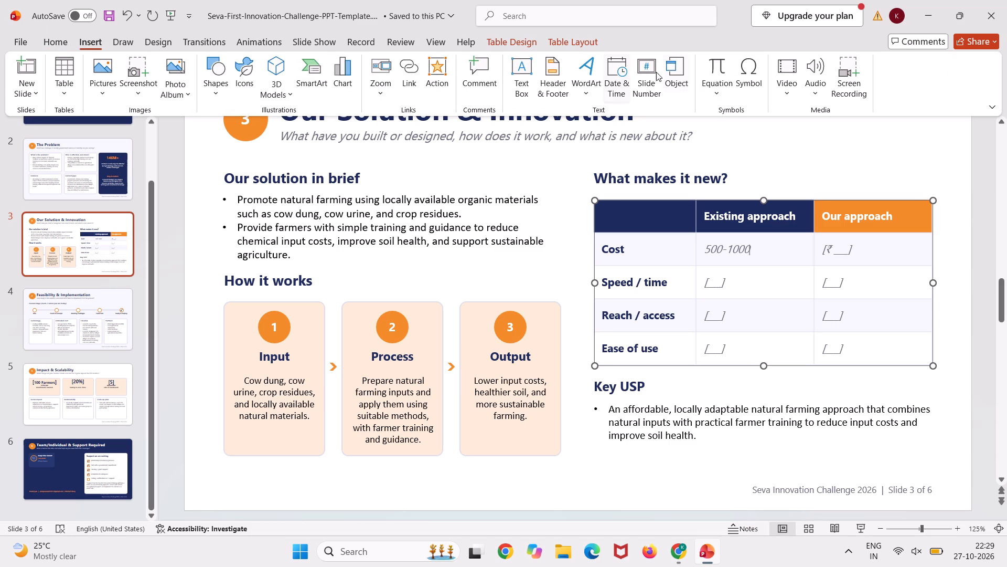
left_click(744, 83)
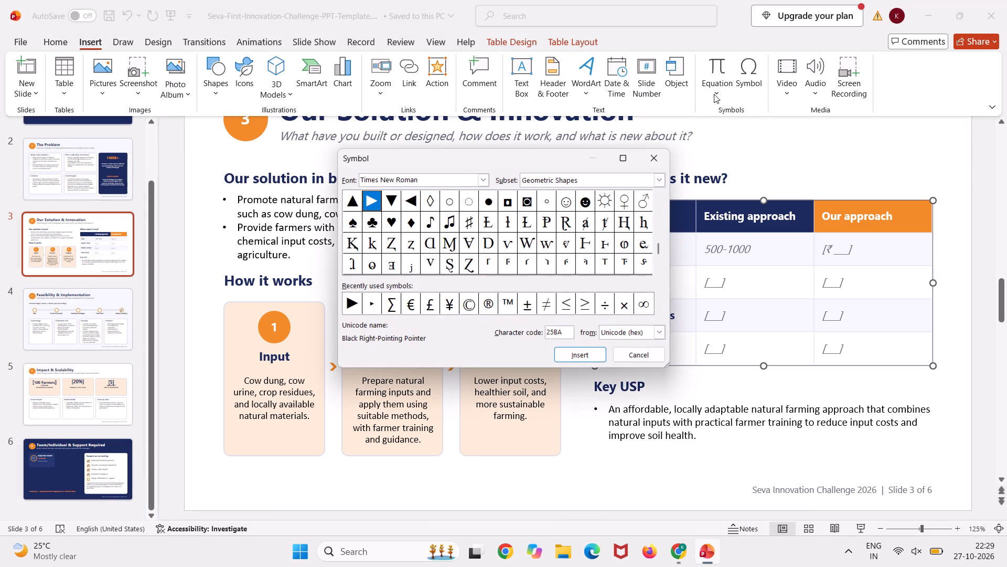
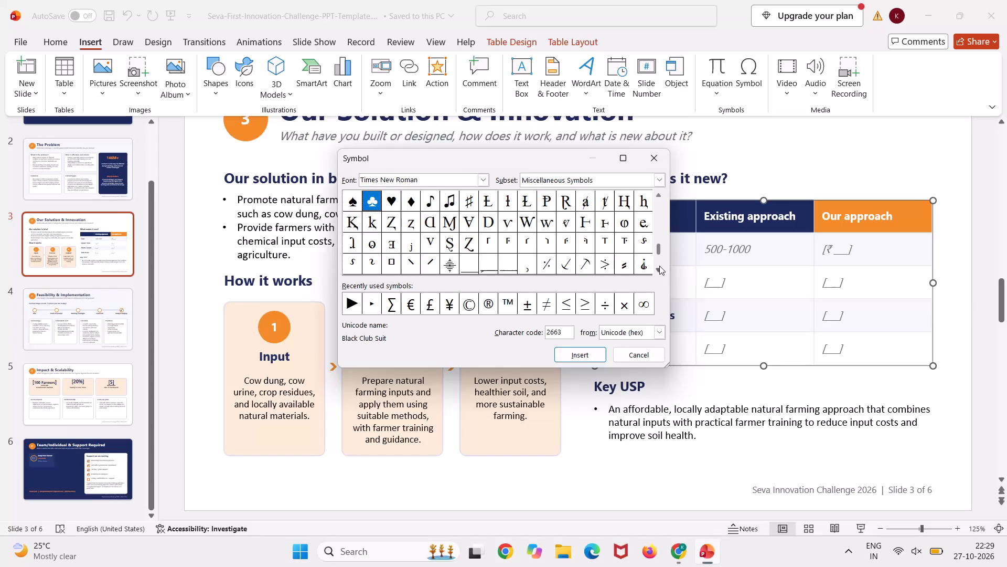
Look through the Times New Roman character set for a symbol for the Cost cell, and close the Symbol dialog.
left_click(659, 266)
left_click(659, 266)
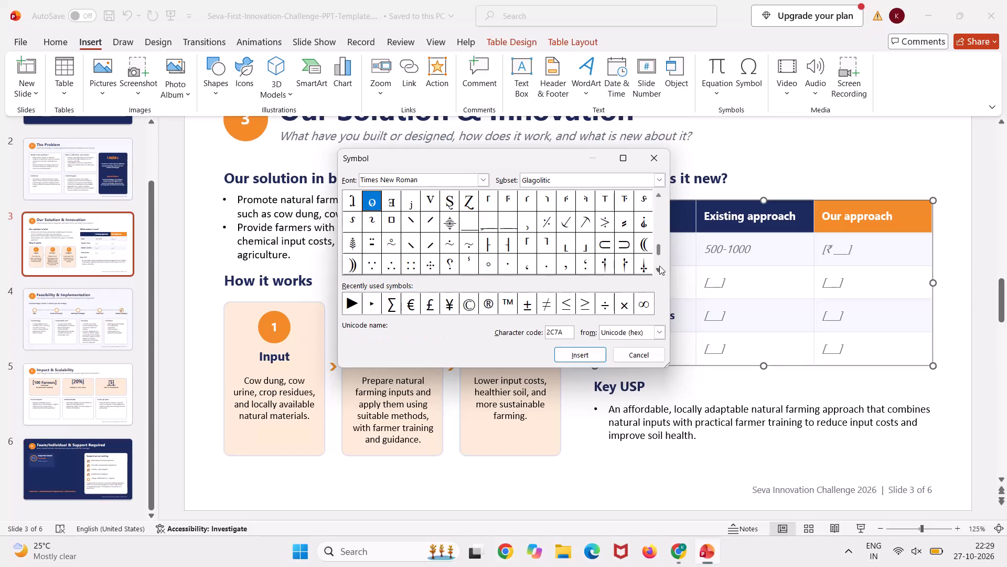
left_click(659, 266)
left_click(659, 266)
left_click(659, 266)
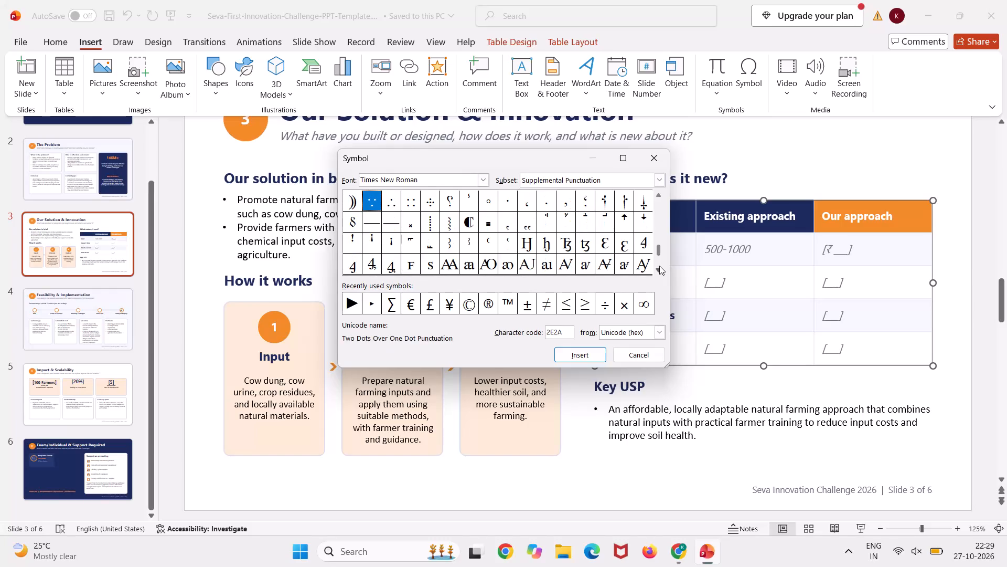
triple_click(659, 266)
triple_click(659, 266)
triple_click(659, 266)
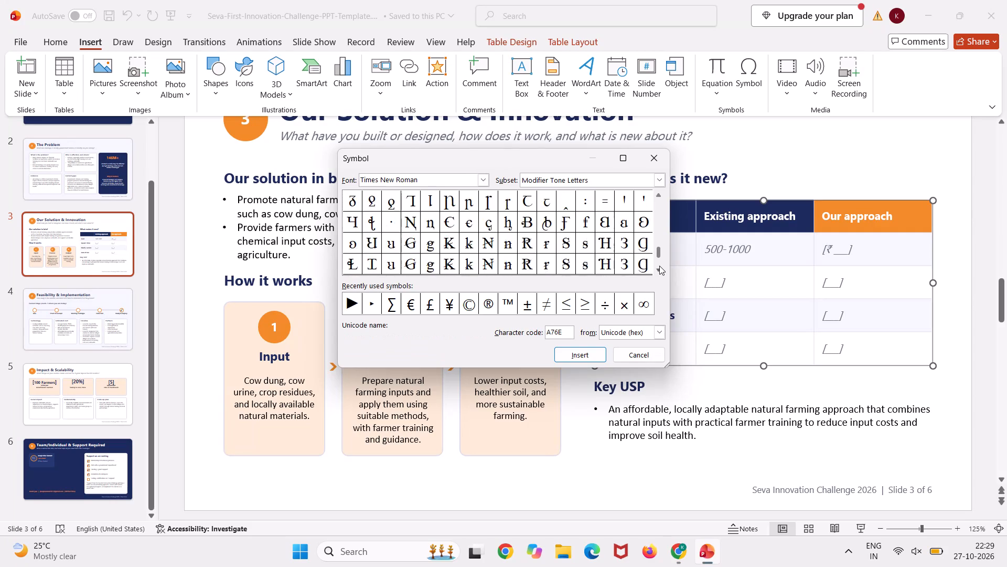
triple_click(659, 266)
triple_click(659, 266)
triple_click(659, 266)
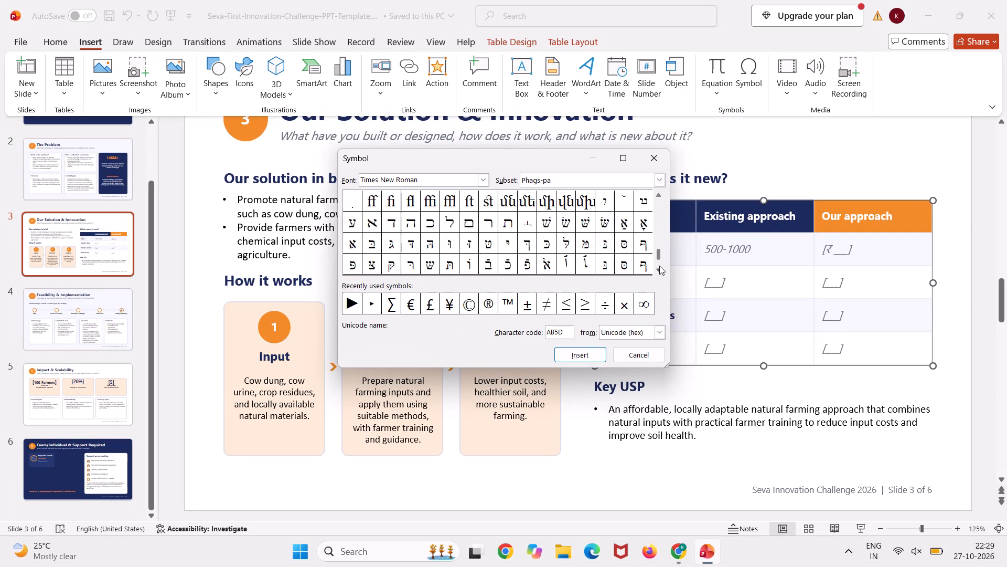
triple_click(659, 266)
triple_click(659, 266)
triple_click(659, 266)
triple_click(659, 266)
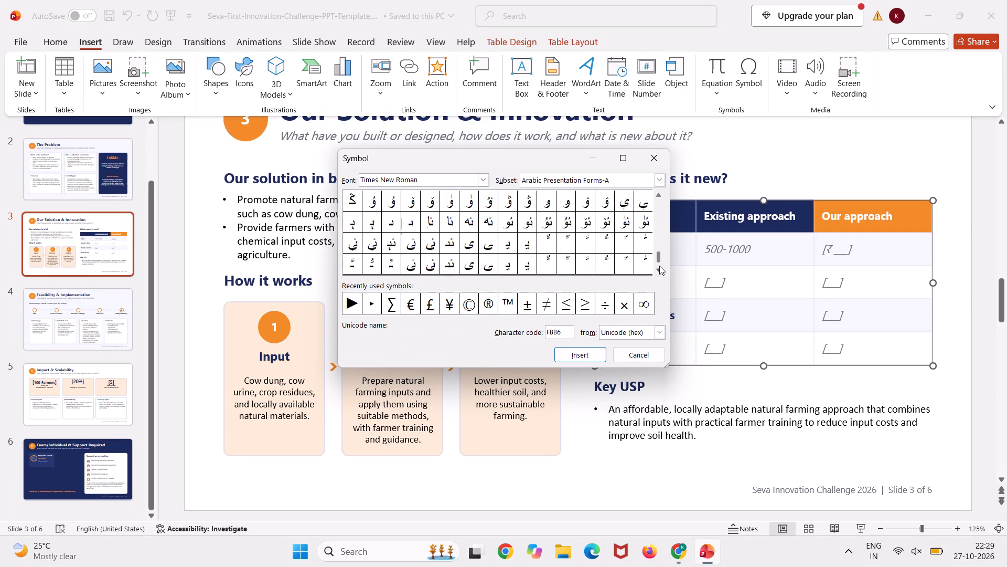
triple_click(659, 266)
triple_click(659, 266)
triple_click(659, 266)
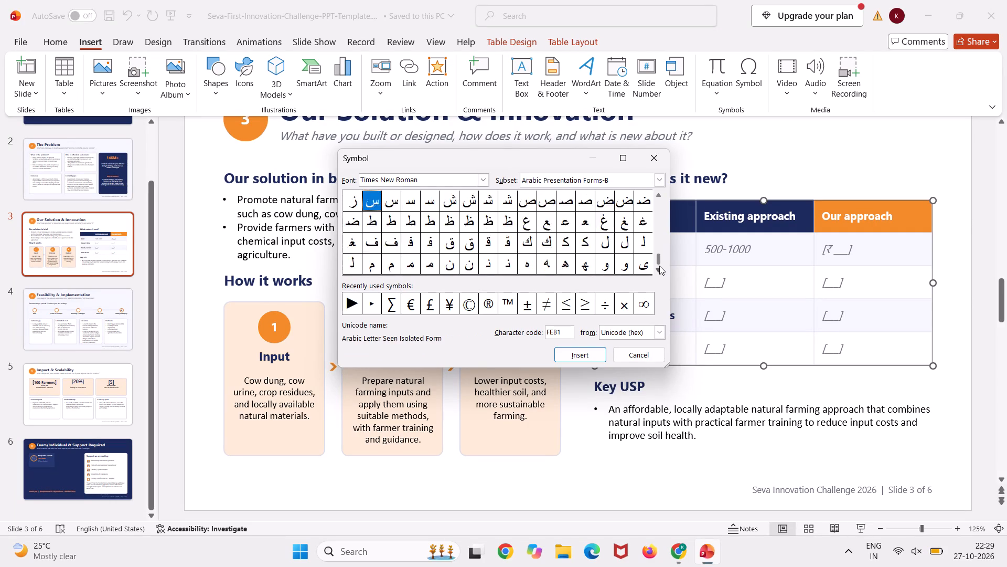
left_click(659, 266)
left_click_drag(659, 266, 659, 196)
triple_click(659, 196)
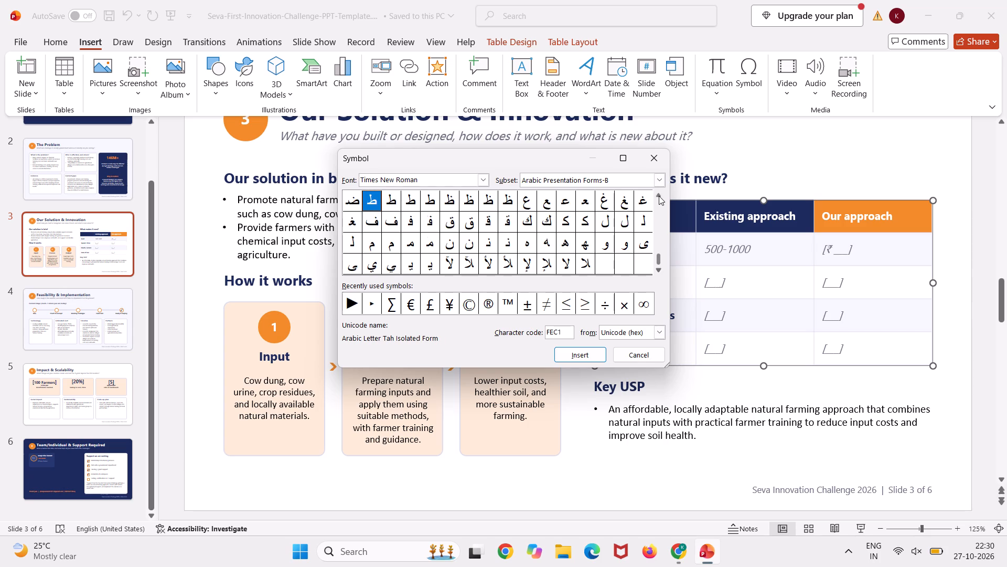
double_click(659, 196)
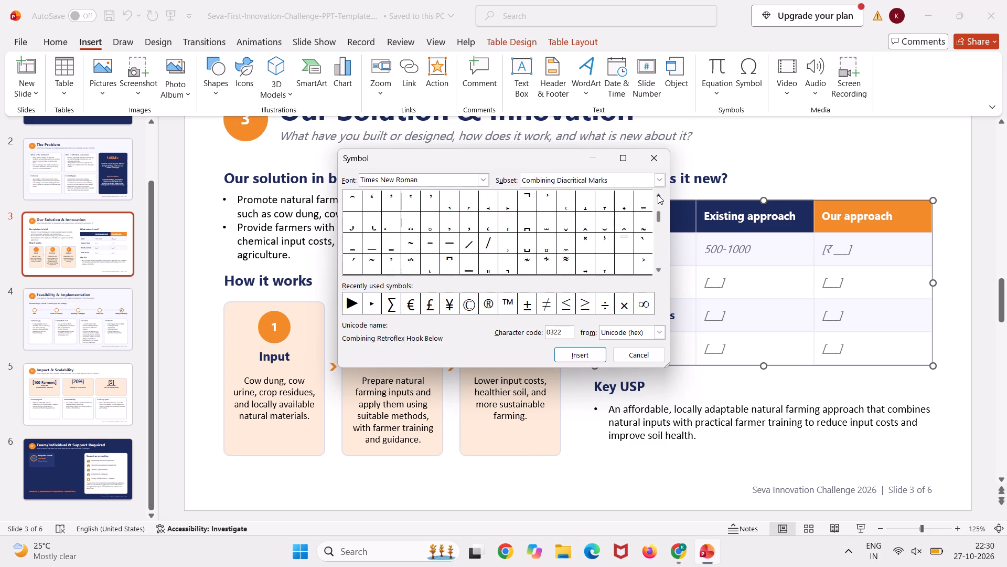
double_click(658, 195)
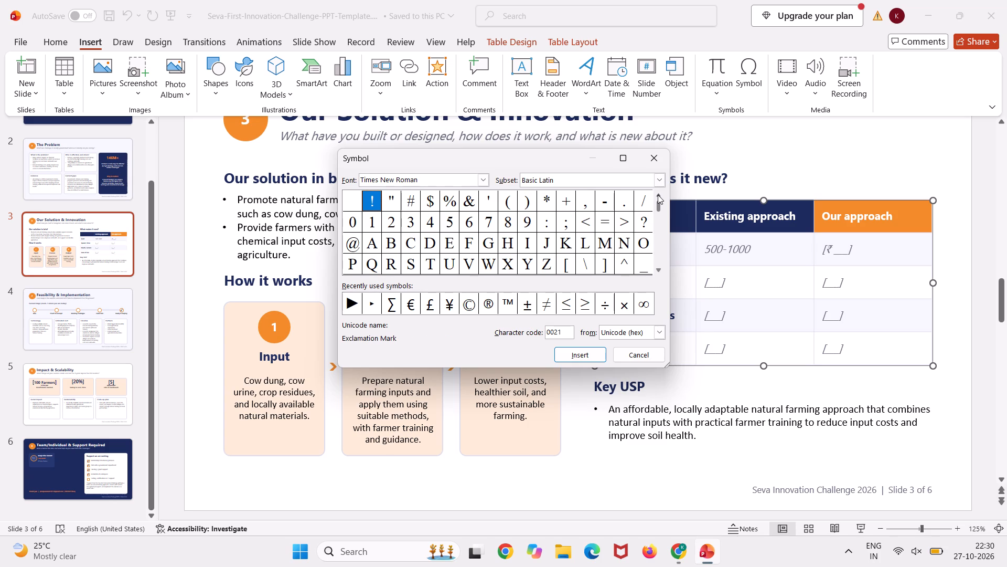
left_click(656, 267)
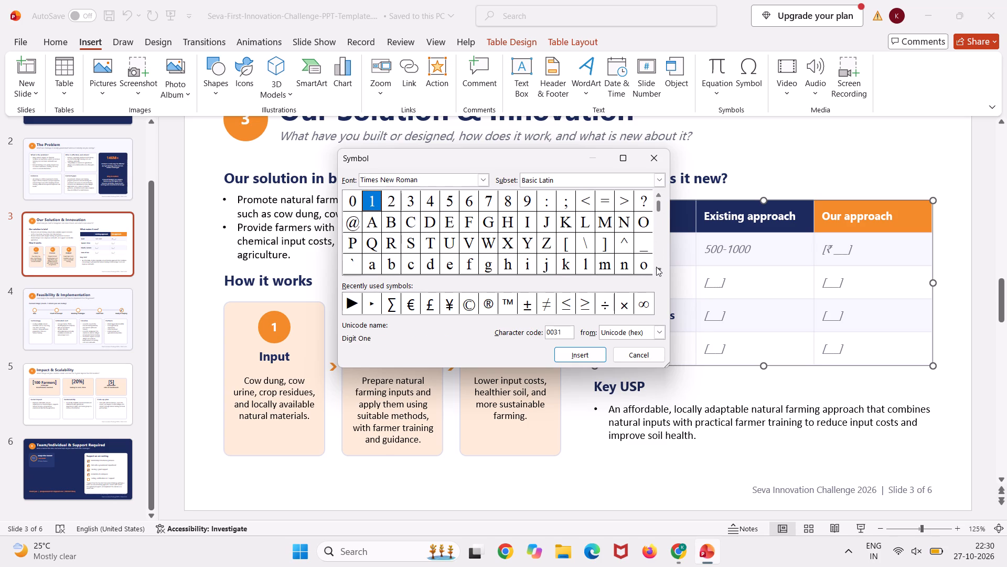
left_click(656, 267)
double_click(656, 267)
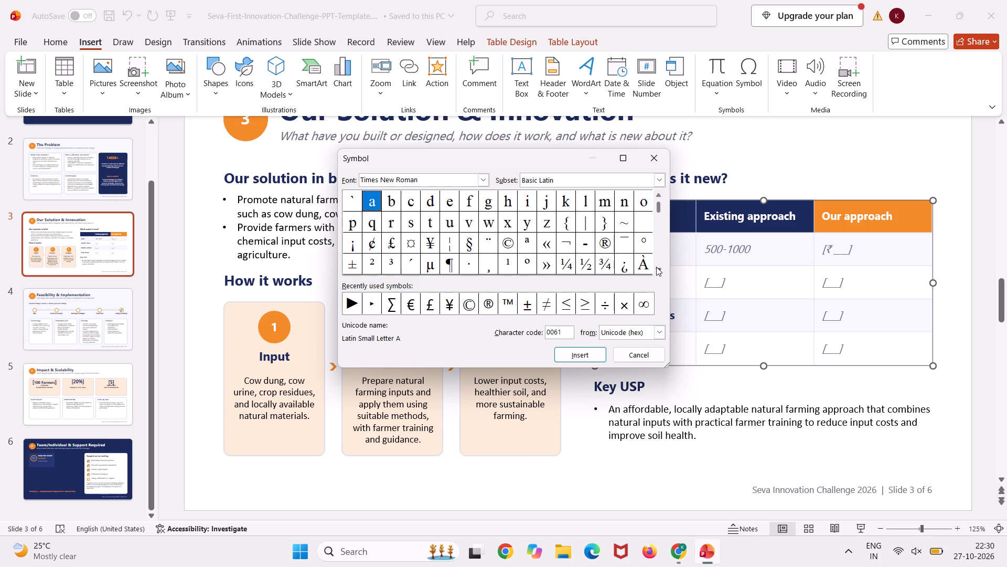
left_click(656, 267)
left_click(656, 267)
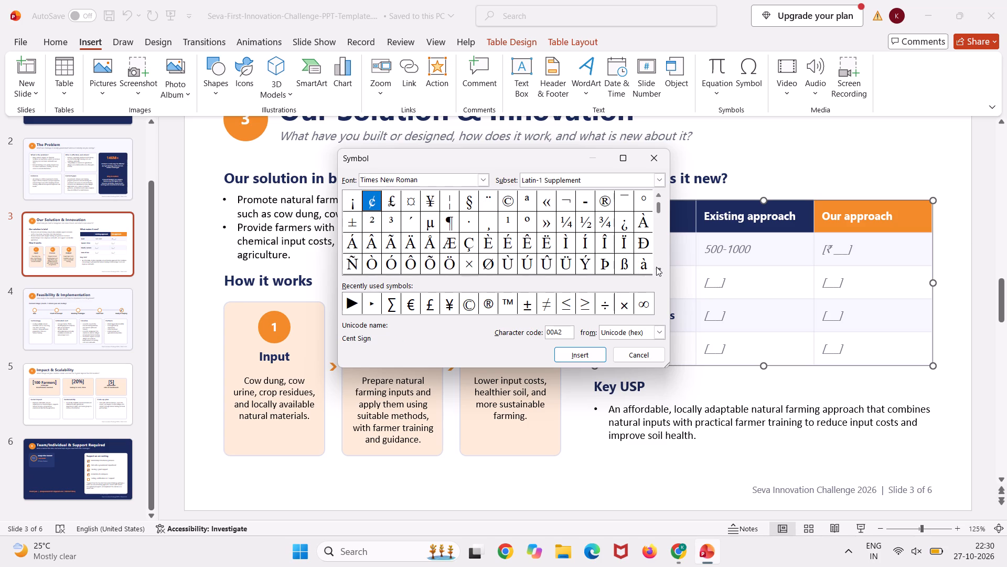
left_click(656, 267)
left_click_drag(744, 249, 749, 249)
left_click(655, 156)
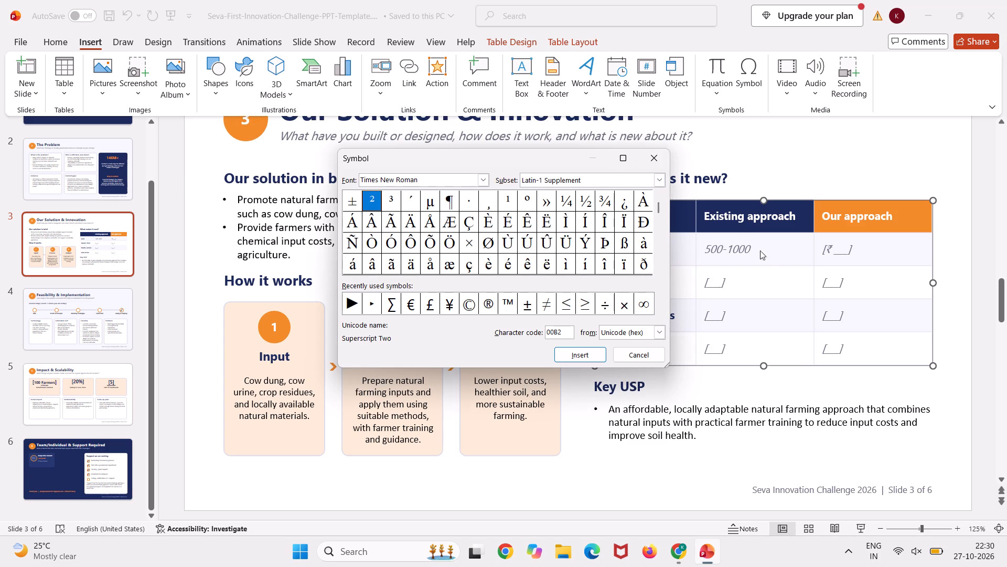
left_click(658, 157)
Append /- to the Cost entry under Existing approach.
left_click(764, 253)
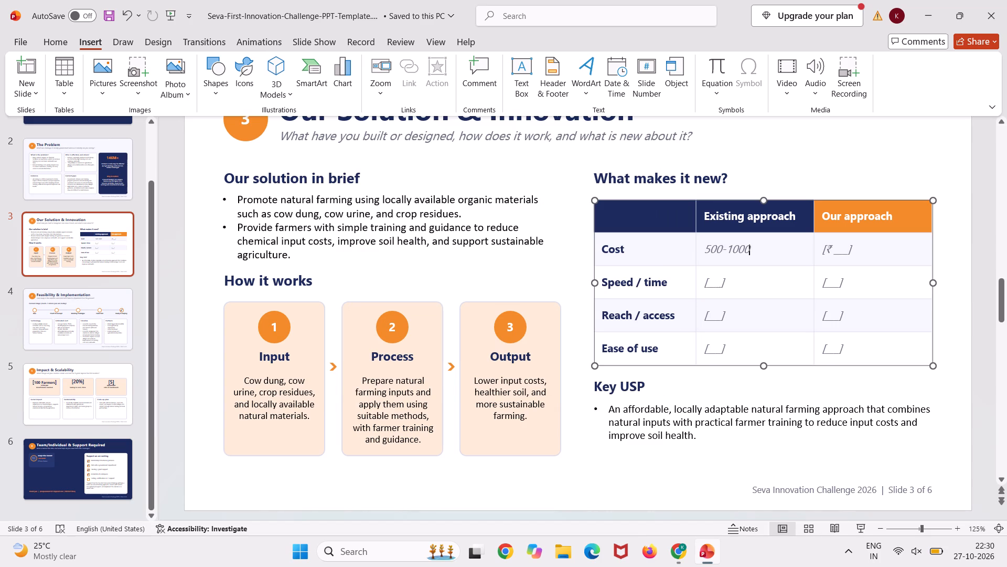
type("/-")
Replace the Cost placeholder under Our approach with 500-1000Rs.
left_click(866, 249)
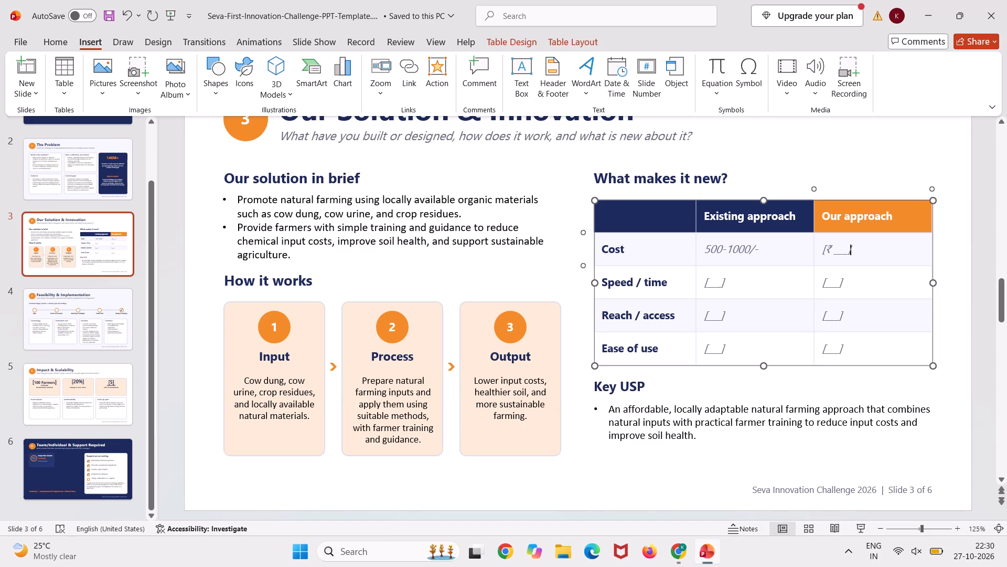
key("BackSpace")
key("BackSpace")
key("BackSpace")
key("BackSpace")
key("BackSpace")
key("BackSpace")
key("BackSpace")
type("2000")
key("BackSpace")
key("BackSpace")
key("BackSpace")
key("BackSpace")
type("500")
key("minus")
type("1000")
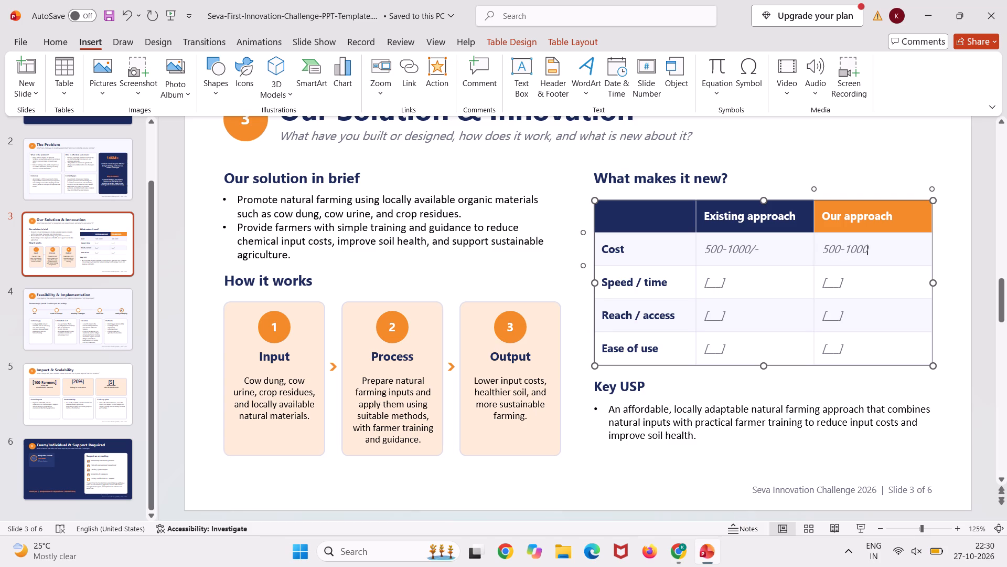
type("Rs")
Replace the Cost entry under Existing approach with 1000-2000Rs.
left_click(760, 253)
key("BackSpace")
key("BackSpace")
key("BackSpace")
key("BackSpace")
key("BackSpace")
key("BackSpace")
key("BackSpace")
key("BackSpace")
key("BackSpace")
key("BackSpace")
key("BackSpace")
type("1000")
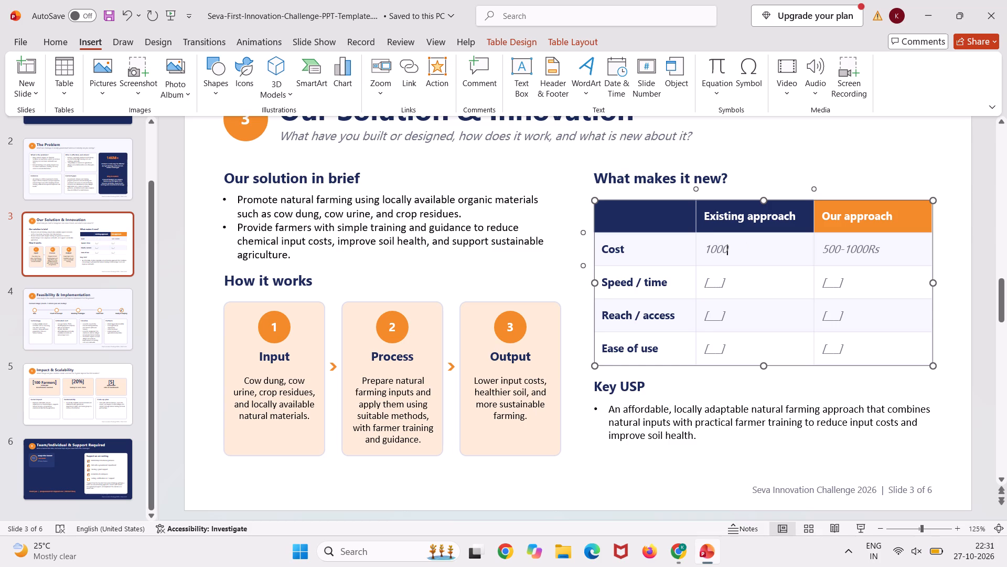
key("minus")
type("5000")
key("BackSpace")
key("BackSpace")
key("BackSpace")
key("BackSpace")
type("2000")
type("?-")
key("BackSpace")
key("BackSpace")
key("slash")
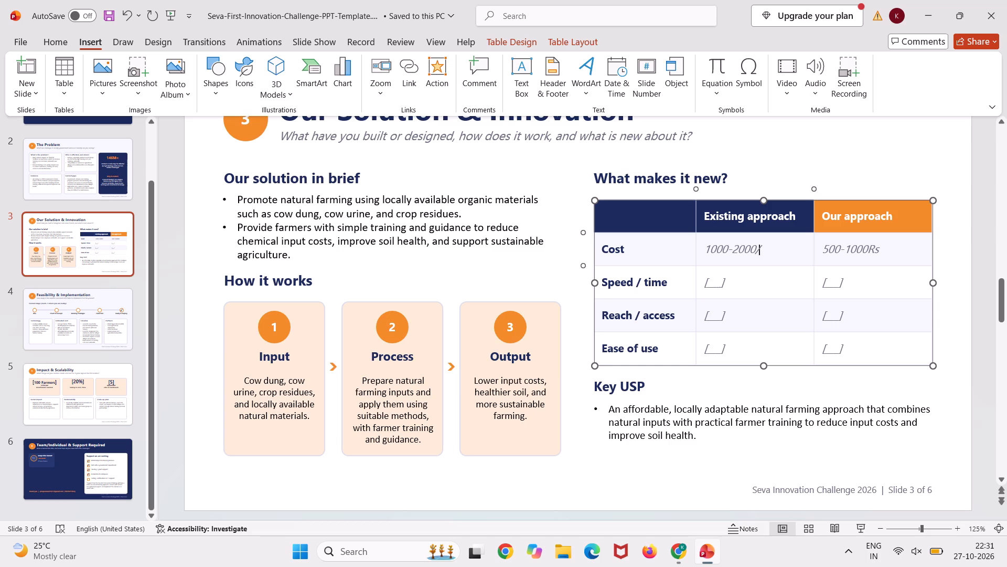
key("BackSpace")
type("Rs")
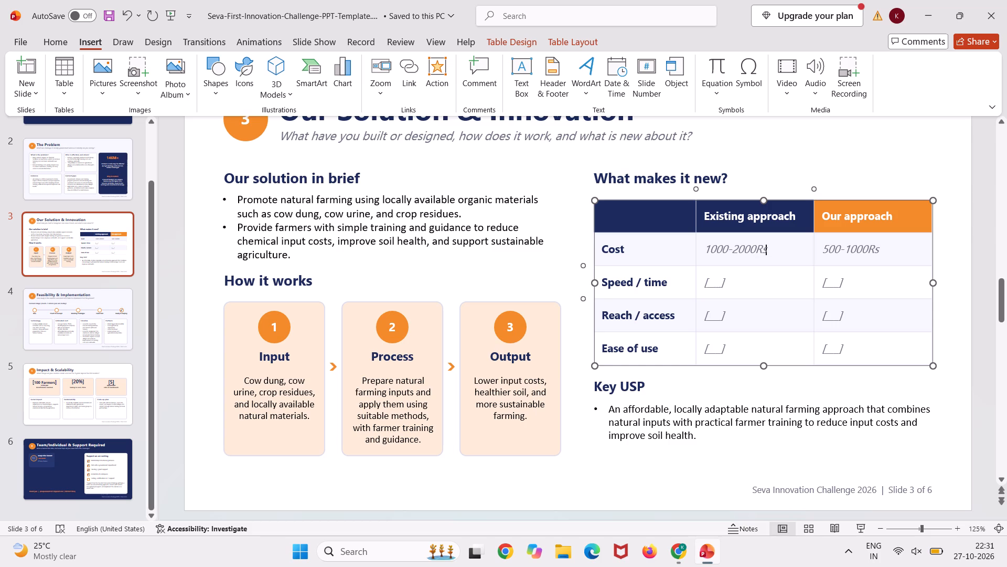
Start editing the Speed / time placeholder under Existing approach.
left_click(754, 291)
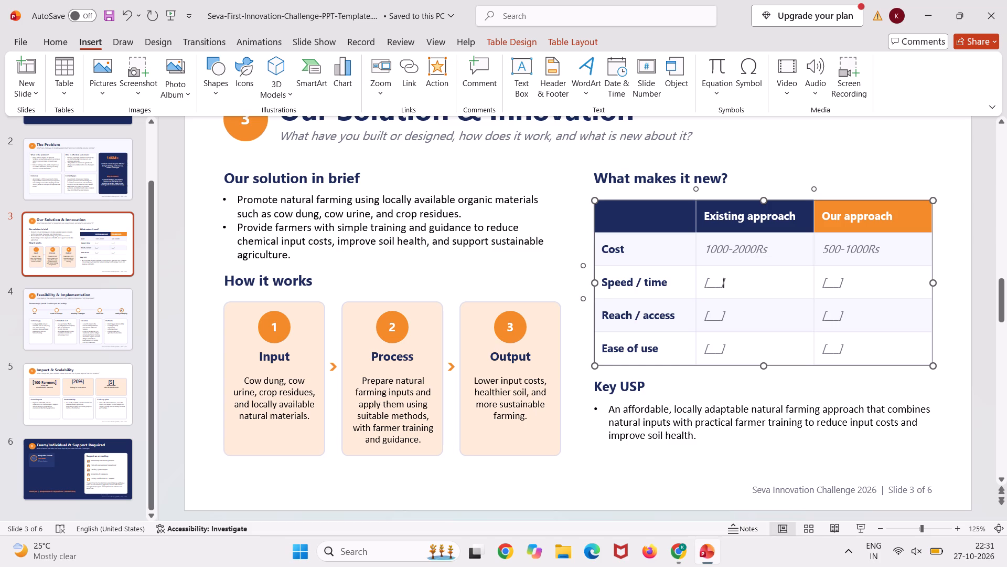
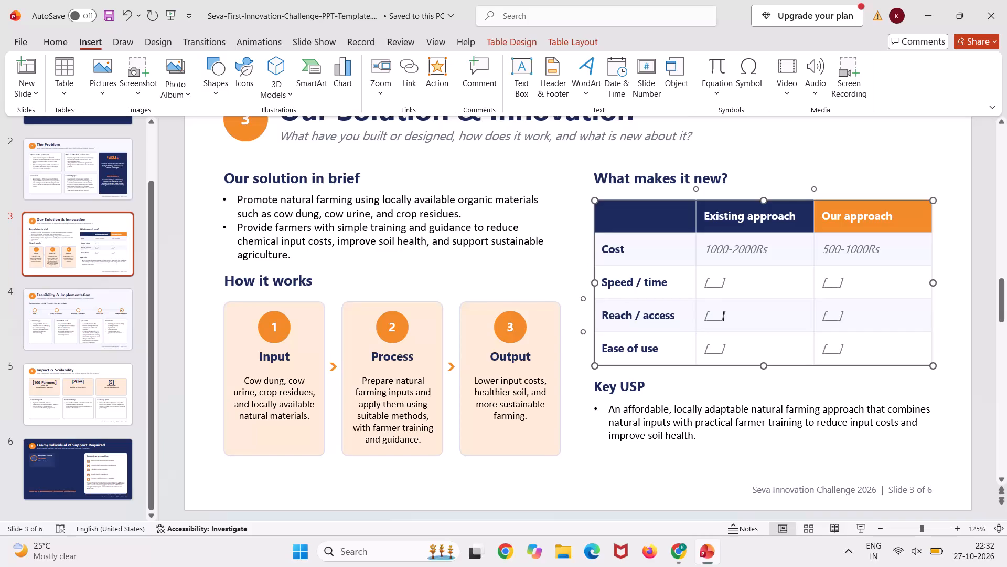
Replace the Reach / access placeholder under Existing approach with "Acces to Gauidance may be limited".
key("BackSpace")
key("BackSpace")
key("BackSpace")
key("BackSpace")
key("BackSpace")
type("Acces")
key("space")
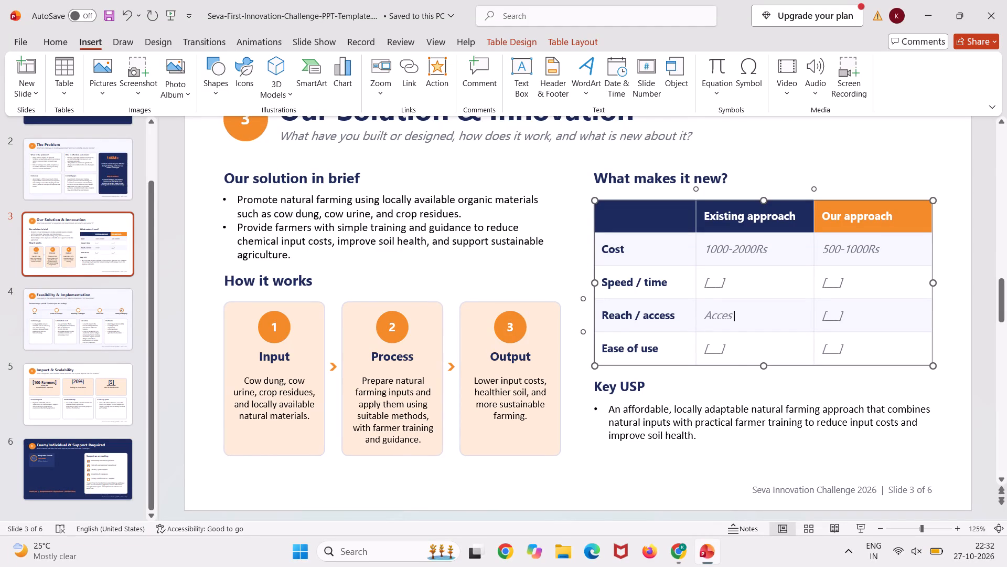
type("to")
key("space")
type("Gauidance")
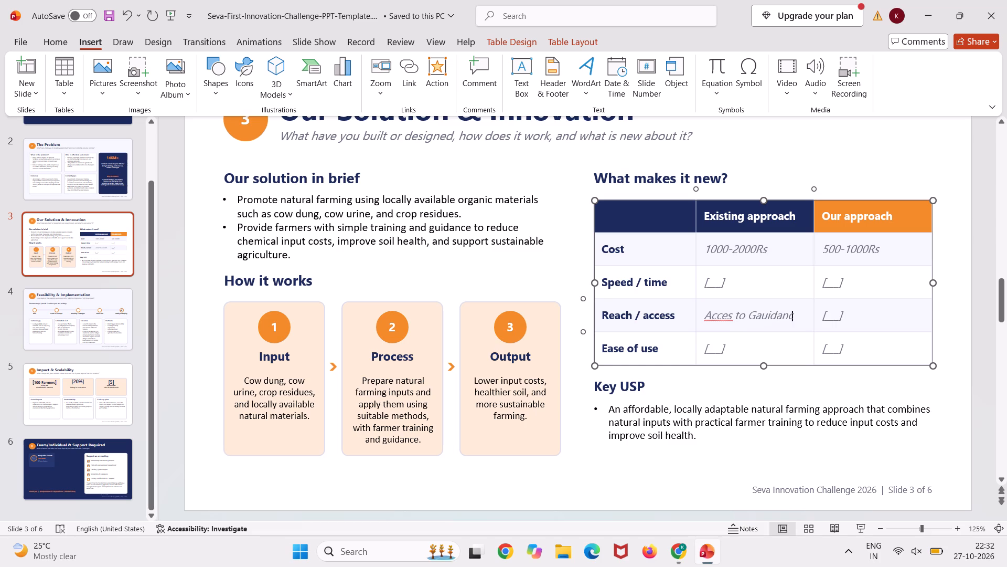
key("space")
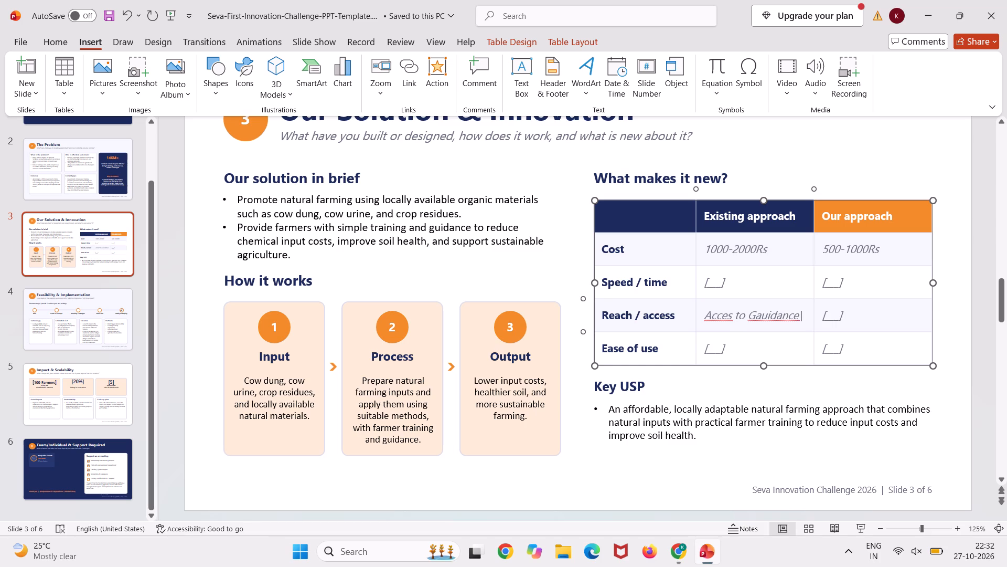
type("may be limited")
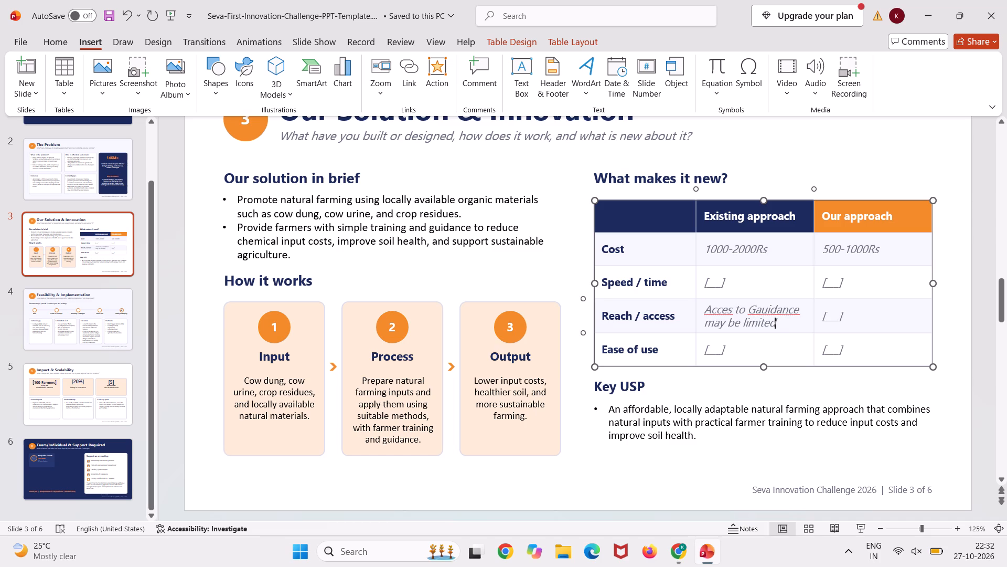
Correct the misspelled word in the Reach / access entry under Existing approach to lowercase "guidance".
left_click(712, 310)
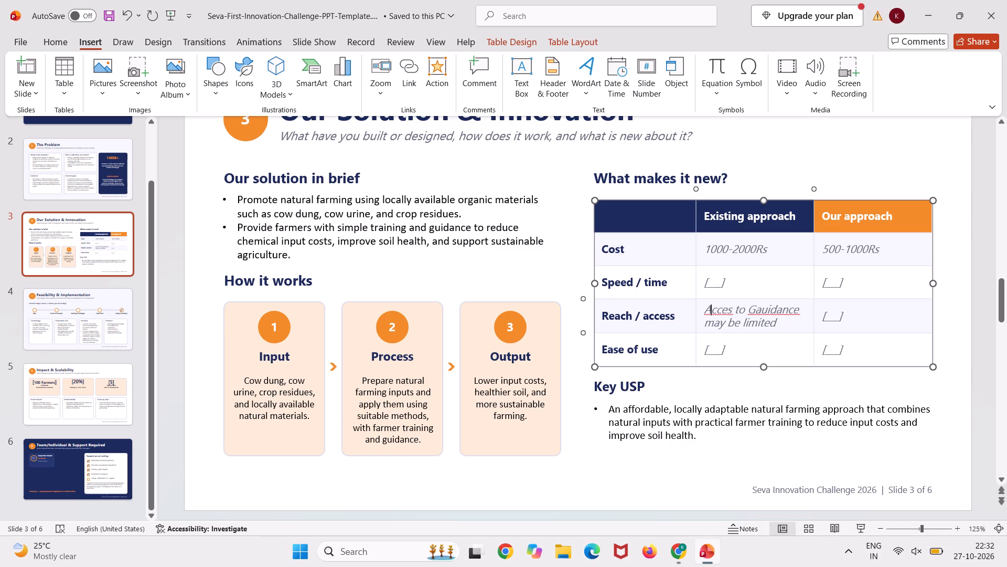
left_click(754, 310)
key("BackSpace")
key("g")
key("Right")
key("BackSpace")
key("u")
key("BackSpace")
Replace the Reach / access placeholder under Our approach with "Community-based farmer awareness and training".
left_click(868, 322)
key("BackSpace")
key("BackSpace")
key("BackSpace")
key("BackSpace")
key("BackSpace")
type("Community")
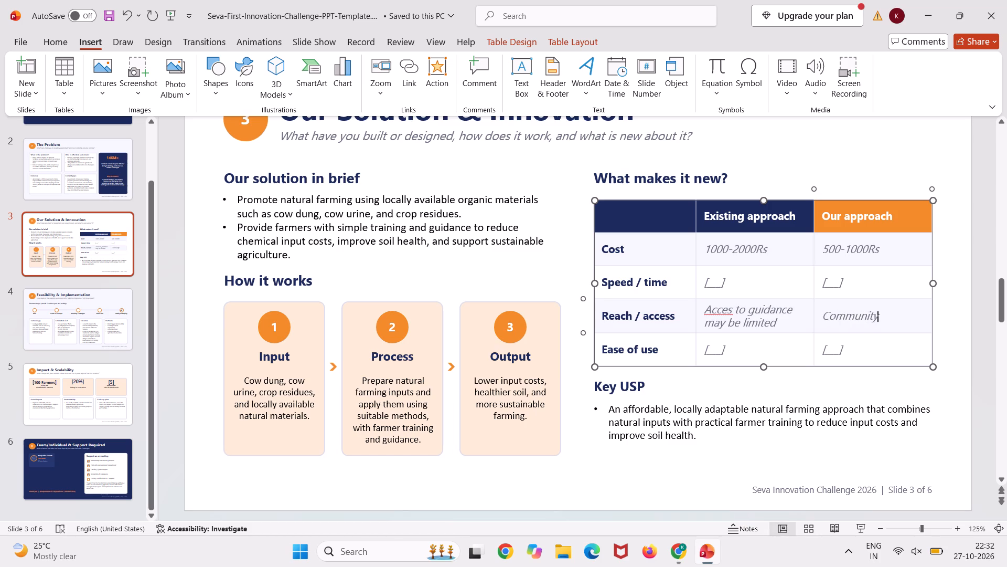
type("-based")
key("space")
type("farmer")
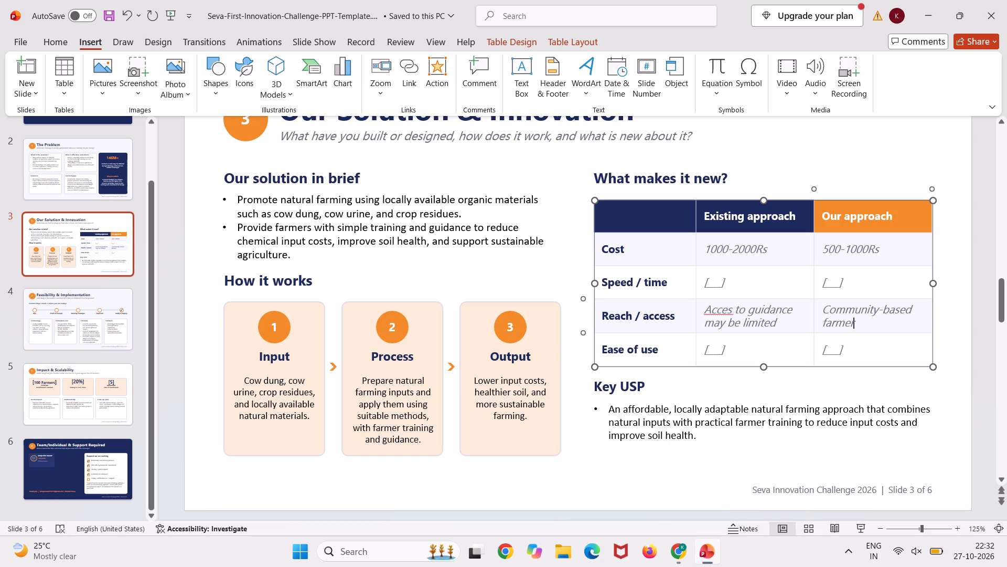
type("awareness")
key("space")
type("a")
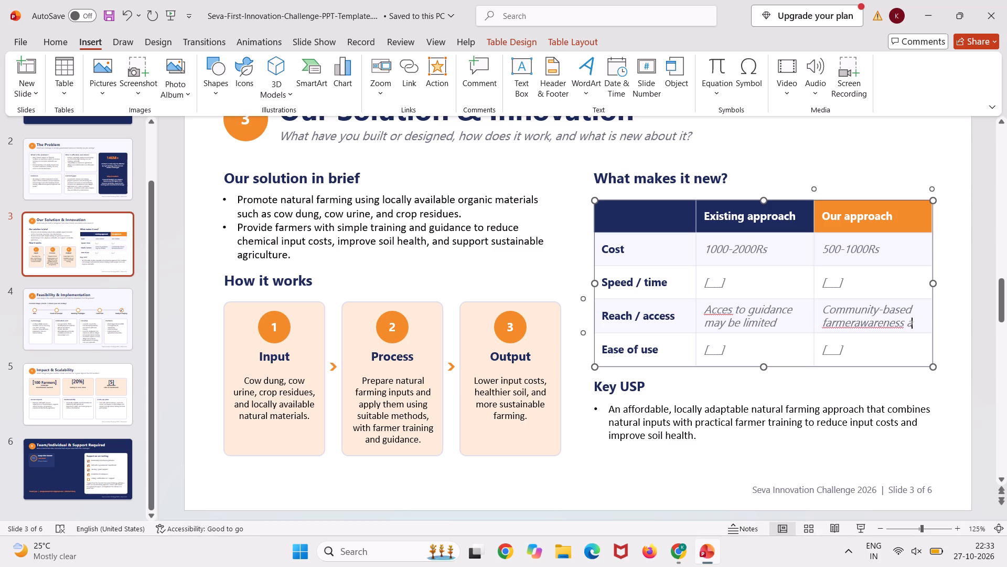
type("nd training")
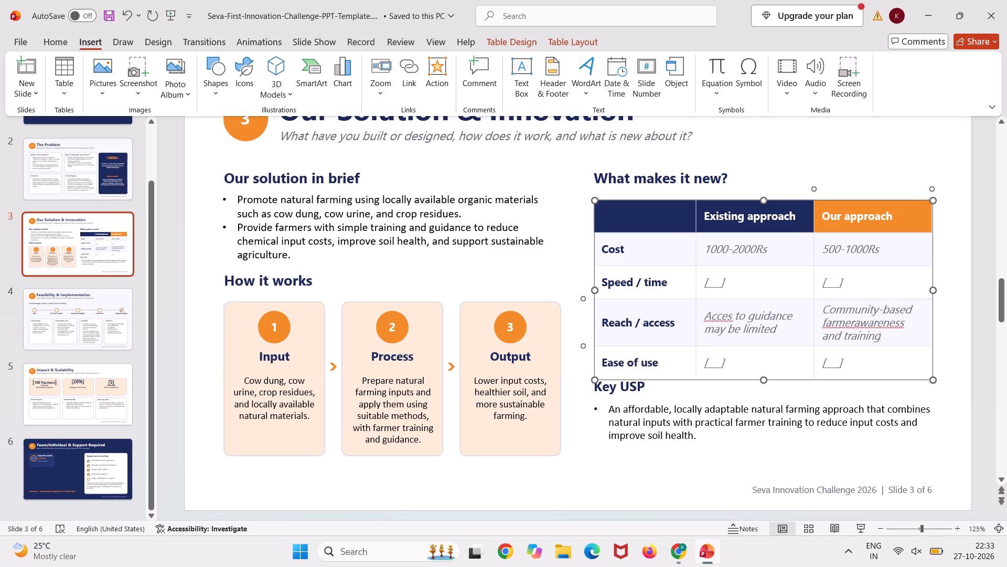
left_click(856, 322)
key("space")
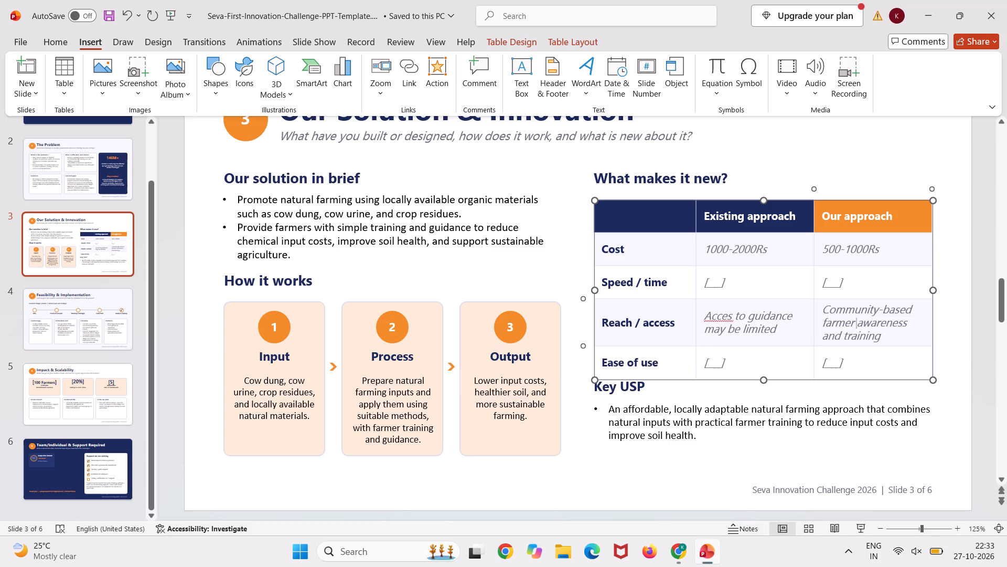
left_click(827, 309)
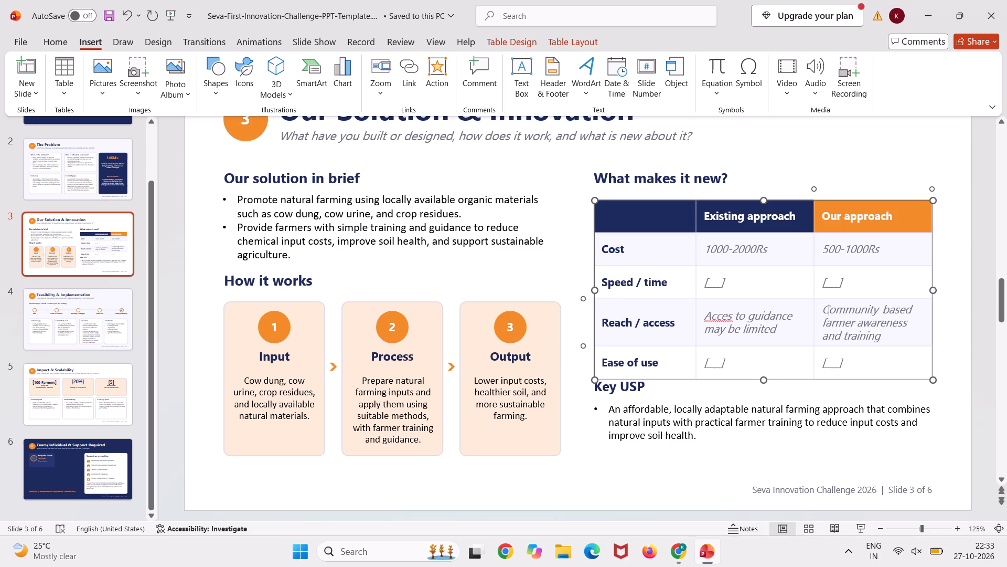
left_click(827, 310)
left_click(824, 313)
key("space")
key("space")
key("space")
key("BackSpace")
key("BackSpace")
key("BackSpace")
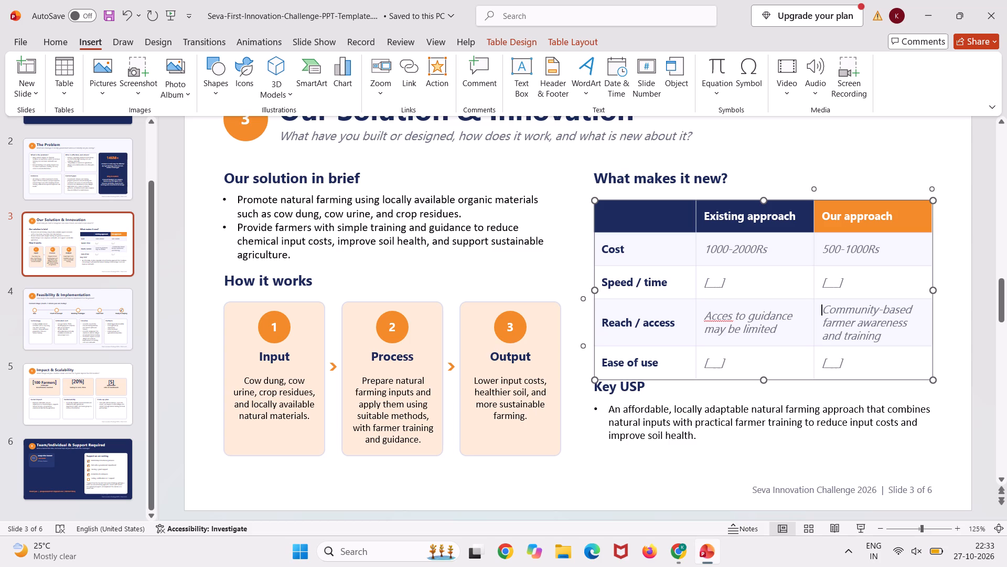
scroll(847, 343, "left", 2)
Replace the Ease of use placeholder under Existing approach with "Dependance on chemical products".
left_click(751, 366)
key("BackSpace")
key("BackSpace")
key("BackSpace")
key("BackSpace")
key("BackSpace")
type("Dependance on")
key("space")
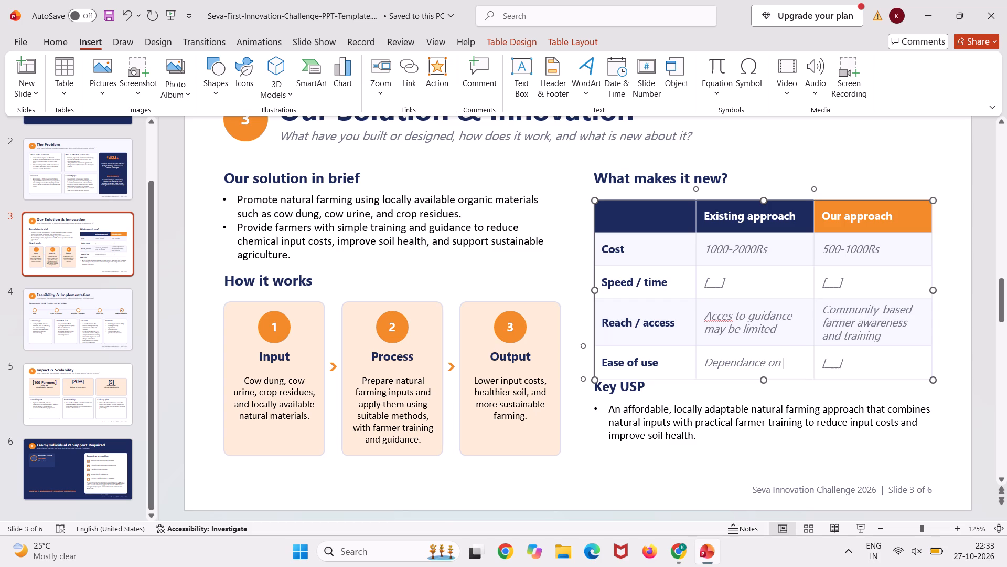
type("chemical")
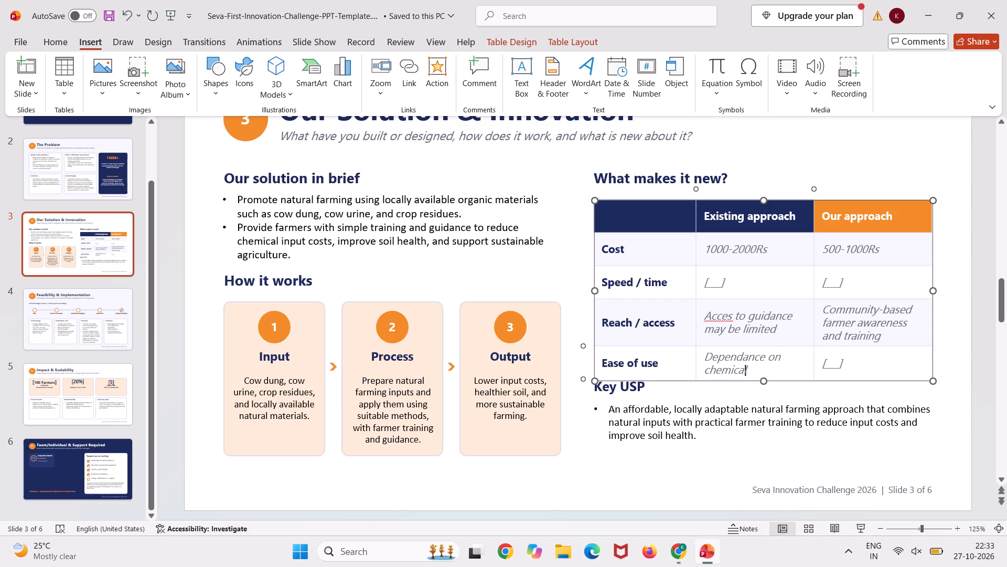
key("space")
type("products")
Replace the Ease of use placeholder under Our approach with "Simple methods with practical guidance".
left_click(865, 368)
key("BackSpace")
key("BackSpace")
key("BackSpace")
key("BackSpace")
key("BackSpace")
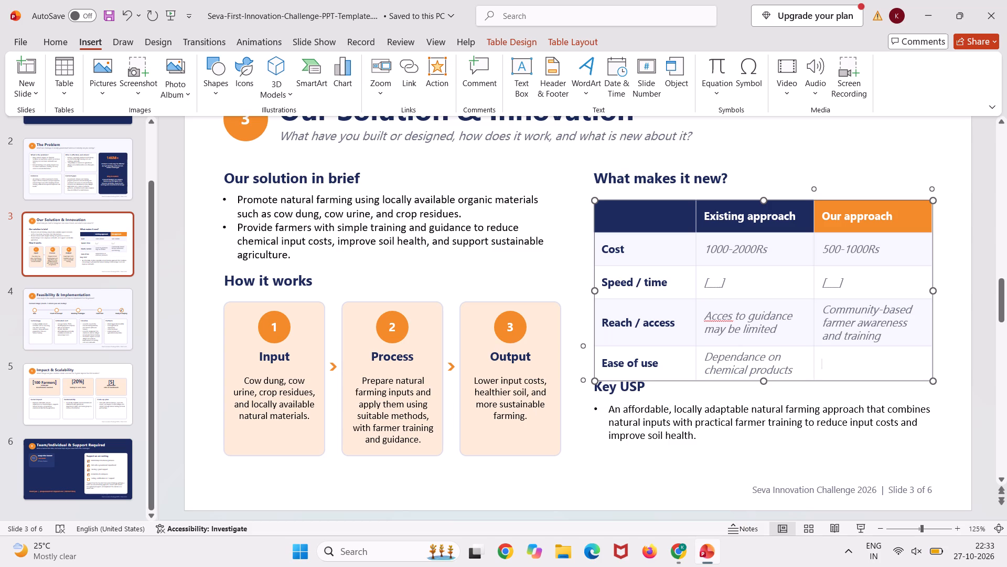
type("Simple")
key("space")
type("methods")
key("space")
type("with")
key("space")
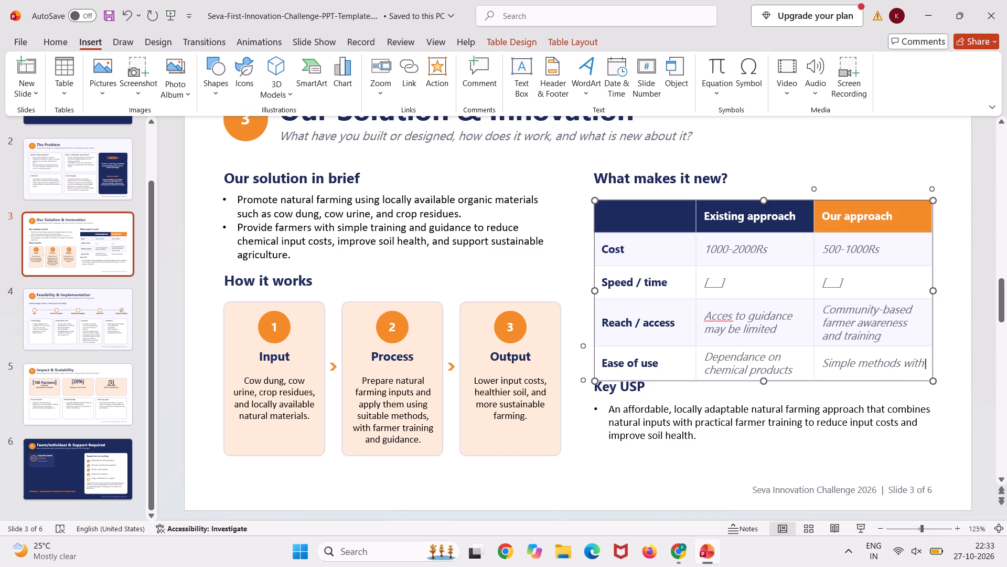
type("practical")
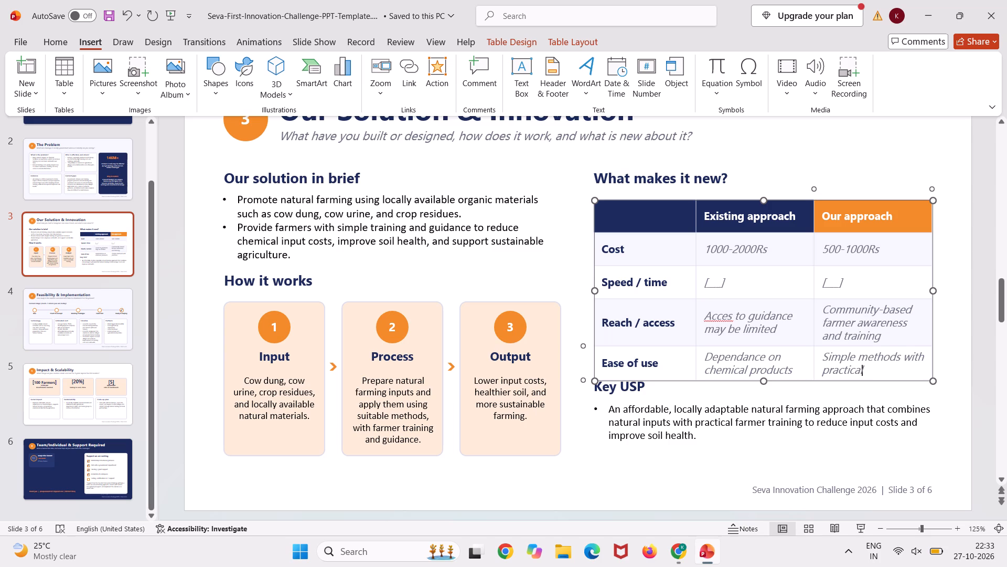
type("gui")
type("dance")
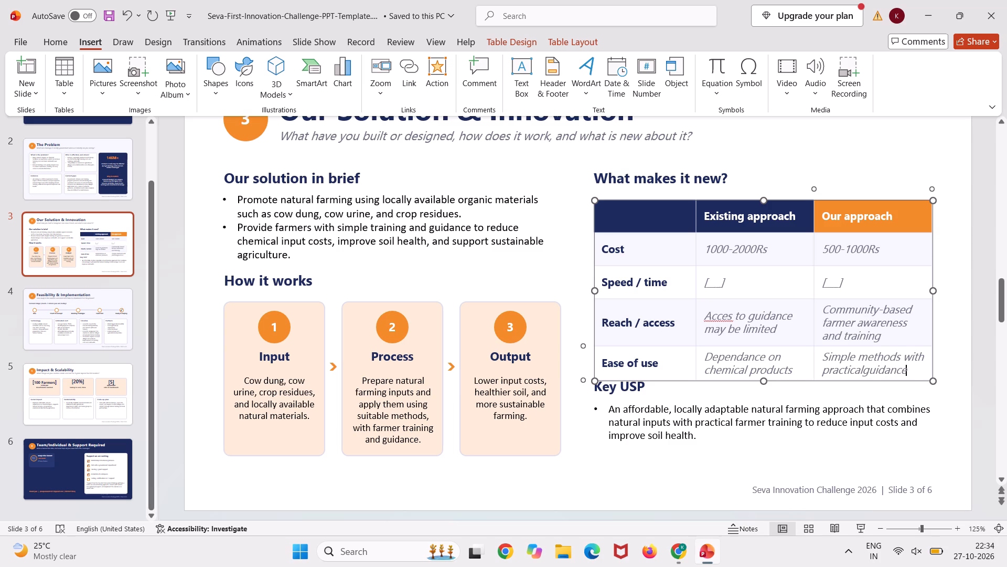
left_click(863, 373)
key("space")
Replace the Speed / time placeholder under Existing approach with "Dependence on purchased inputs".
left_click(766, 287)
key("BackSpace")
key("BackSpace")
key("BackSpace")
key("BackSpace")
key("BackSpace")
type("Depend")
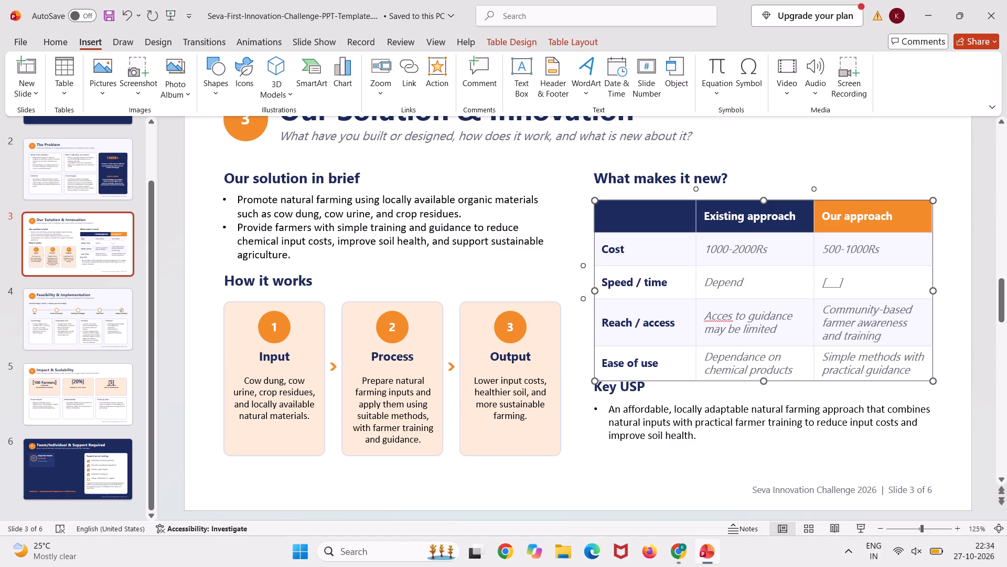
key("a")
key("BackSpace")
type("ence on")
key("space")
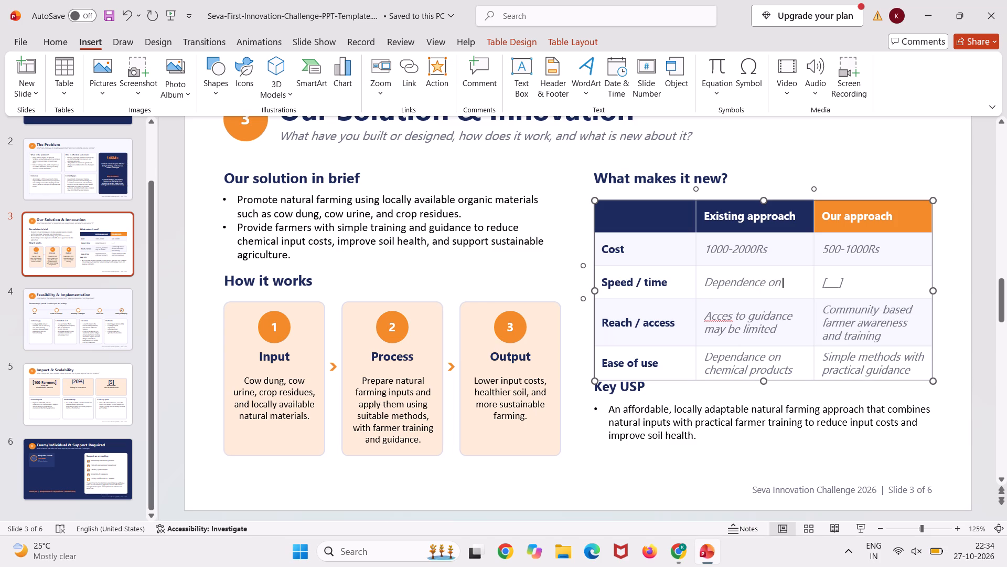
type("pur")
type("chased")
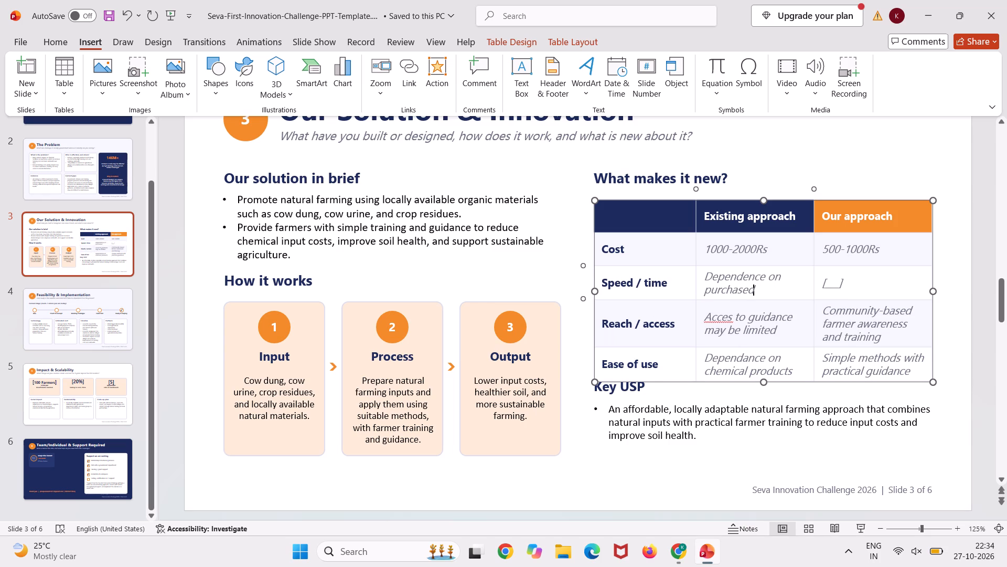
key("space")
type("inputs")
Replace the Speed / time placeholder under Our approach with "Inputs can be preapared locally".
left_click(856, 285)
key("BackSpace")
key("BackSpace")
key("BackSpace")
key("BackSpace")
key("BackSpace")
type("Inpi")
key("BackSpace")
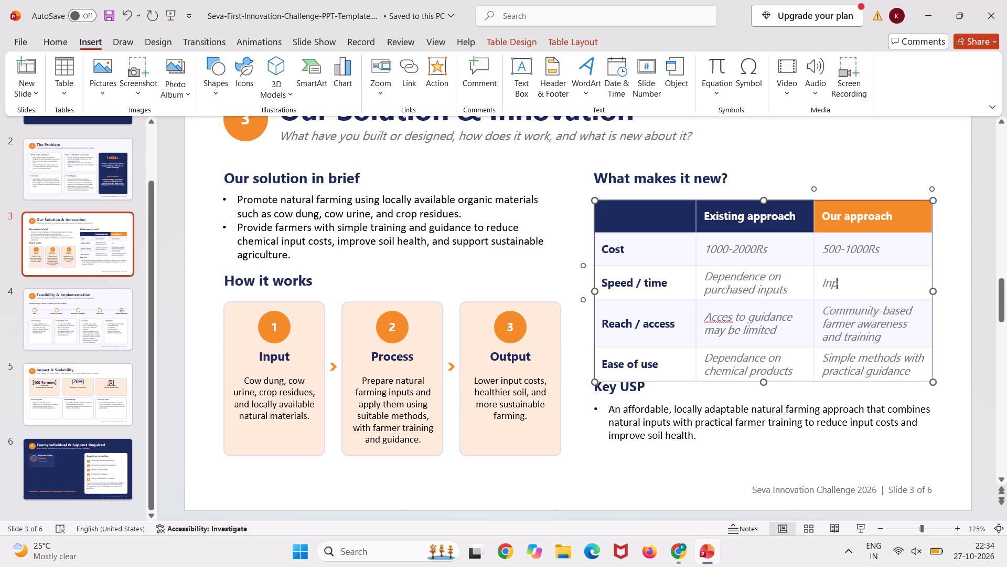
type("uts")
key("space")
type("can be")
key("space")
type("preape")
key("BackSpace")
type("ared")
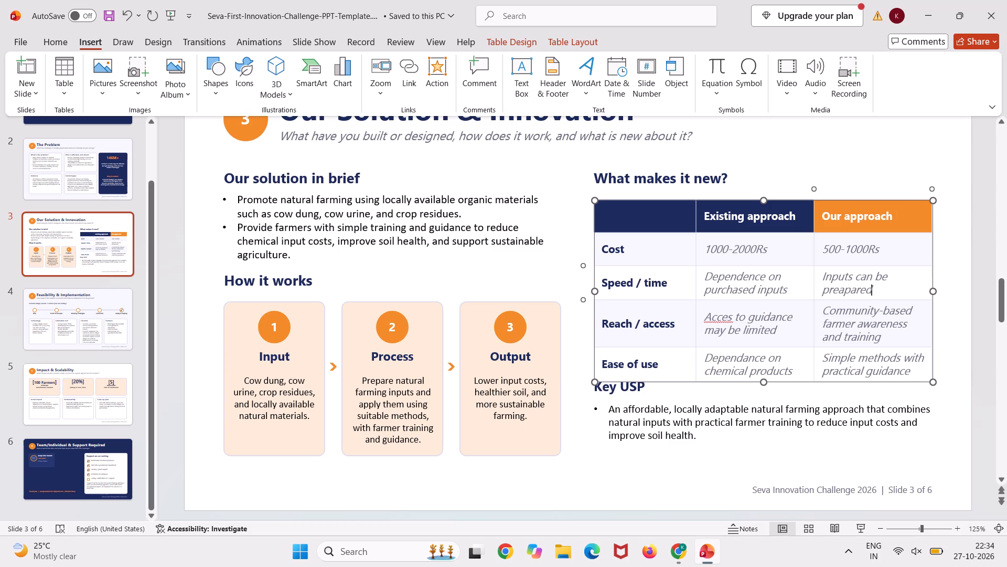
key("space")
type("locally")
Change the font colour of the Cost entry under Existing approach to black.
left_click_drag(758, 245, 709, 241)
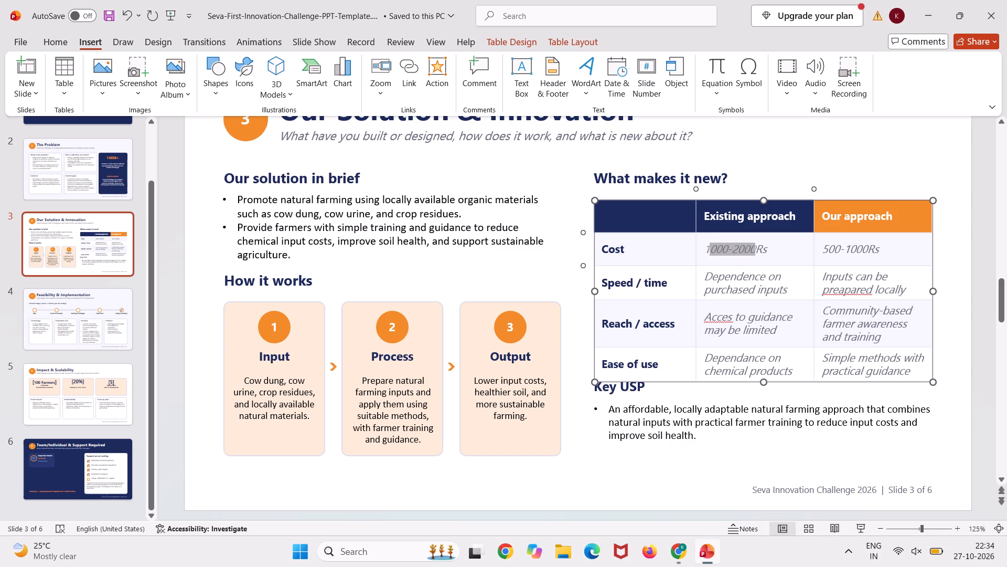
left_click_drag(709, 241, 703, 249)
left_click(703, 249)
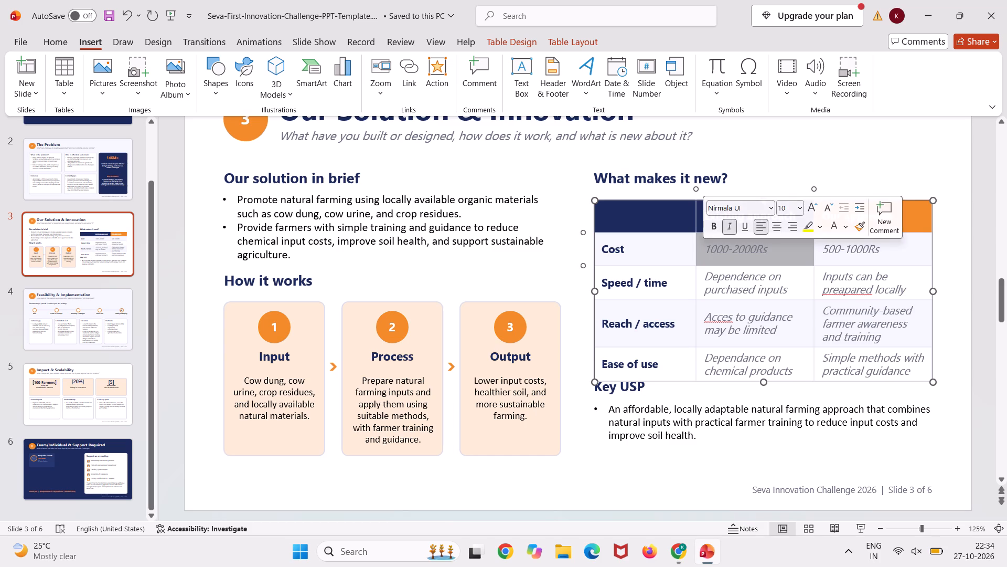
left_click(46, 35)
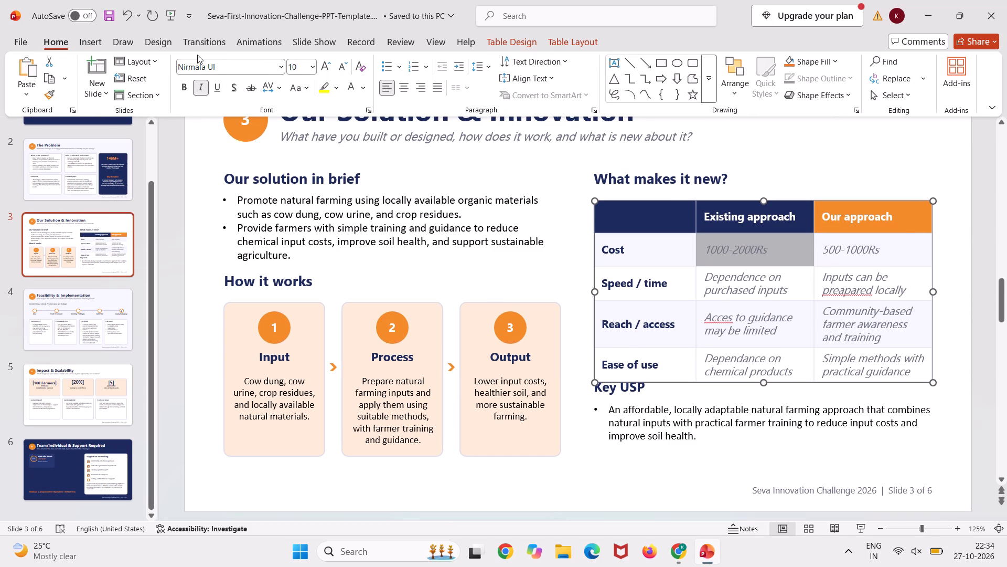
left_click(363, 90)
left_click(372, 150)
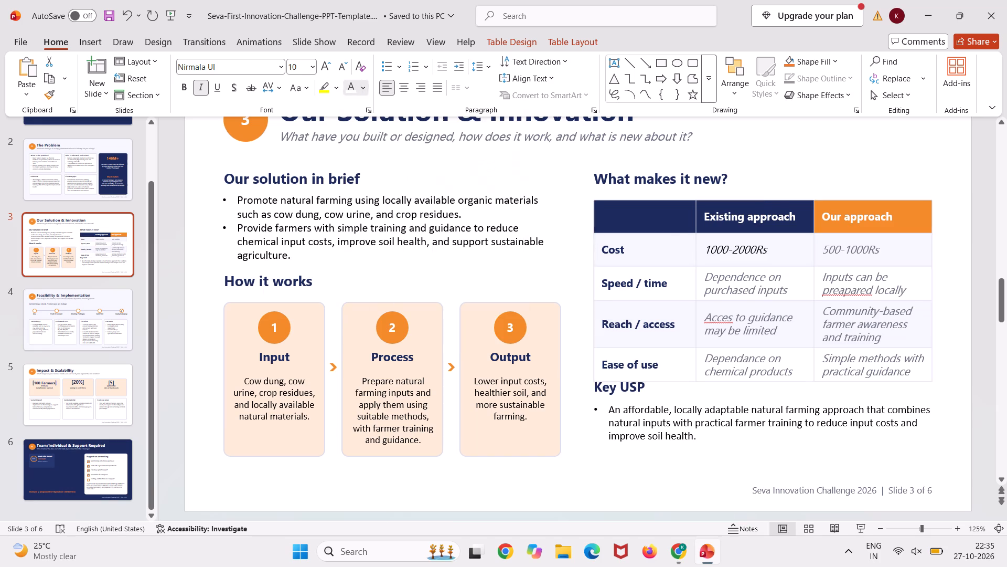
Change the font colour of all four entries under Our approach, from Cost to Ease of use, to black.
left_click(840, 253)
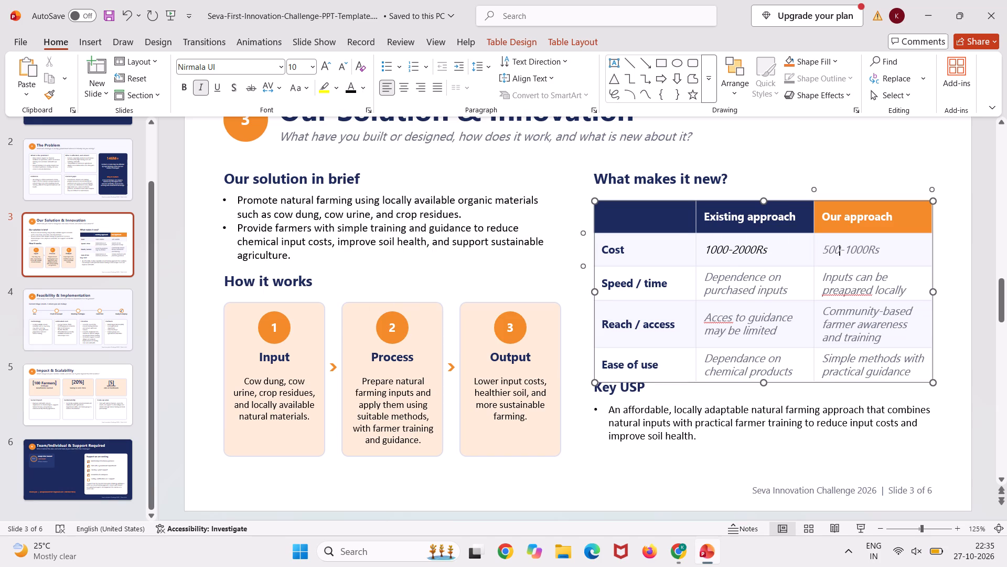
scroll(723, 215, "up", 2, "ctrl")
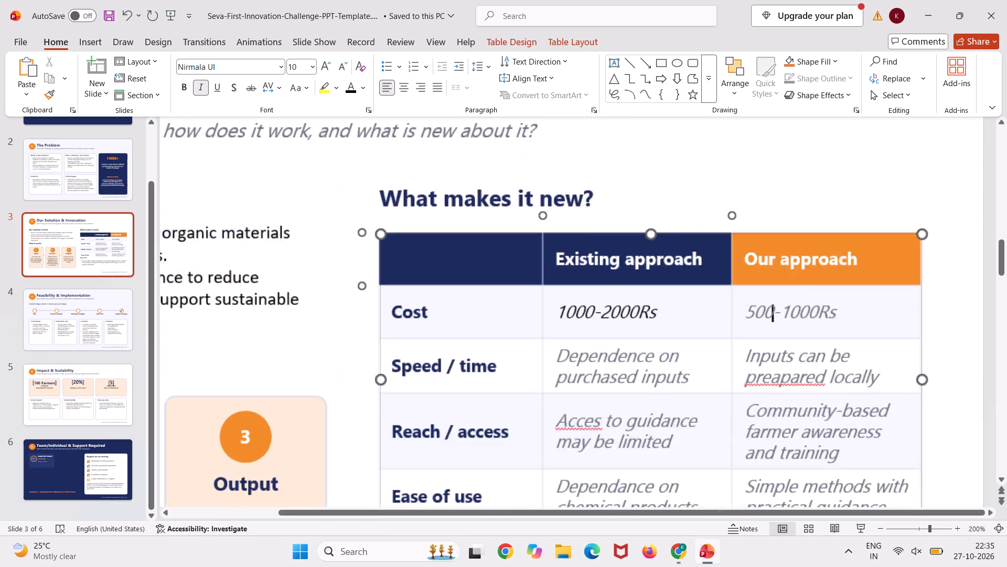
scroll(723, 215, "up", 1, "ctrl")
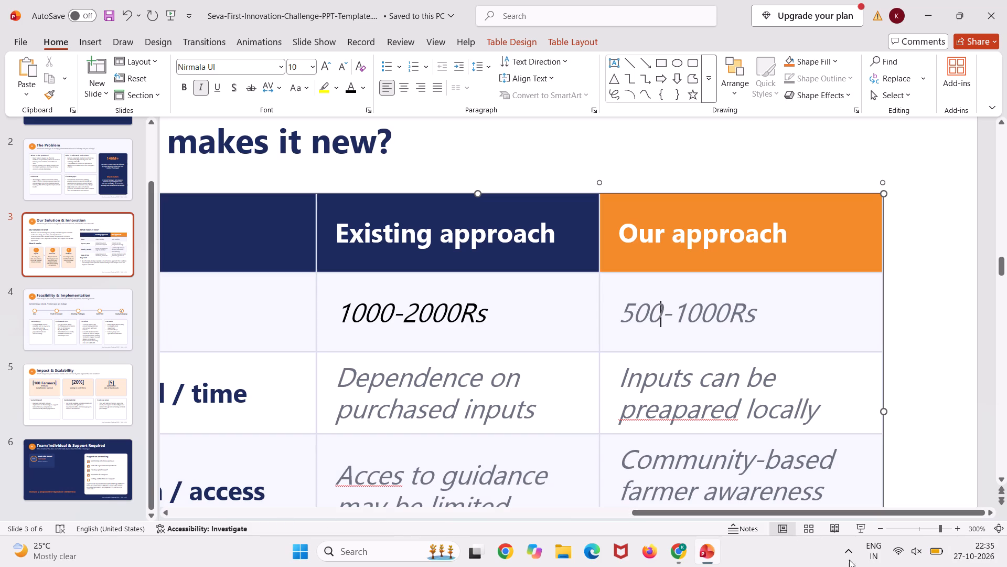
left_click(918, 529)
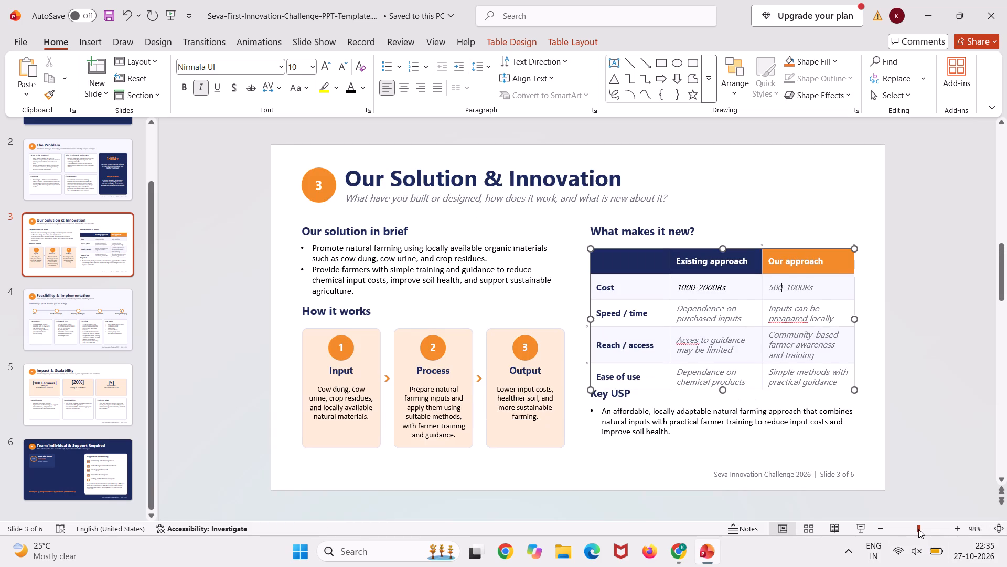
triple_click(956, 527)
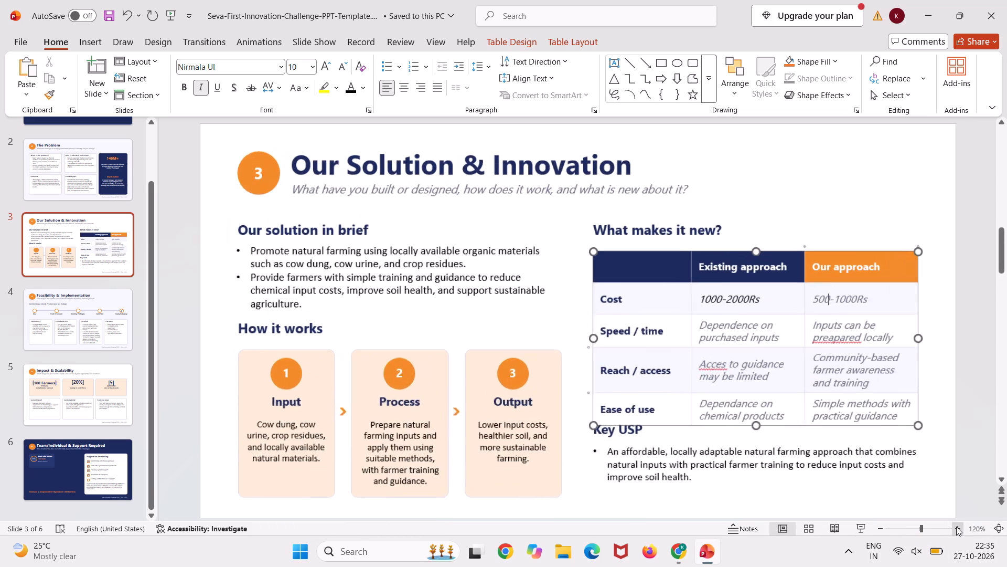
left_click(956, 527)
double_click(882, 529)
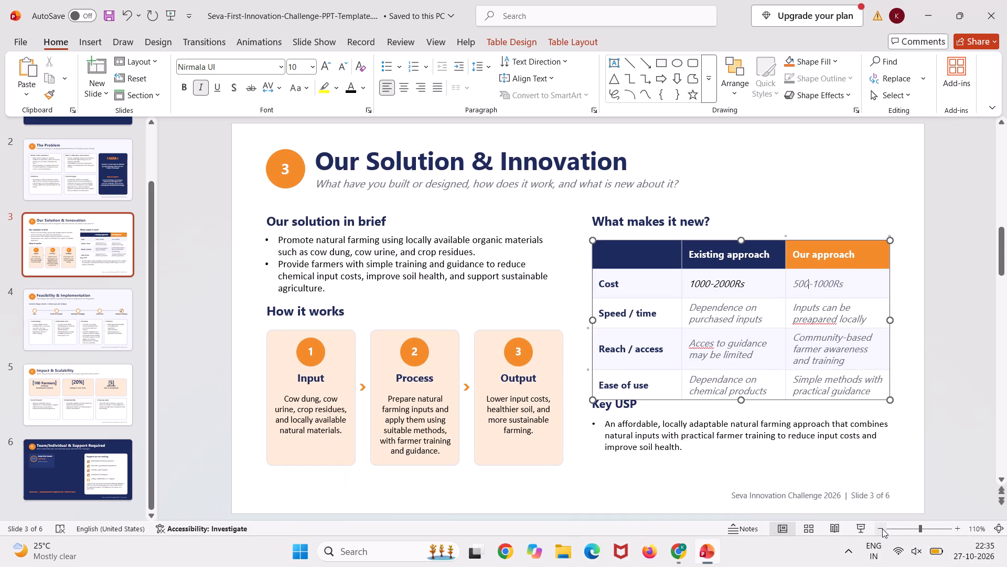
left_click_drag(795, 285, 817, 304)
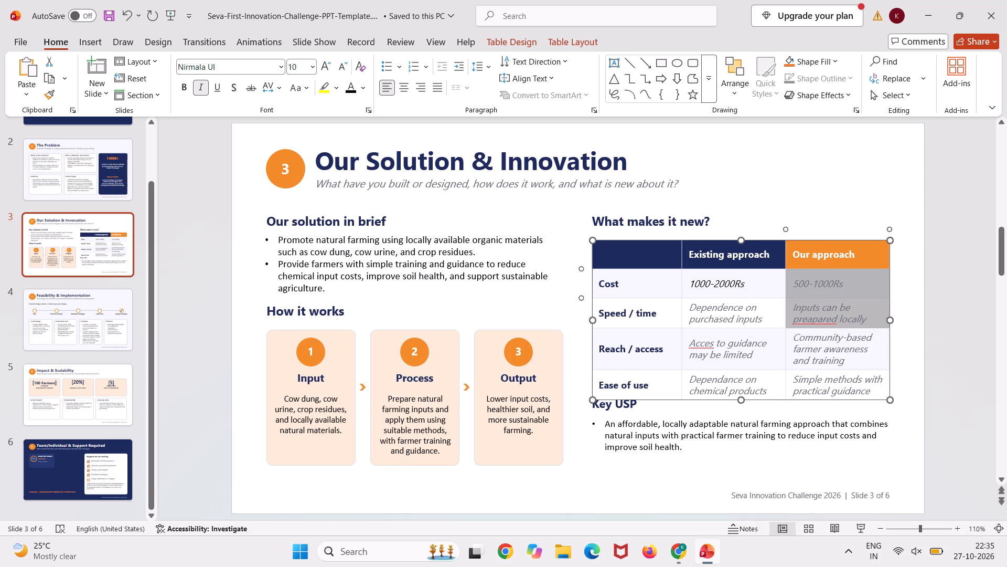
left_click_drag(817, 304, 855, 383)
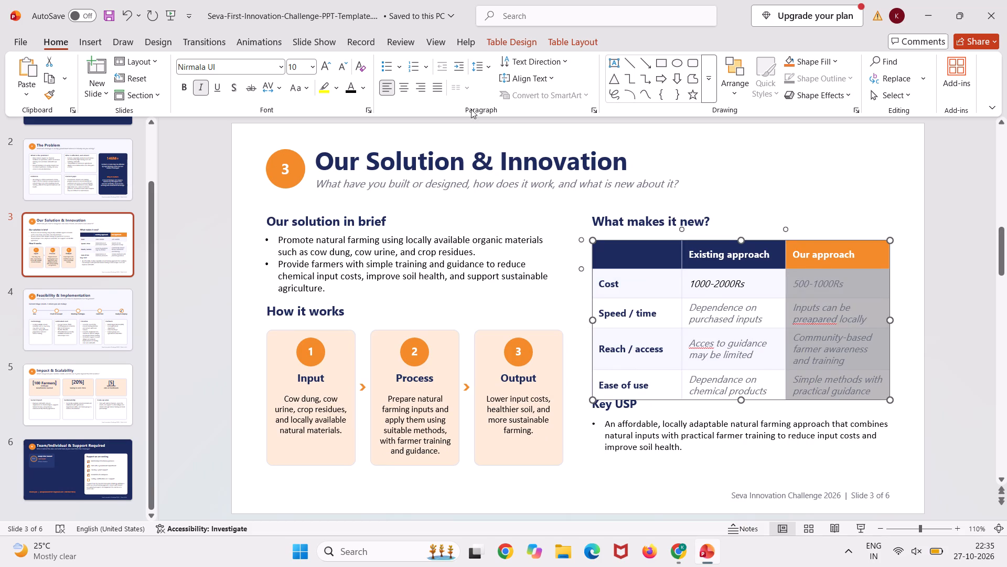
left_click(356, 91)
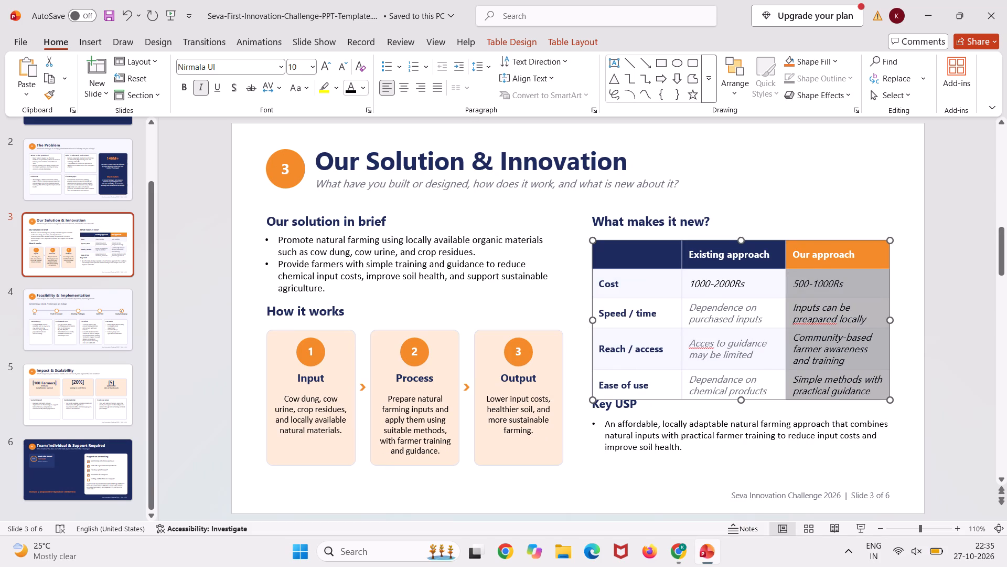
Change the font colour of the Speed / time, Reach / access and Ease of use entries under Existing approach to black.
left_click(693, 309)
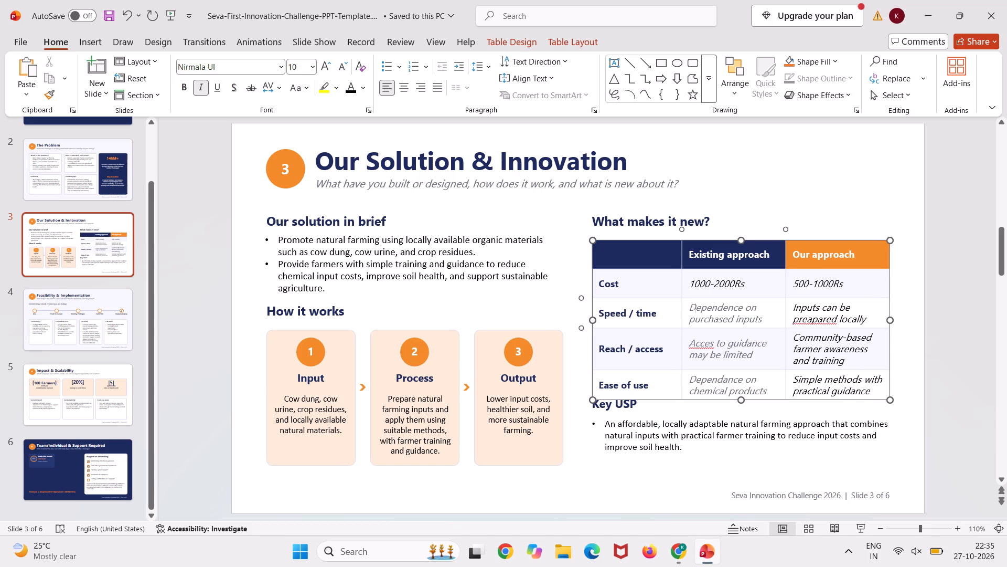
left_click_drag(690, 309, 746, 389)
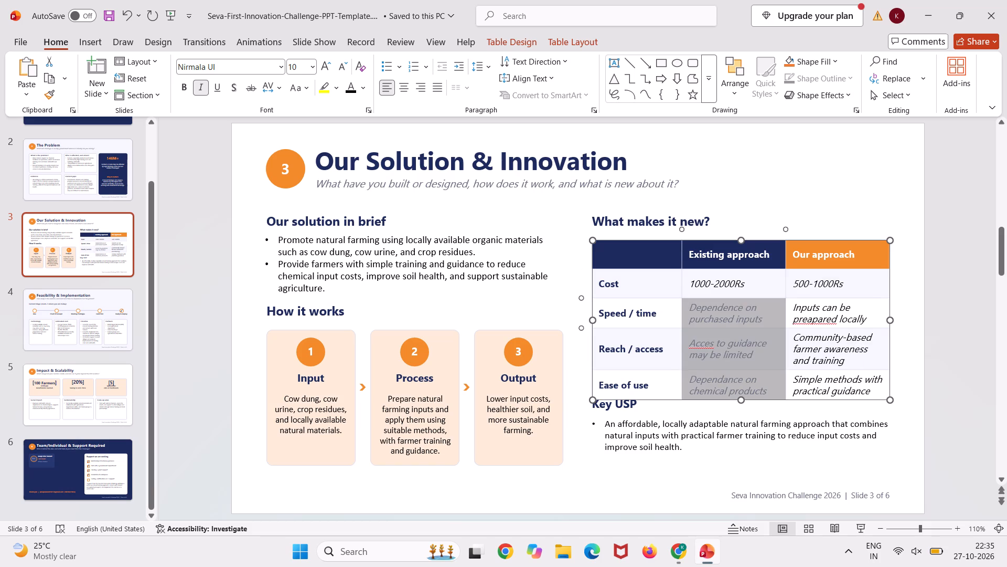
left_click_drag(746, 389, 746, 390)
left_click(349, 86)
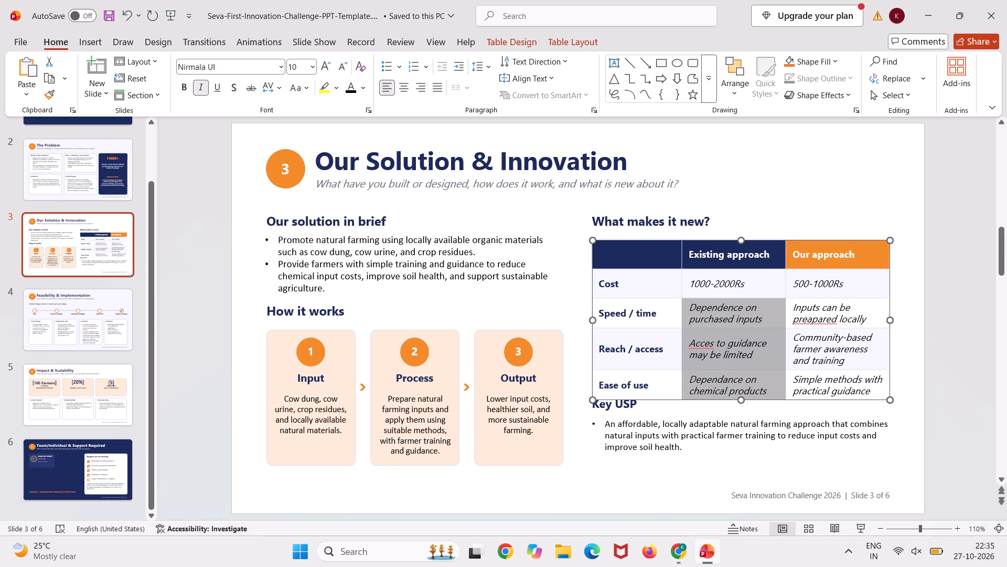
Correct the misspelled word in the Speed / time entry under Our approach to "prepared".
left_click(813, 323)
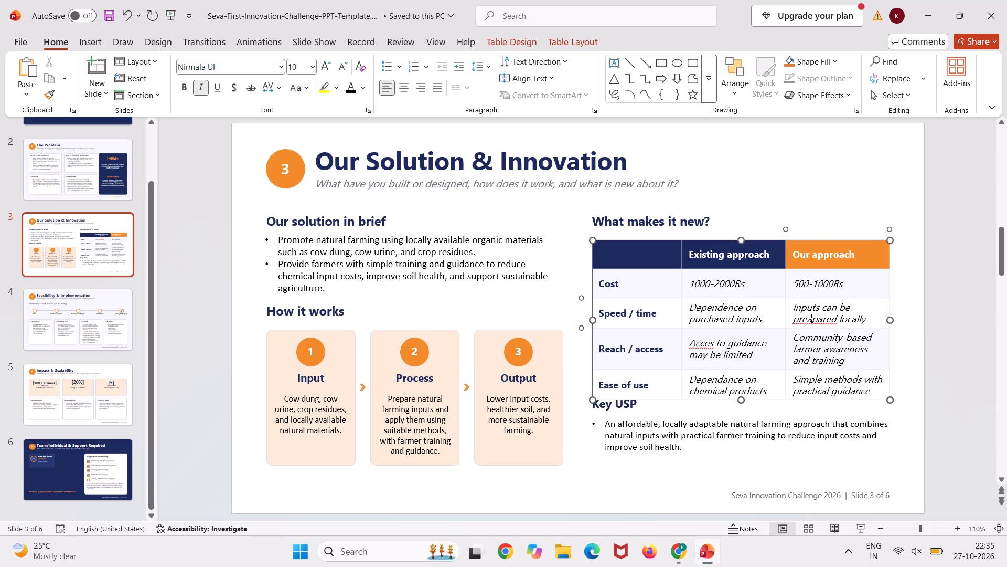
key("BackSpace")
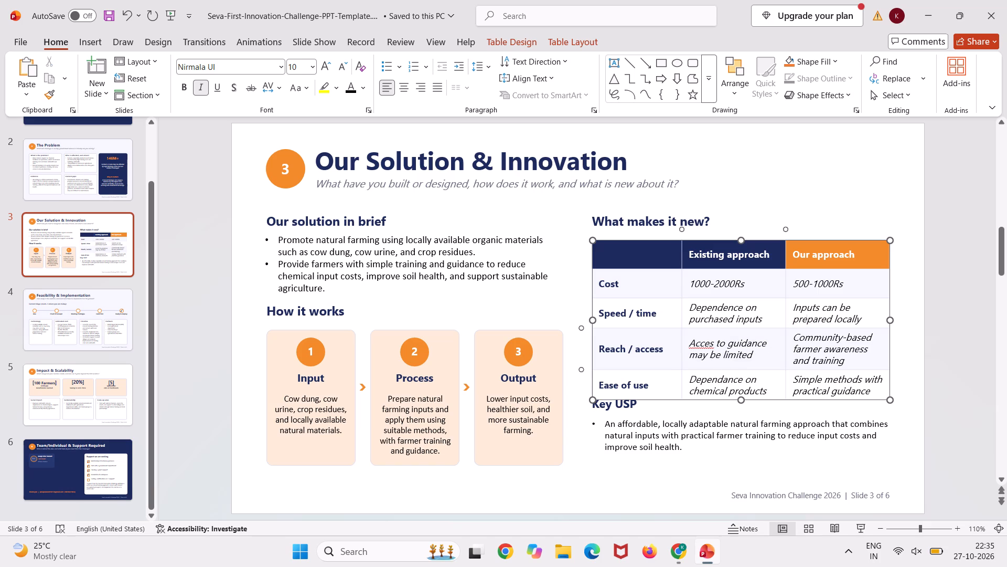
Correct the misspelled first word of the Reach / access entry under Existing approach to "Access".
left_click(705, 345)
key("Right")
key("s")
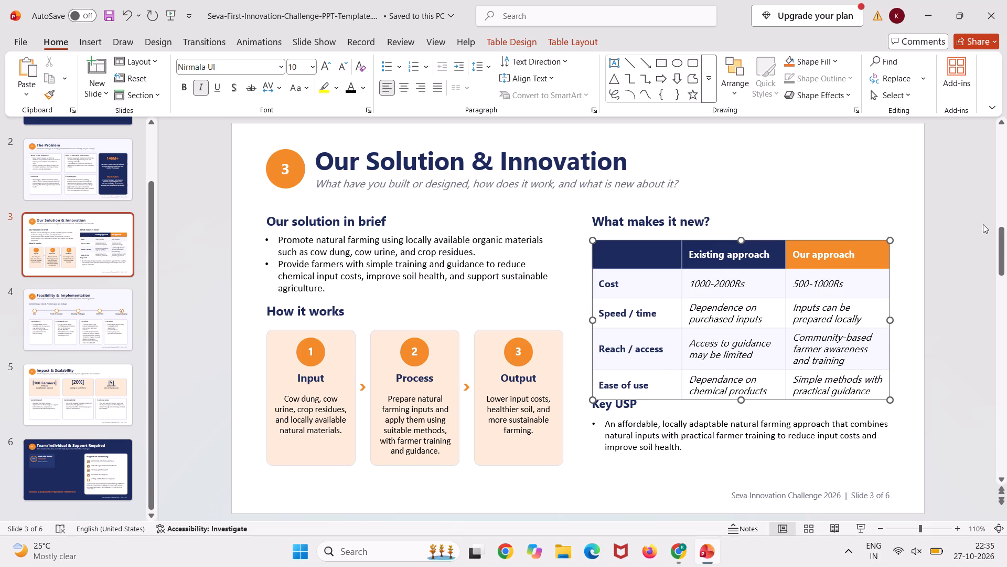
Make the word "JeevaSoil" in the title on slide 1 bold.
left_click(999, 122)
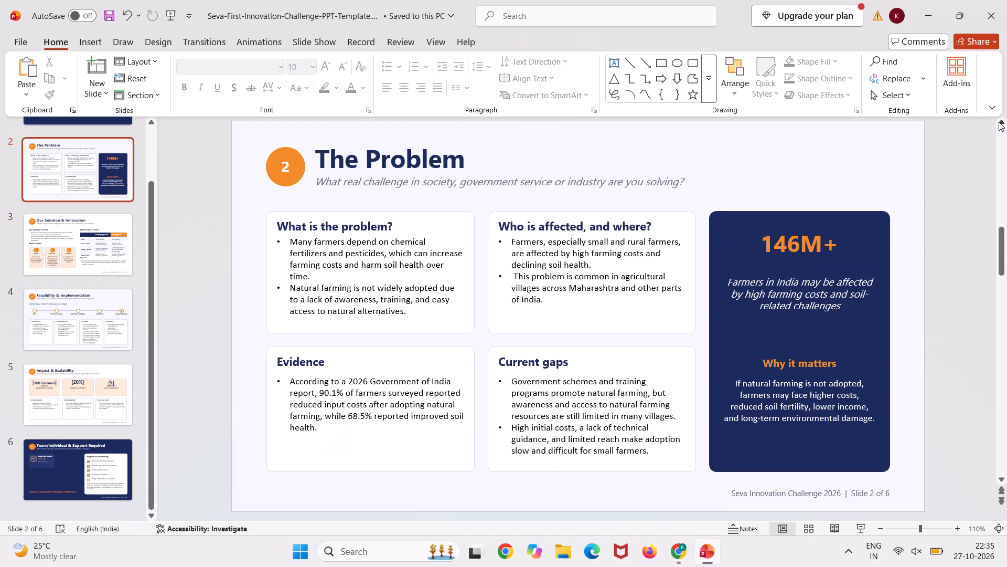
left_click(999, 122)
left_click(999, 122)
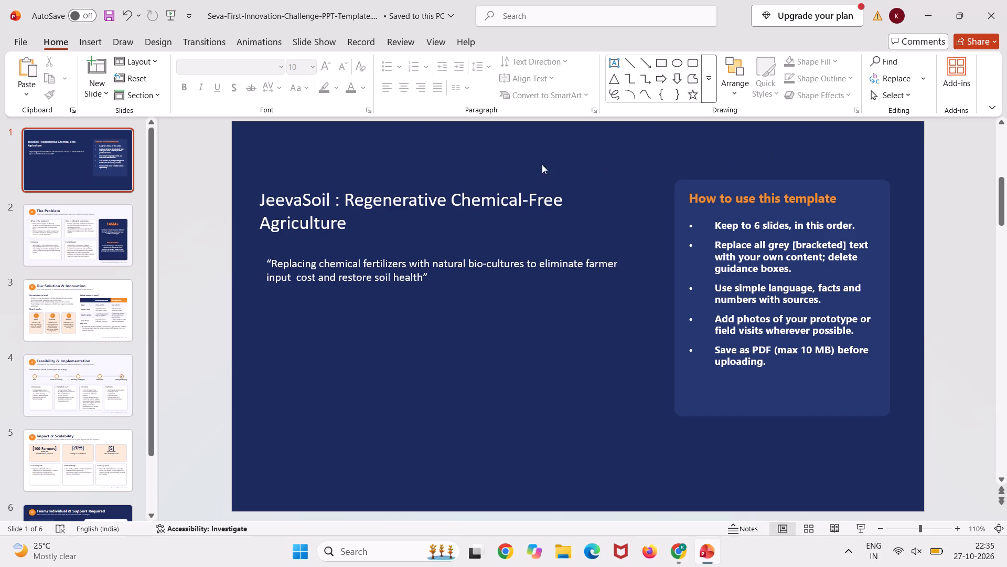
left_click(268, 206)
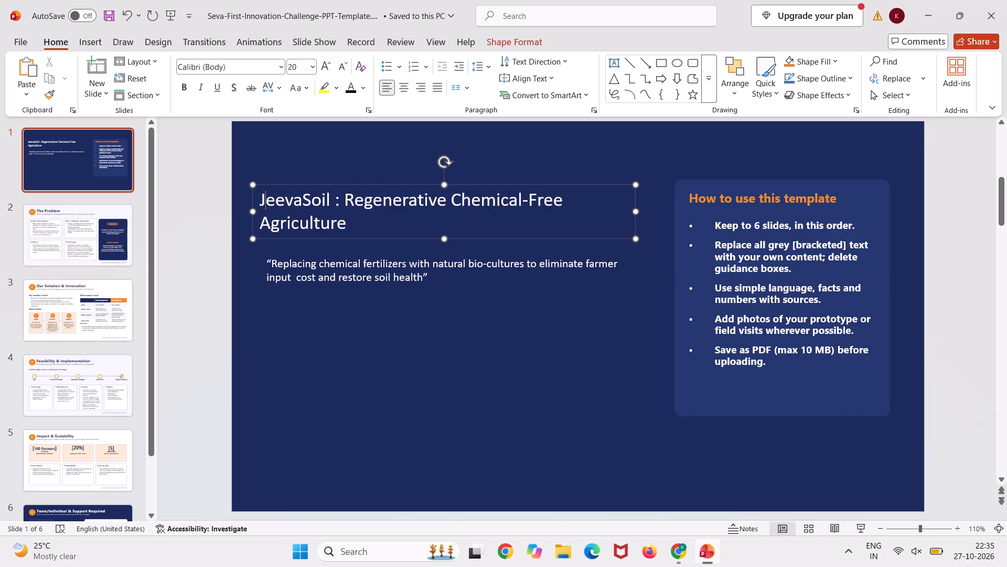
left_click(261, 204)
left_click_drag(261, 204, 277, 204)
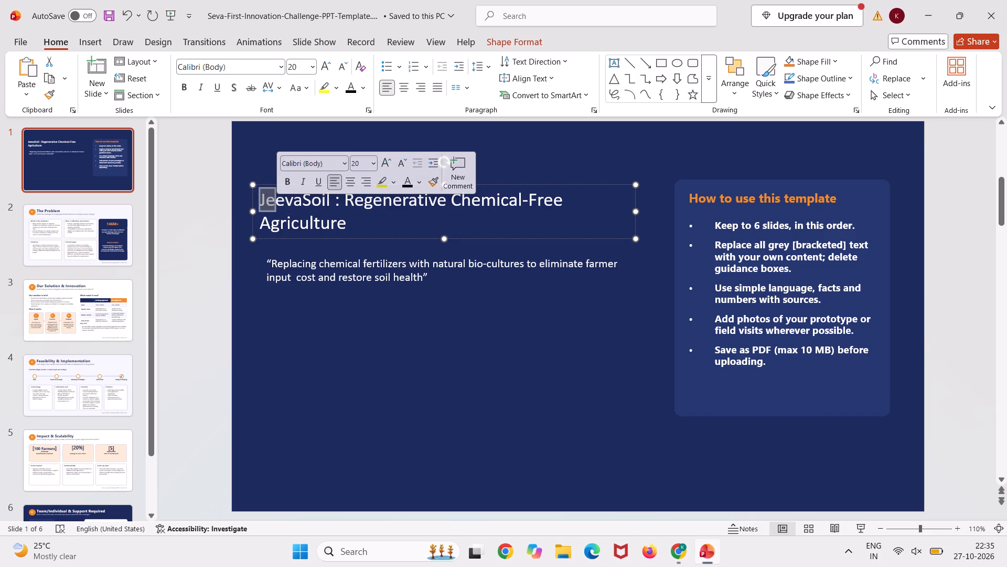
left_click_drag(265, 204, 260, 196)
left_click(260, 196)
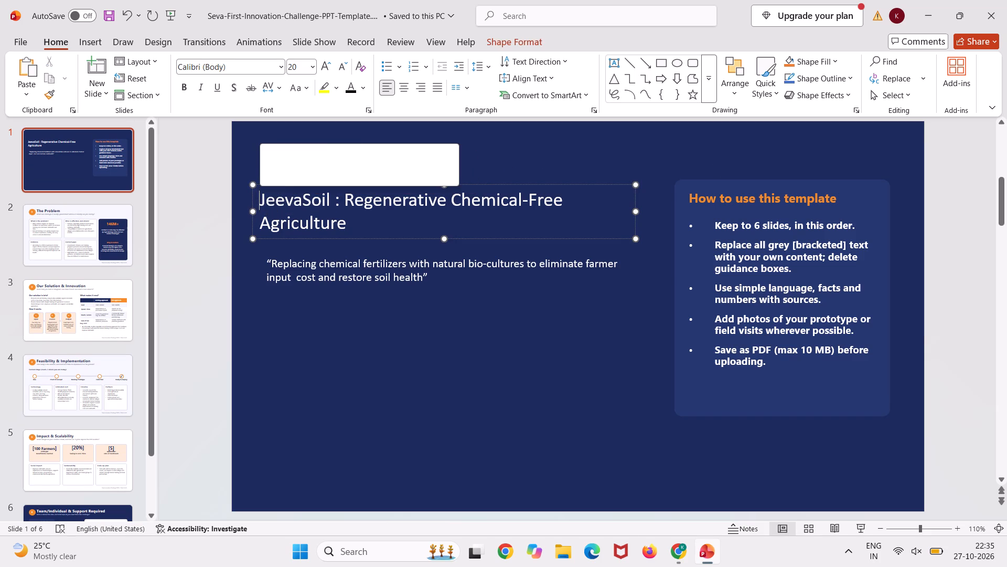
left_click(182, 87)
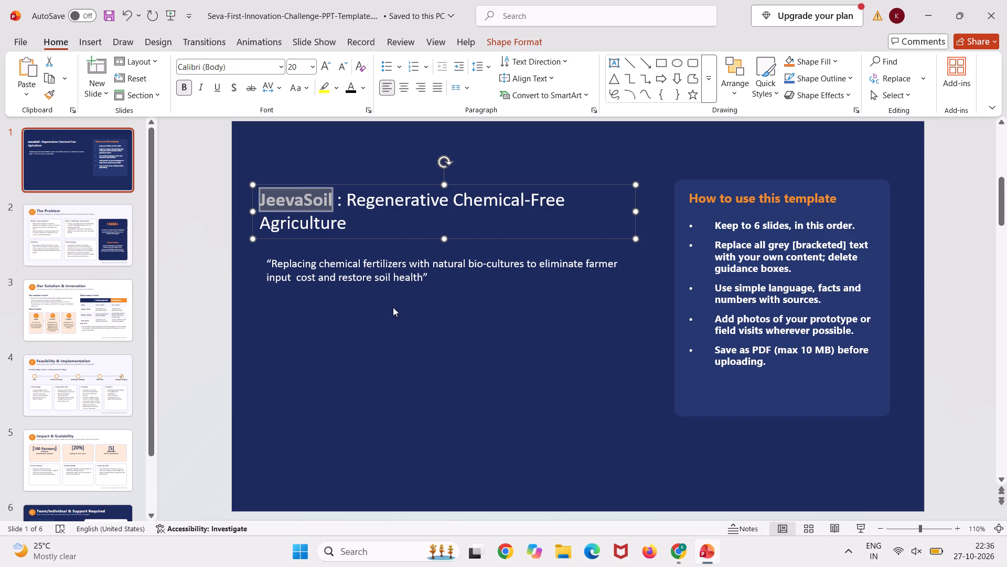
left_click(394, 314)
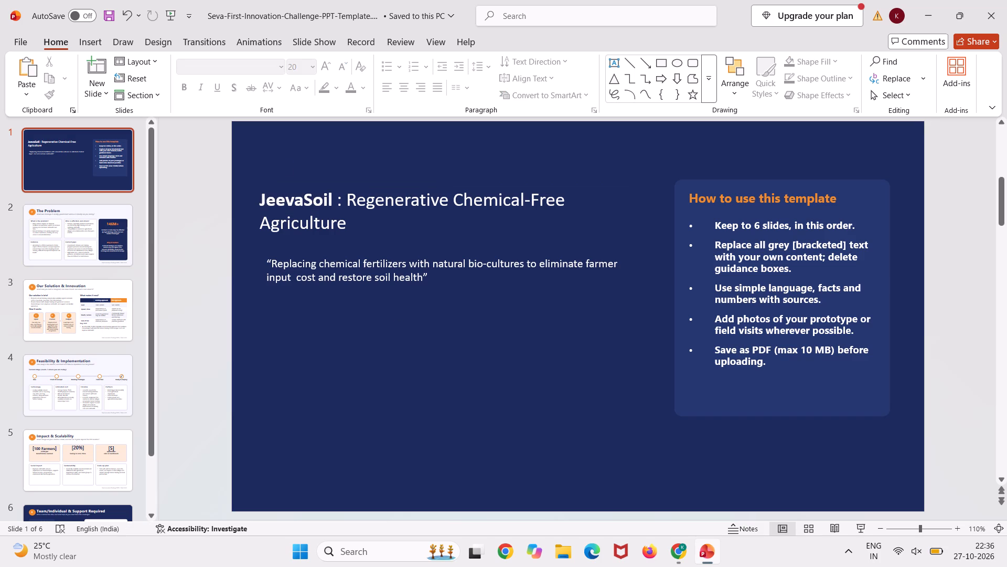
Increase the font size of the whole slide 1 title, "JeevaSoil : Regenerative Chemical-Free Agriculture", to 28.
left_click_drag(260, 201, 378, 232)
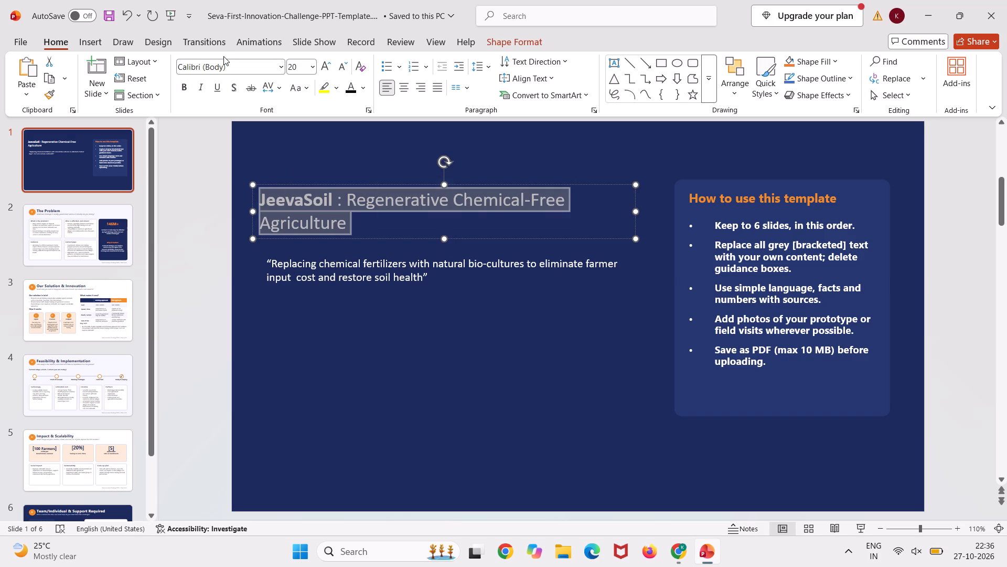
left_click(324, 69)
left_click(324, 69)
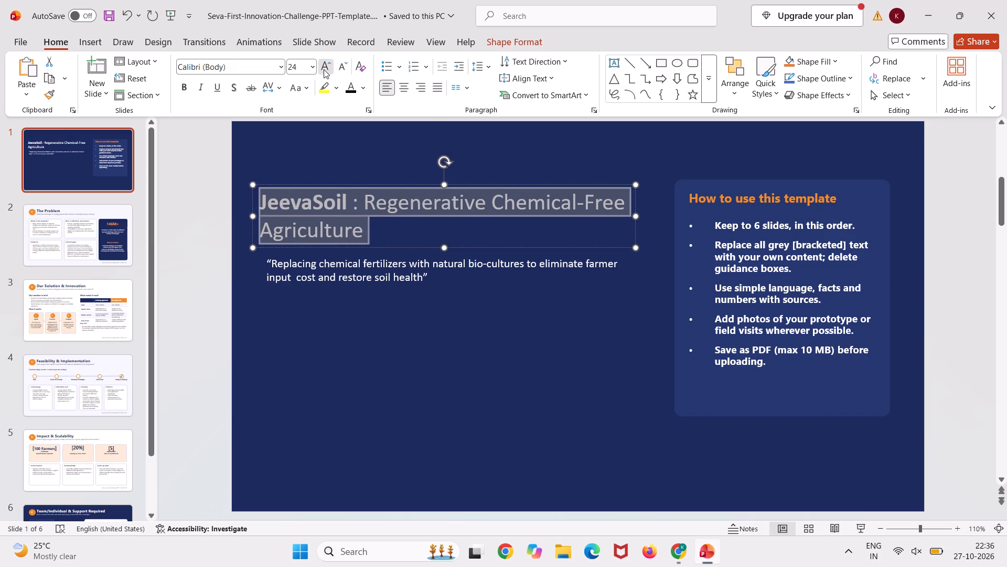
Delete the "How to use this template" guidance from slide 1, including its background box, heading and bulleted instructions.
left_click(699, 196)
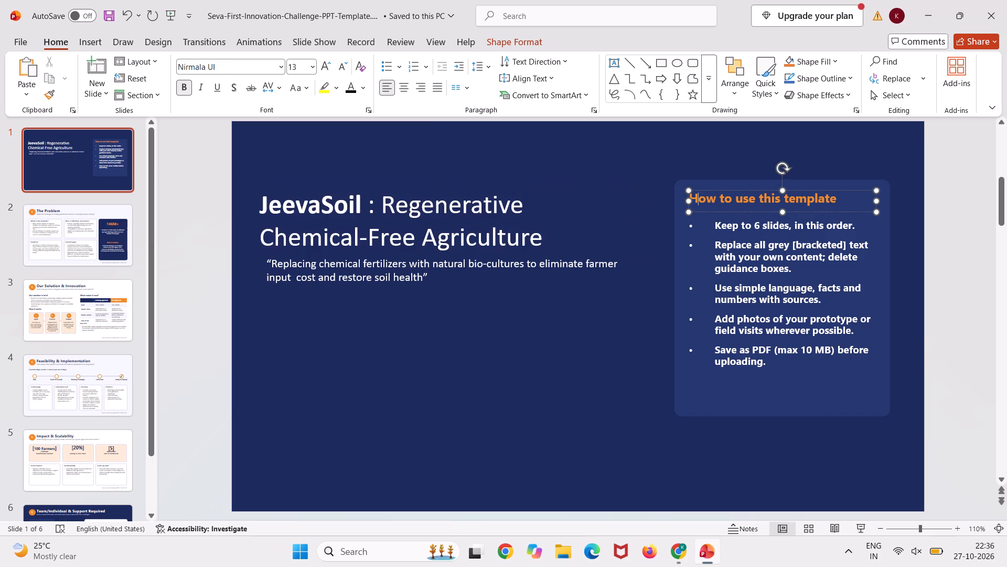
left_click(695, 184)
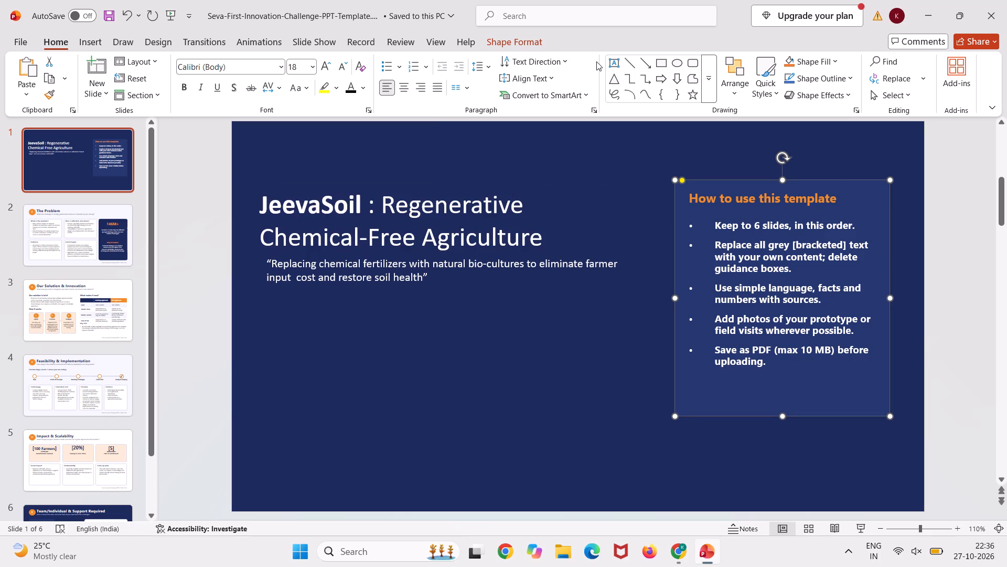
key("Delete")
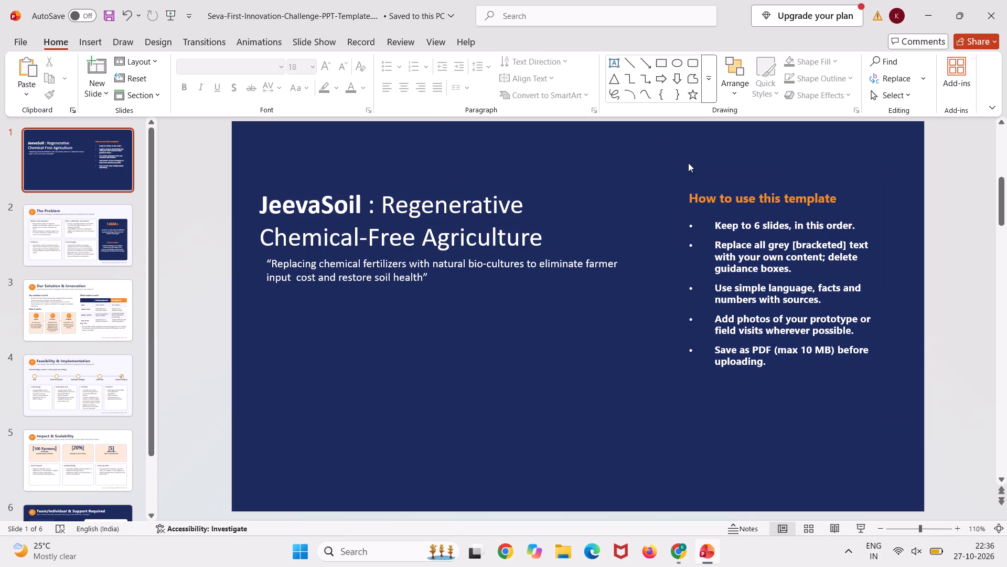
left_click(692, 195)
key("Delete")
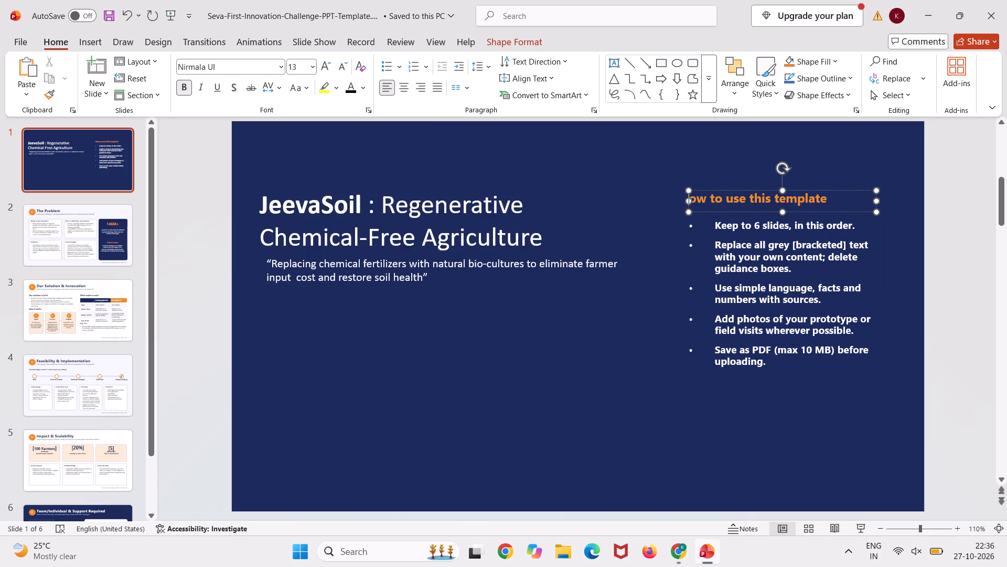
left_click(697, 189)
key("Delete")
left_click(699, 214)
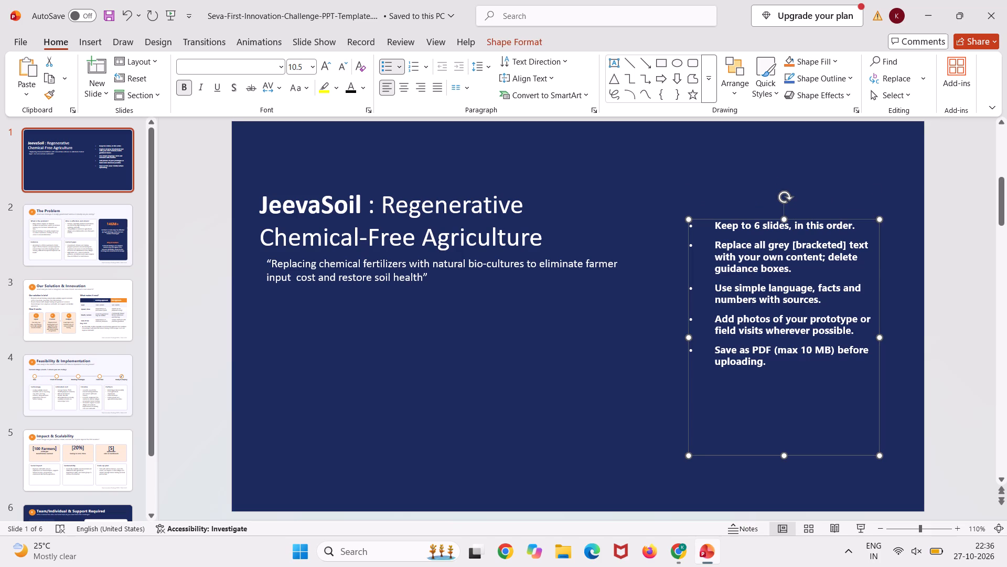
key("Delete")
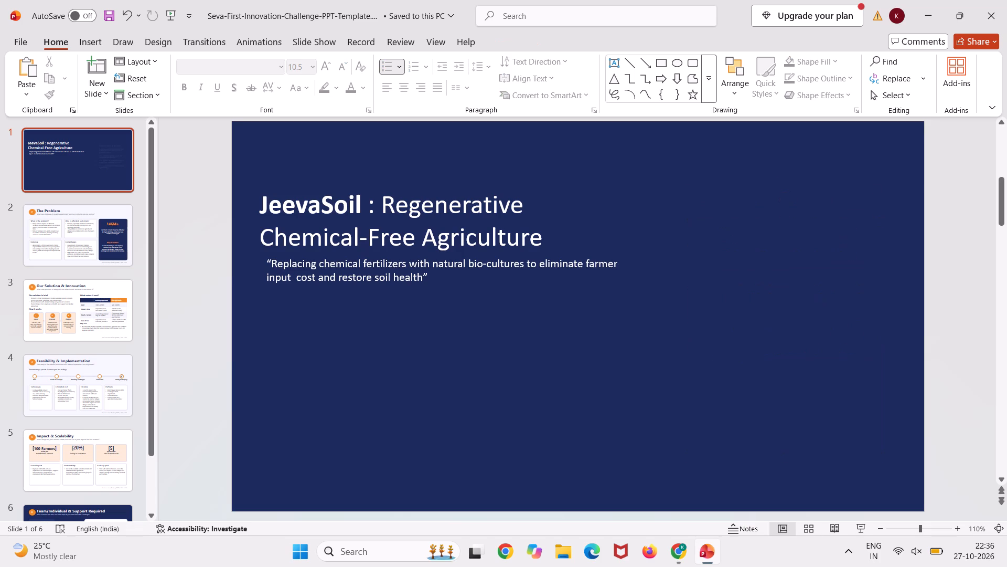
Widen the title text box on slide 1 so that the full title fits on one line.
left_click(262, 241)
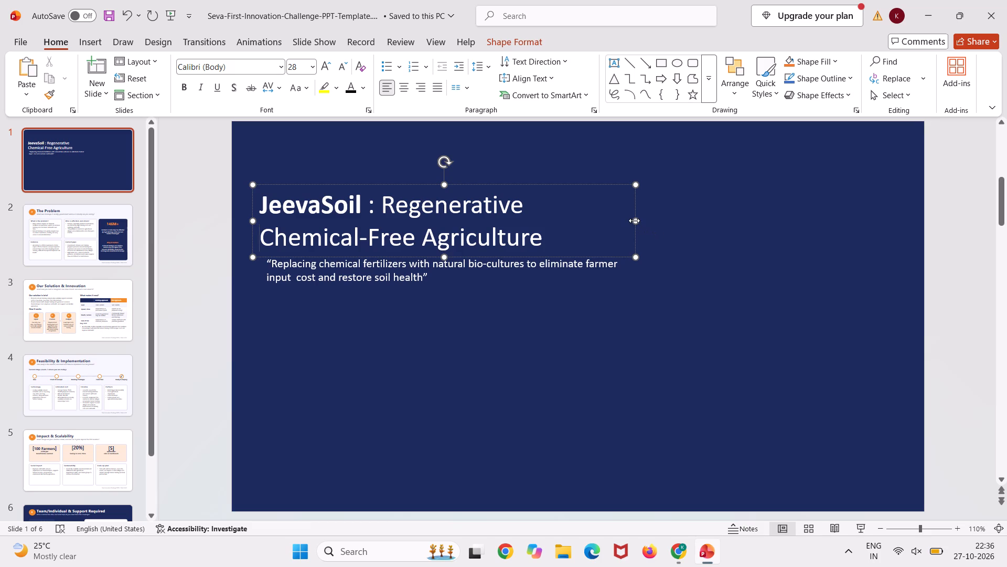
left_click_drag(635, 220, 838, 221)
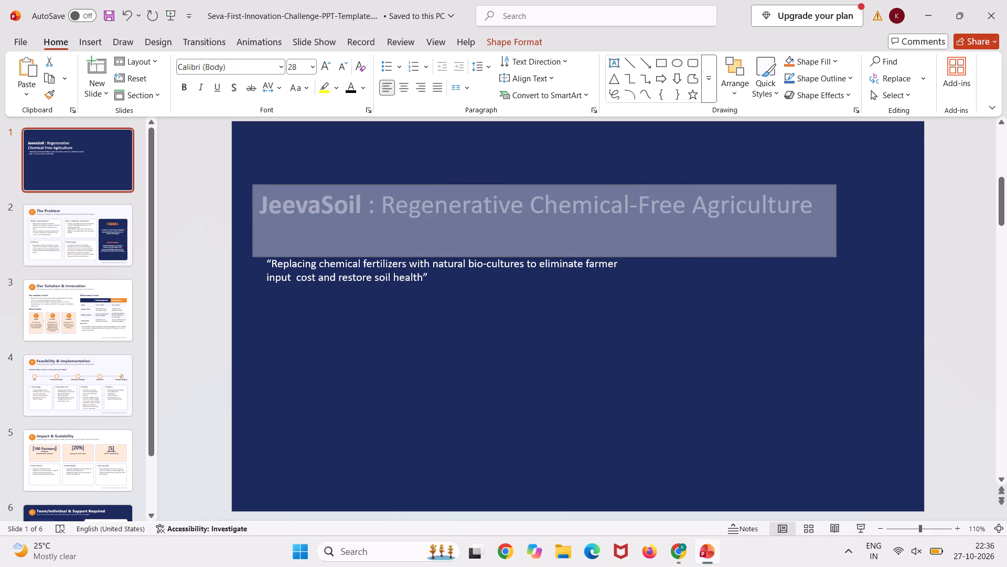
left_click_drag(838, 221, 891, 221)
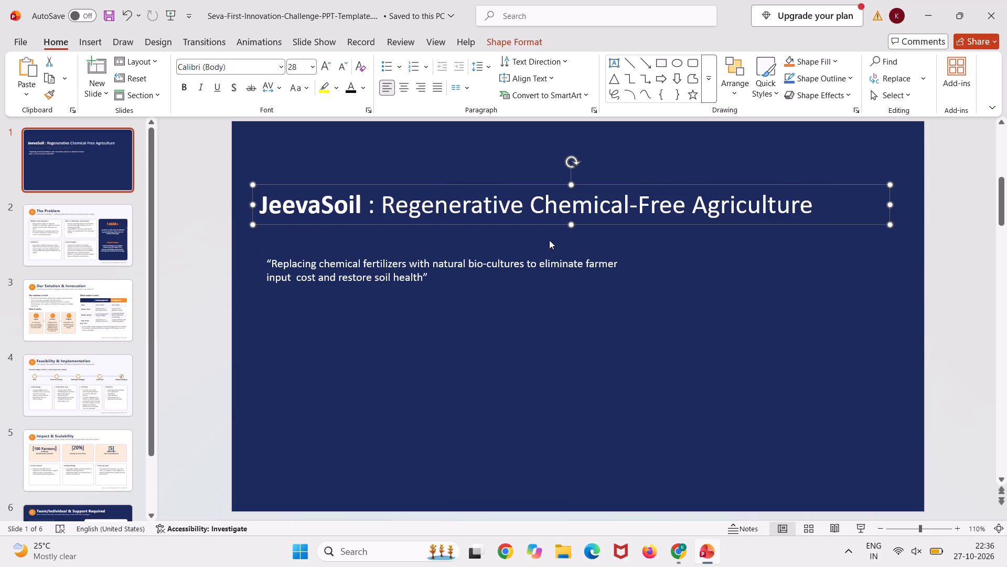
Widen the tagline text box below the title on slide 1 so that the quotation fits on one line.
left_click(429, 258)
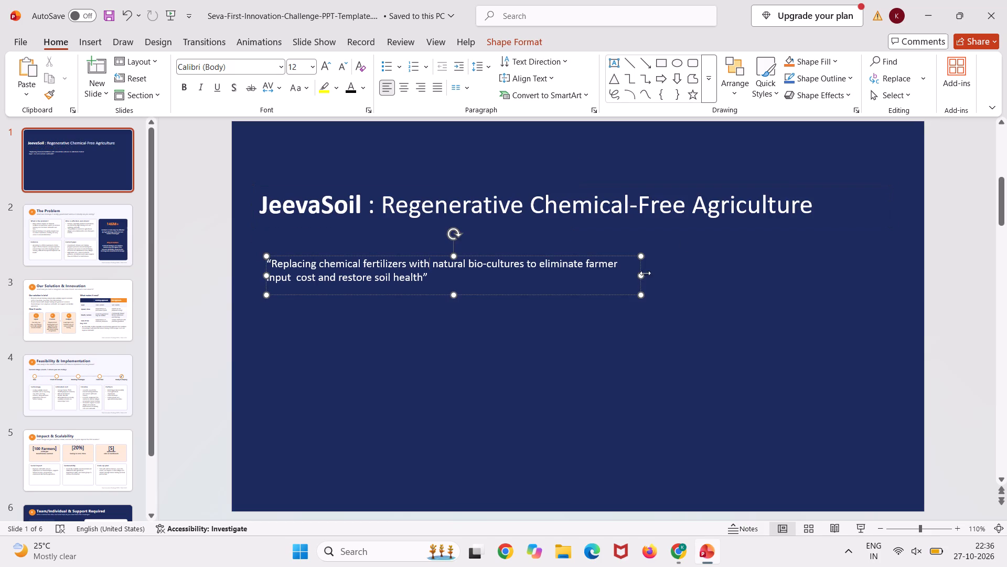
left_click_drag(643, 275, 881, 280)
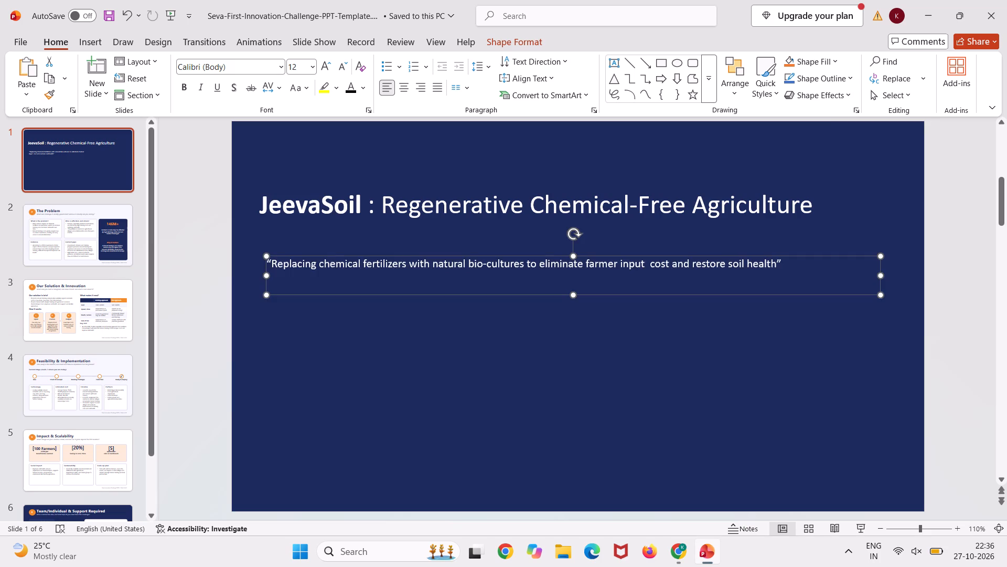
left_click(718, 412)
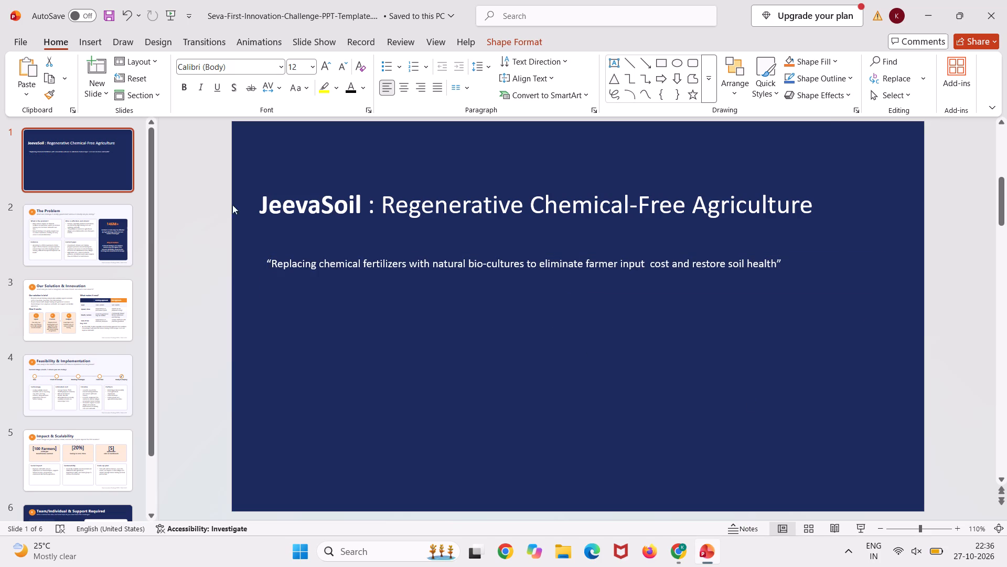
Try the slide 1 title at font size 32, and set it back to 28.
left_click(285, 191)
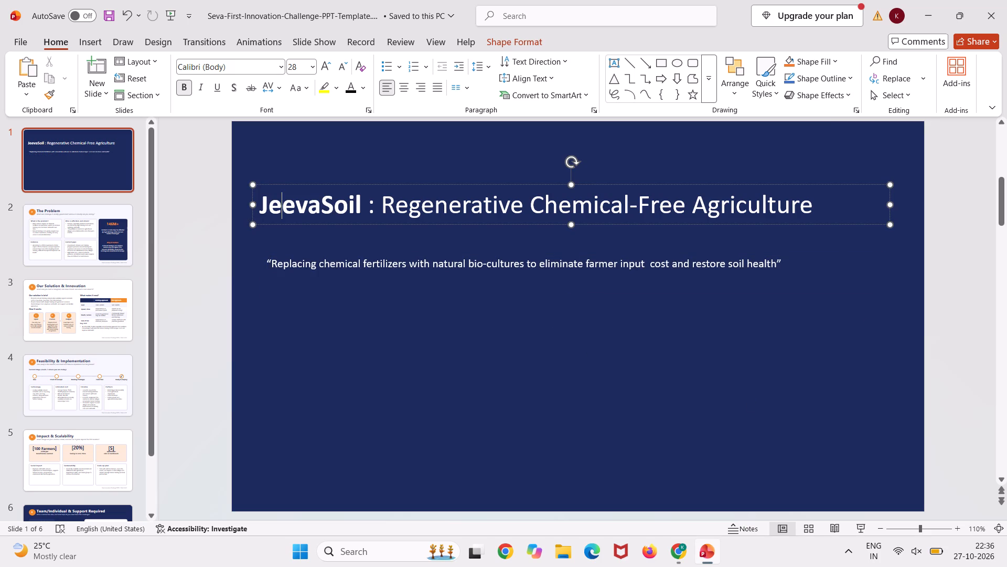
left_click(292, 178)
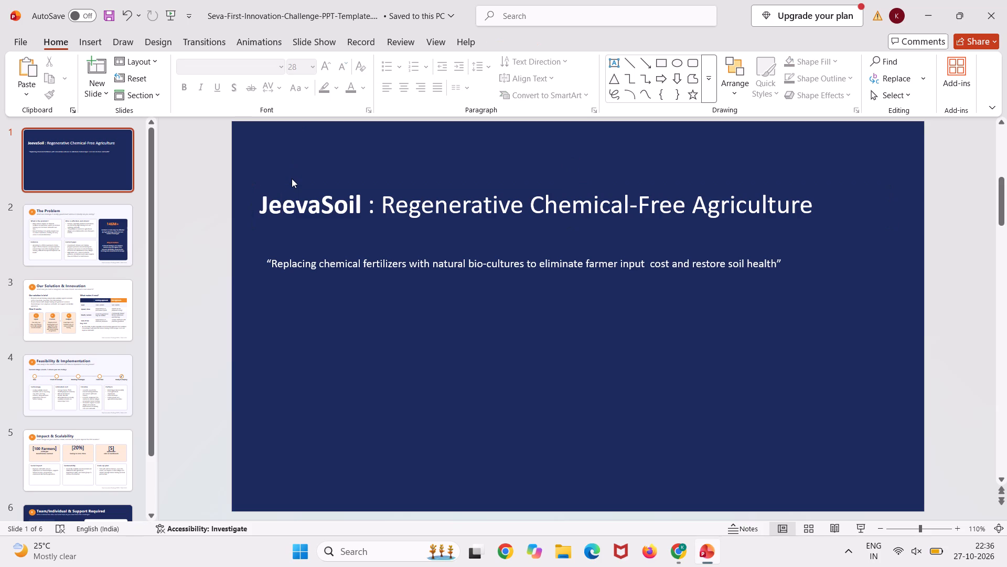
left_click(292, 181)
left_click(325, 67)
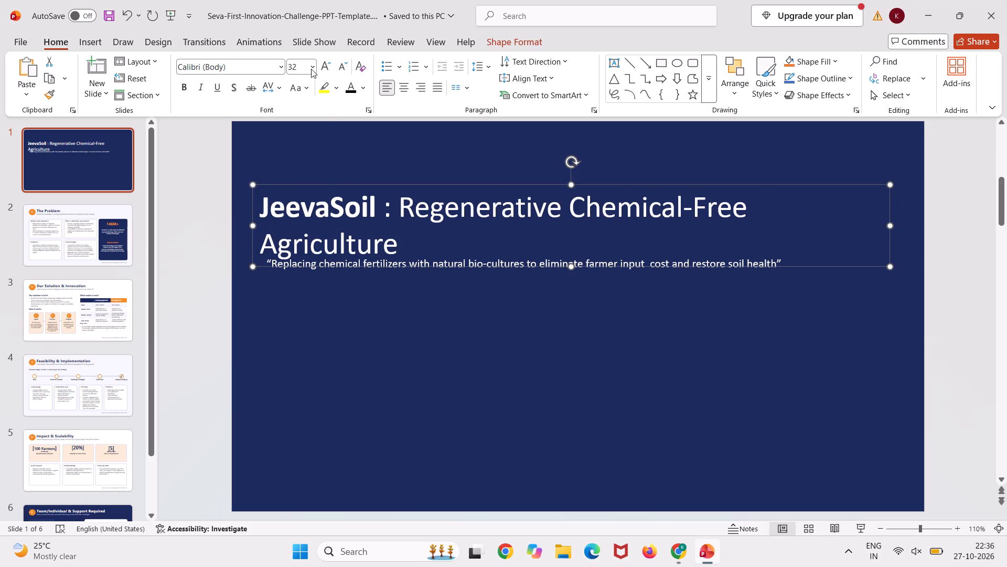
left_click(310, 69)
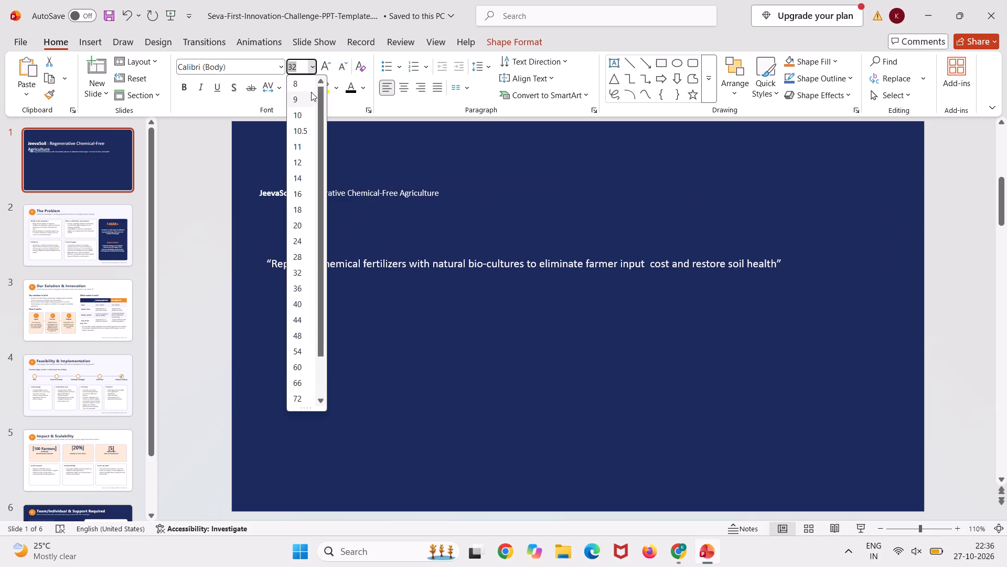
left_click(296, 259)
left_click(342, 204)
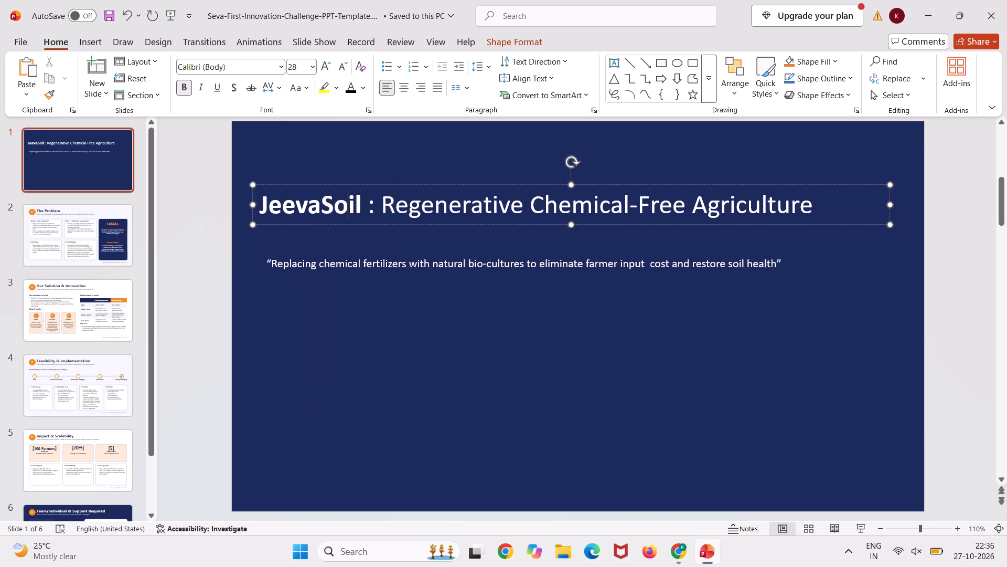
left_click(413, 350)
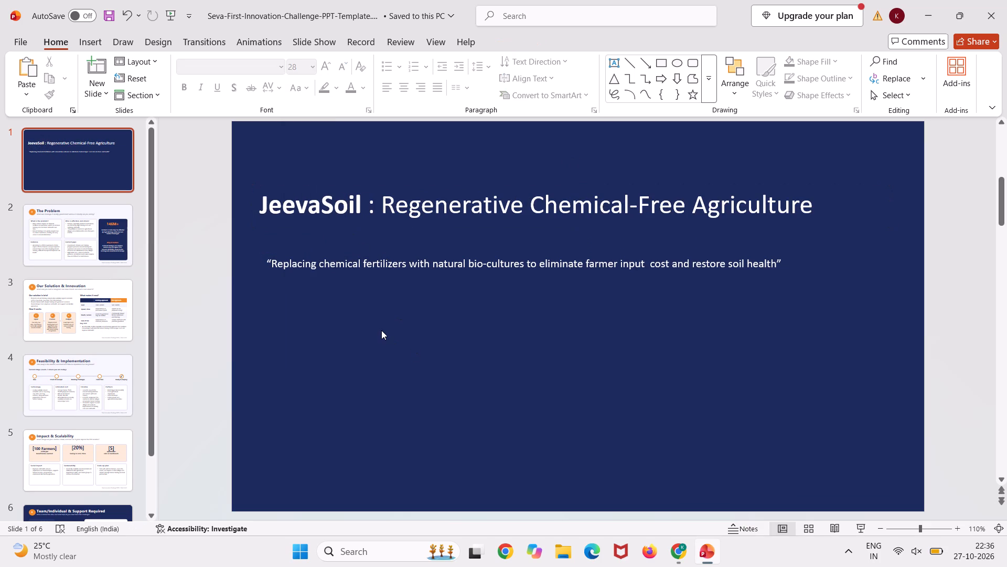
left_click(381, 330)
Delete the italic guiding question under the heading "The Problem" on slide 2.
left_click(92, 240)
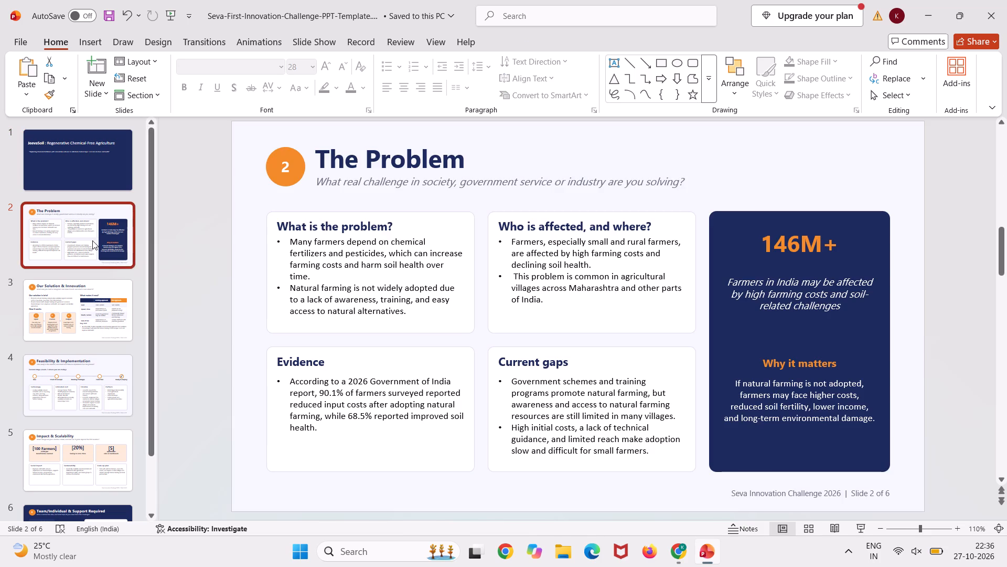
left_click_drag(363, 180, 594, 170)
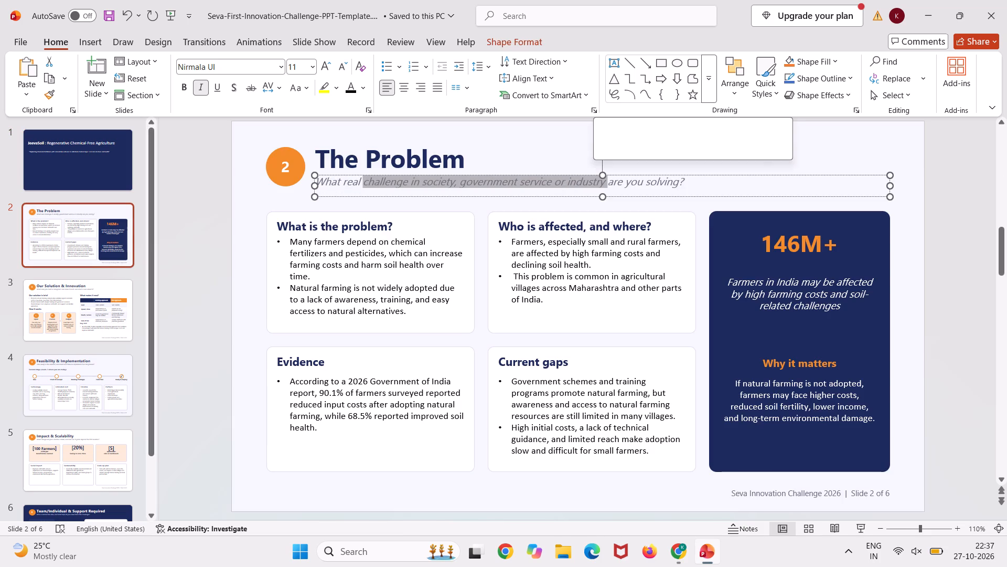
left_click(678, 186)
left_click(684, 185)
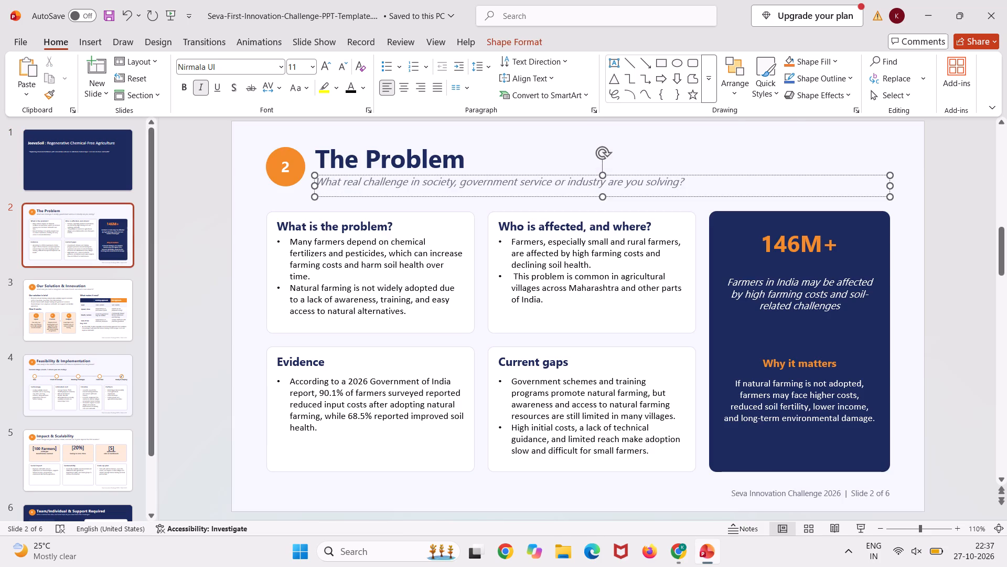
left_click(692, 181)
double_click(692, 181)
left_click(692, 181)
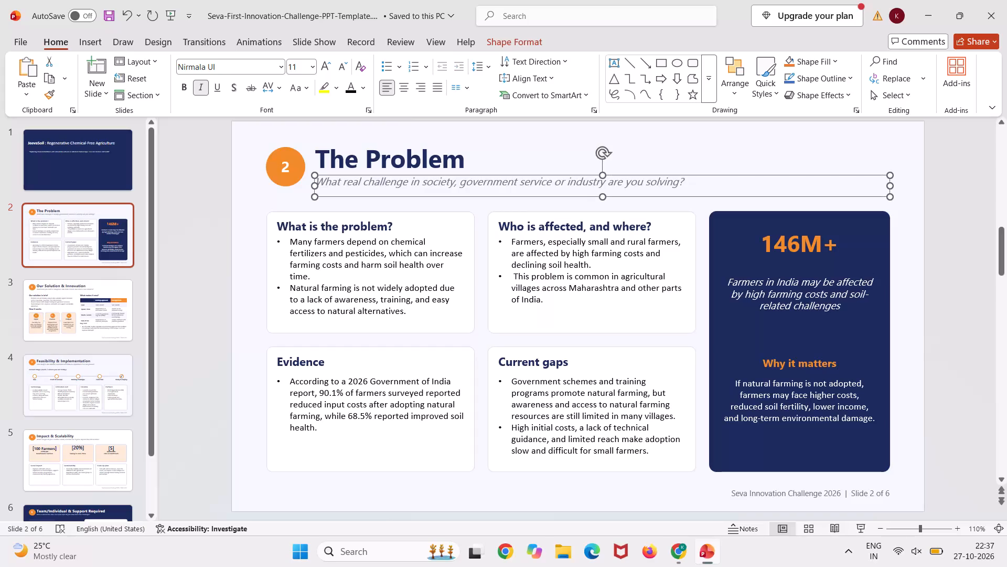
key("Delete")
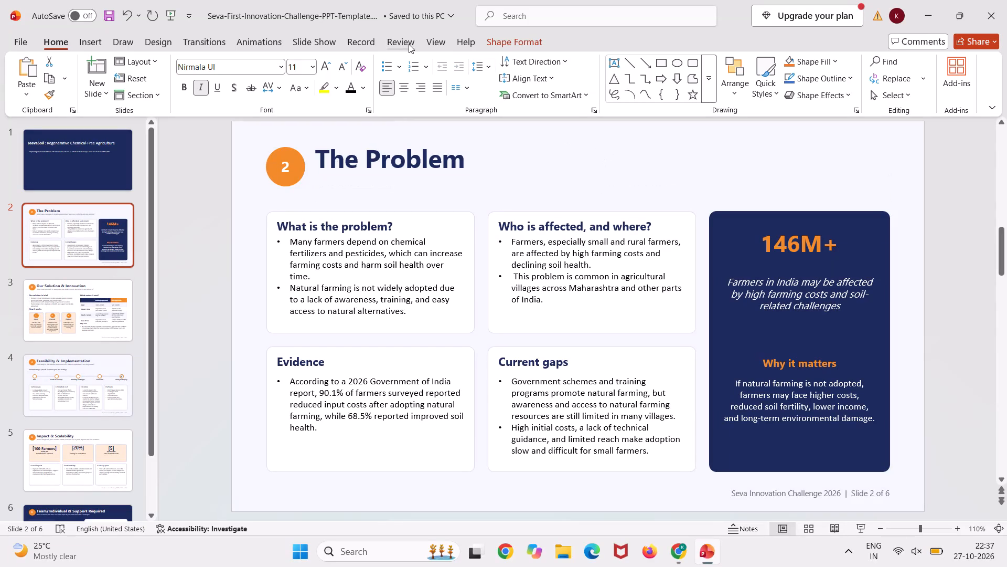
Delete the italic guiding question under the heading "Our Solution & Innovation" on slide 3.
left_click(111, 339)
left_click(342, 188)
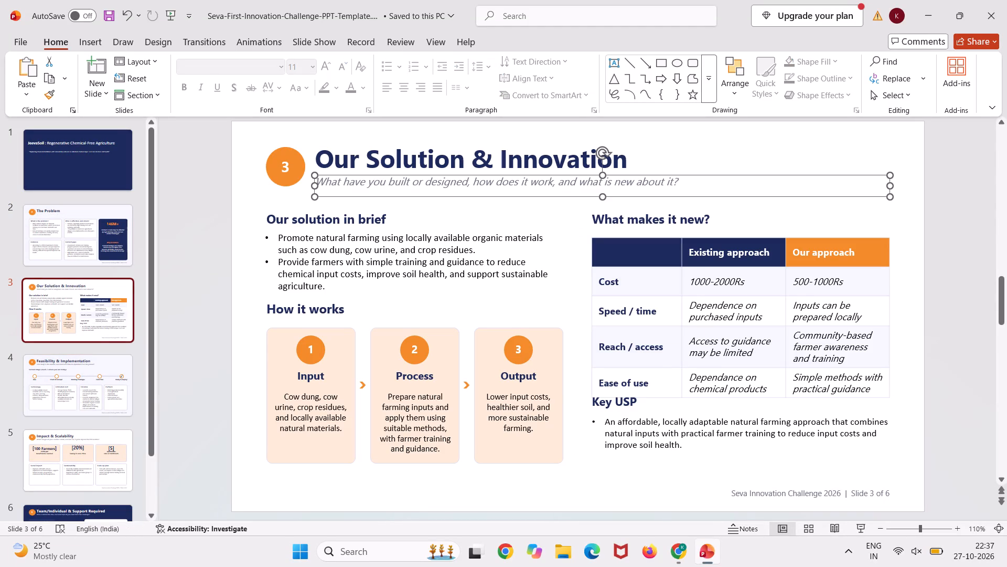
key("Delete")
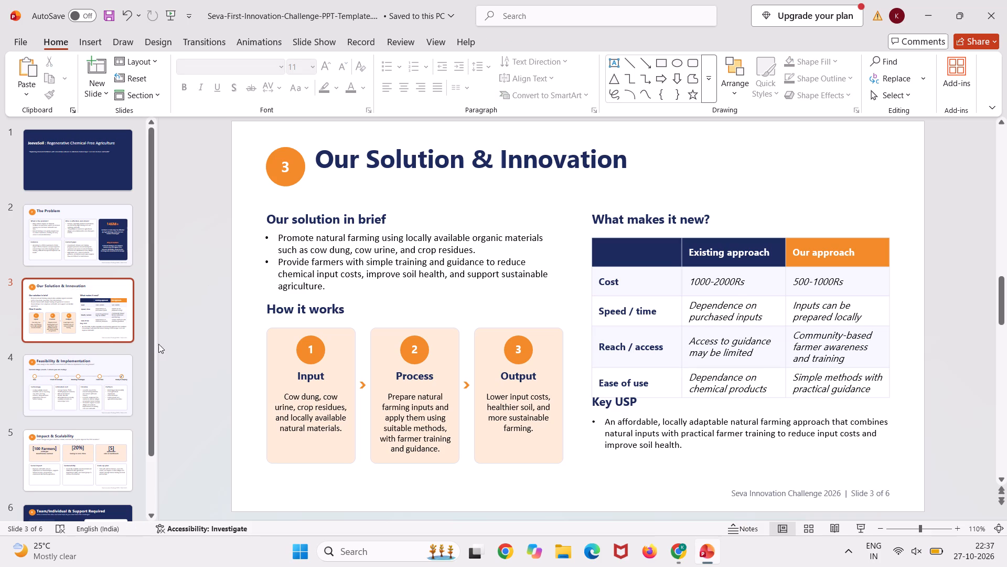
Delete the italic guiding question under the heading "Feasibility & Implementation" on slide 4.
left_click(114, 399)
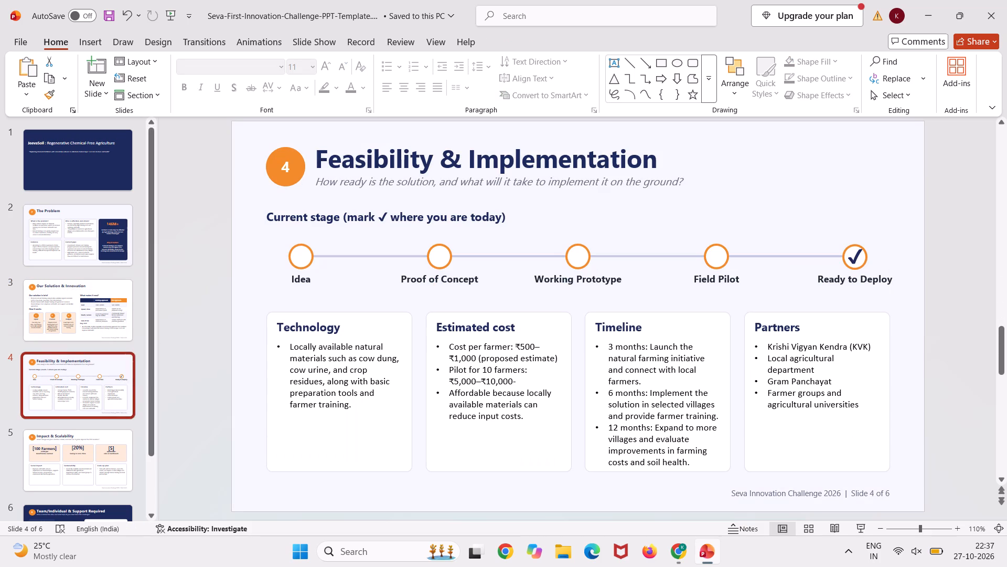
left_click(563, 189)
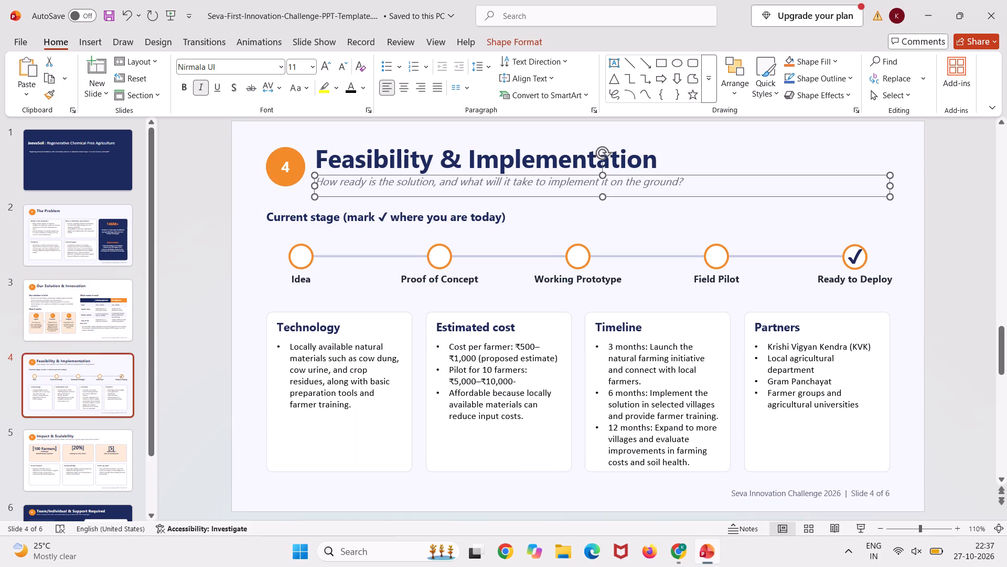
key("Delete")
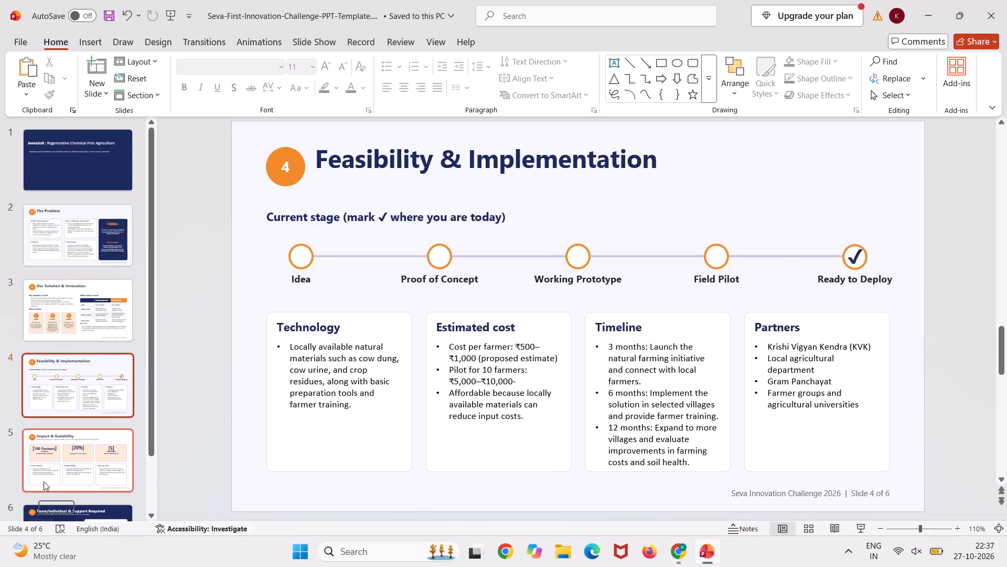
Delete the italic guiding question under the heading "Impact & Scalability" on slide 5.
left_click(44, 481)
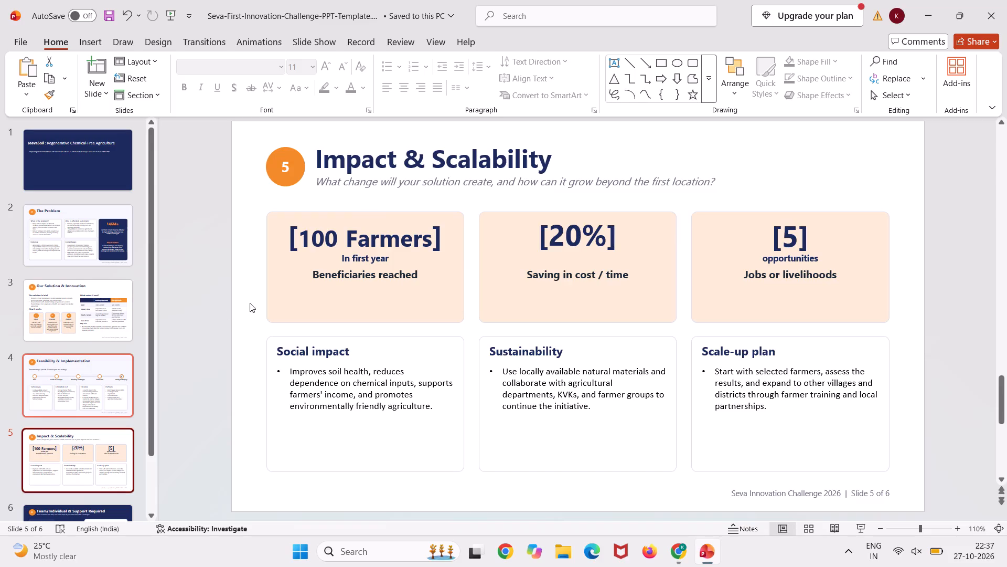
left_click(380, 178)
key("Delete")
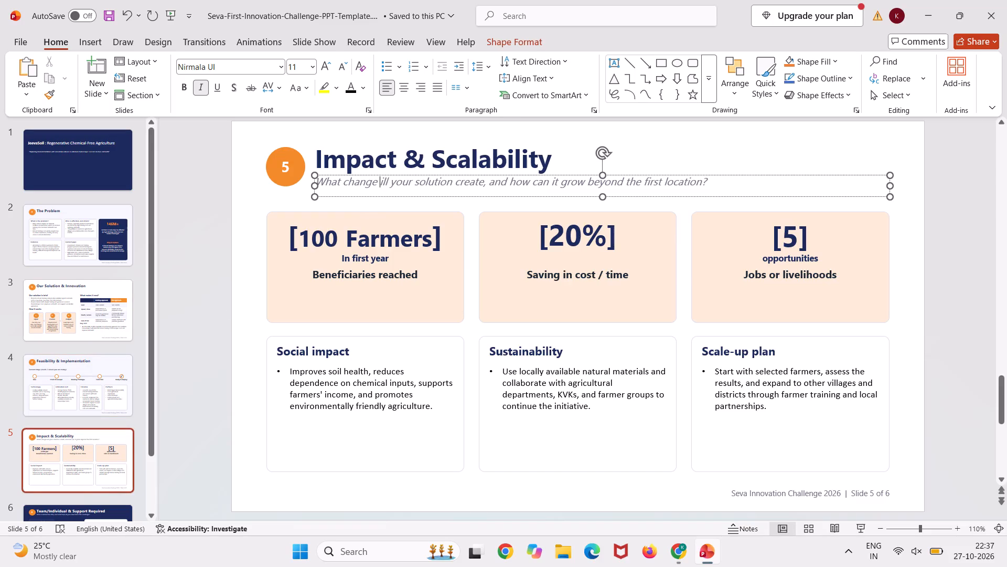
left_click(792, 175)
key("Delete")
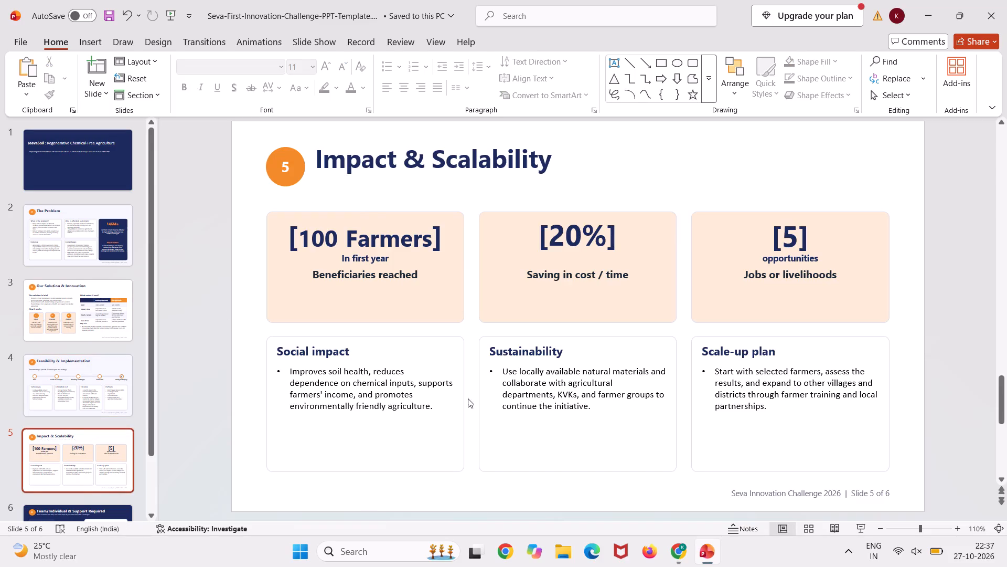
Delete the italic guiding question under the heading "Team/Individual & Support Required" on slide 6.
left_click(116, 506)
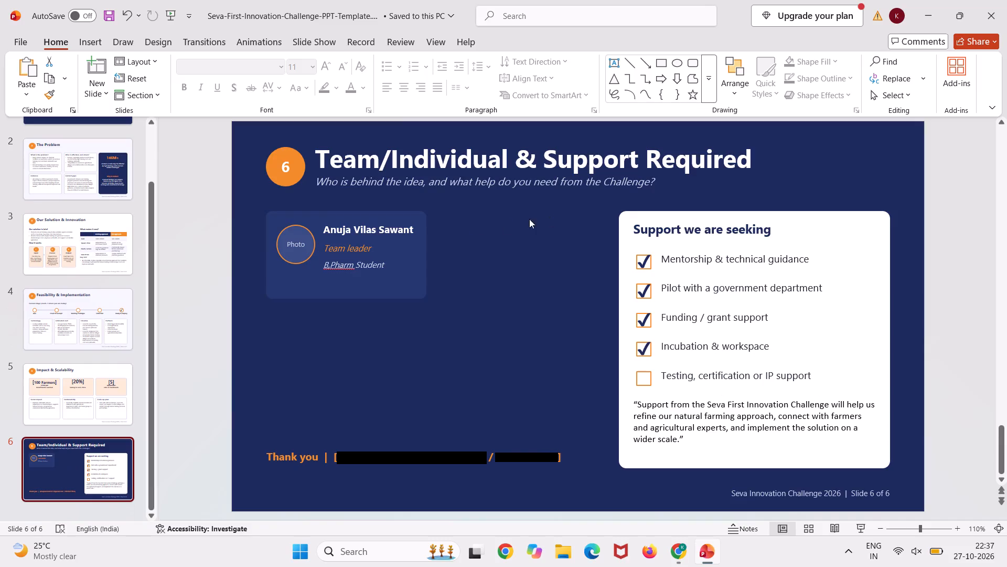
left_click(477, 185)
key("Delete")
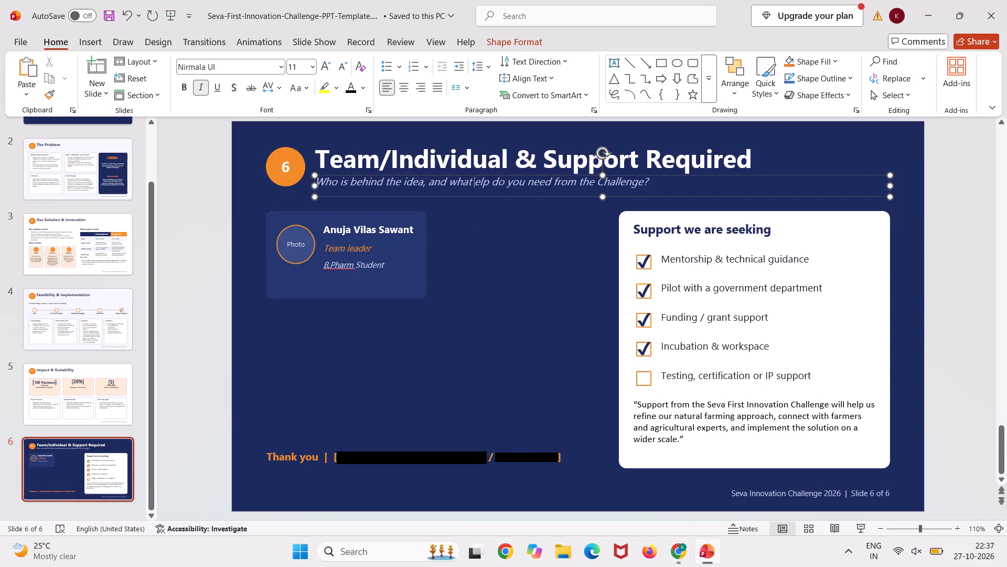
left_click(727, 175)
key("Delete")
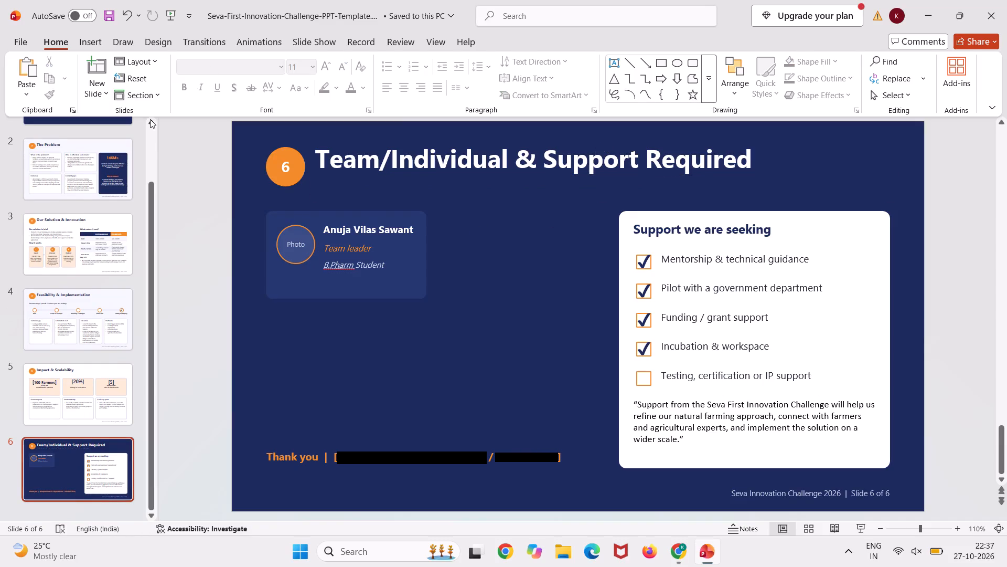
Review the layout and content of slides 1 to 6 as a full-screen slide show, starting from the title slide.
triple_click(150, 119)
double_click(150, 119)
left_click_drag(150, 119, 59, 176)
left_click(59, 176)
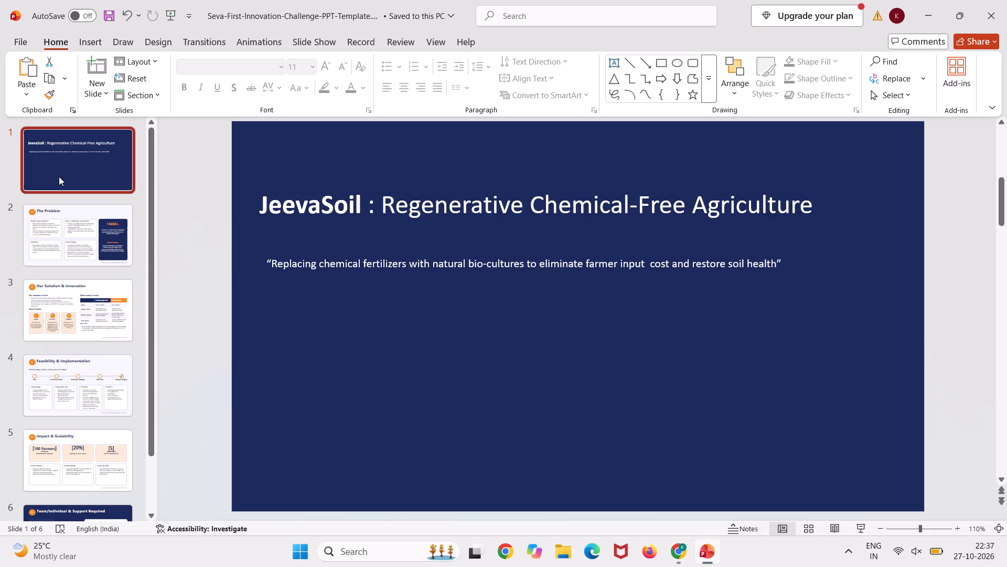
left_click(782, 529)
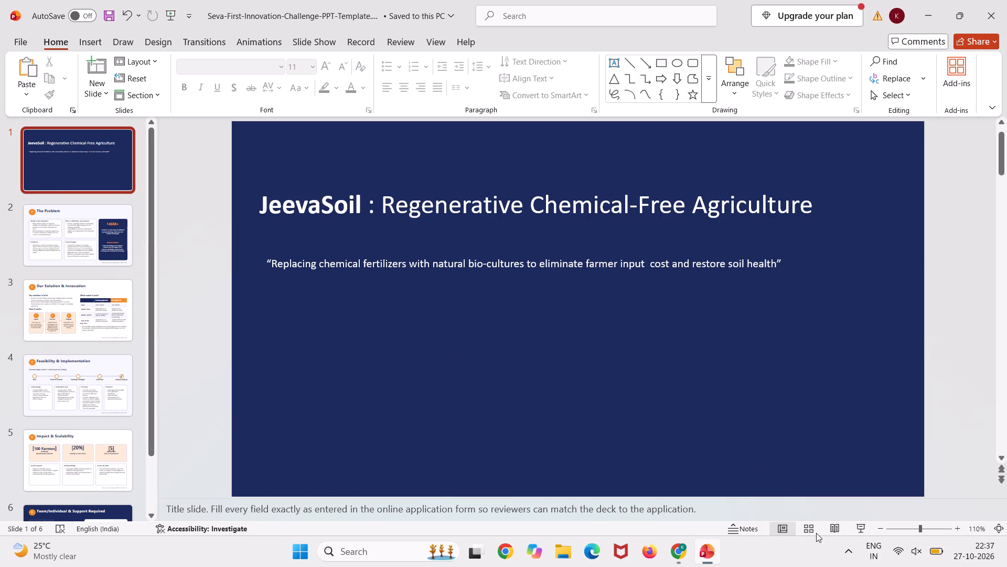
left_click(815, 532)
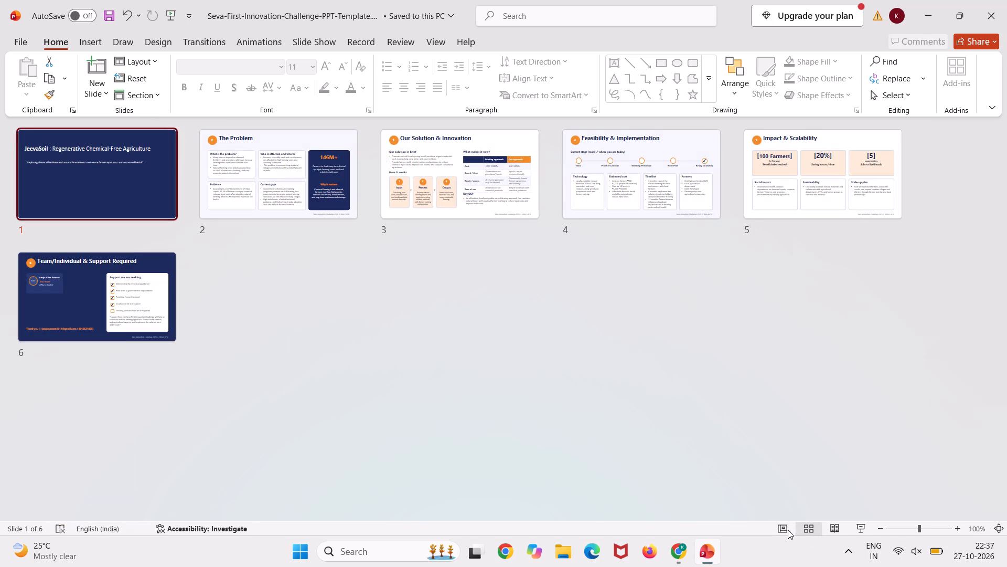
left_click(791, 530)
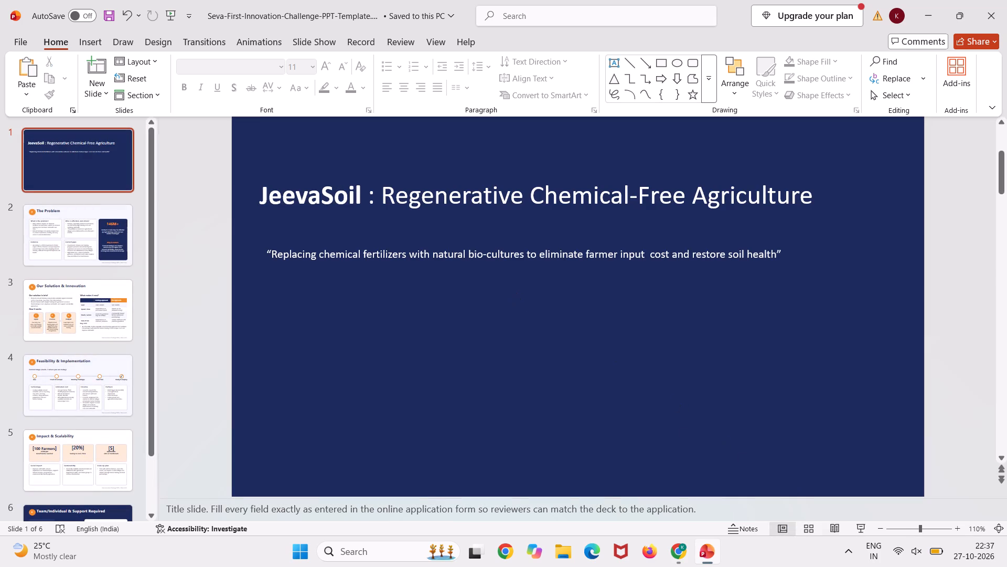
left_click(865, 532)
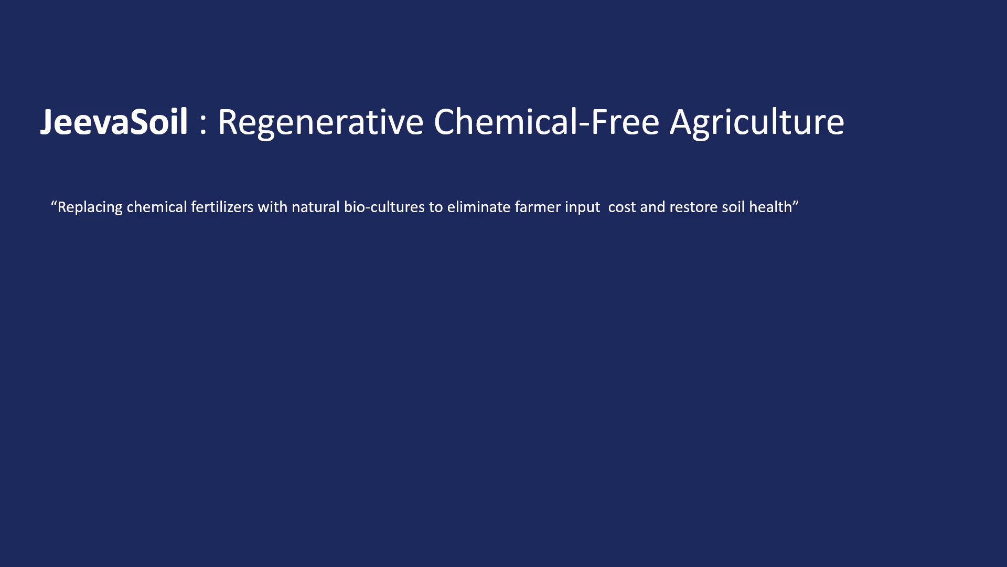
key("Right")
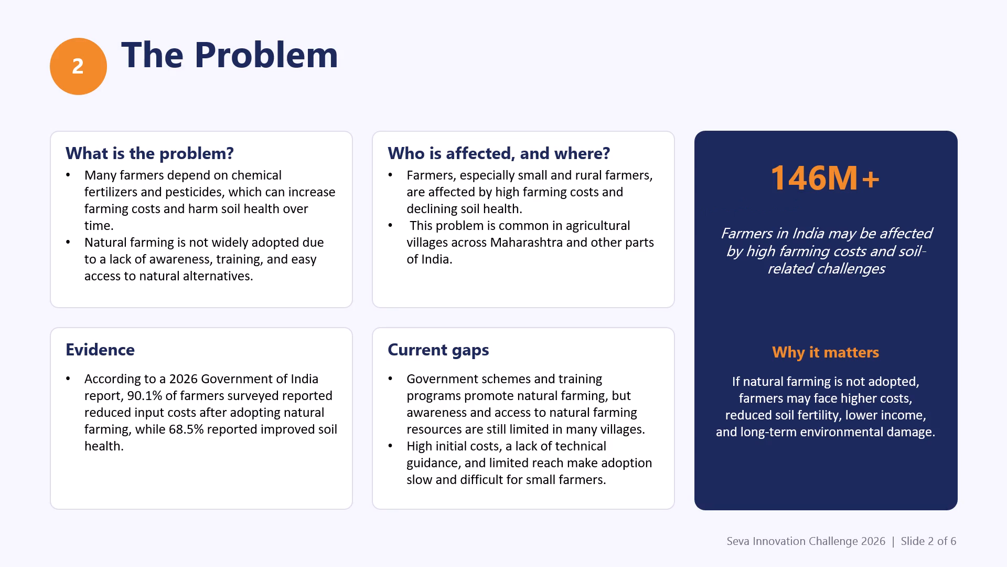
key("Right")
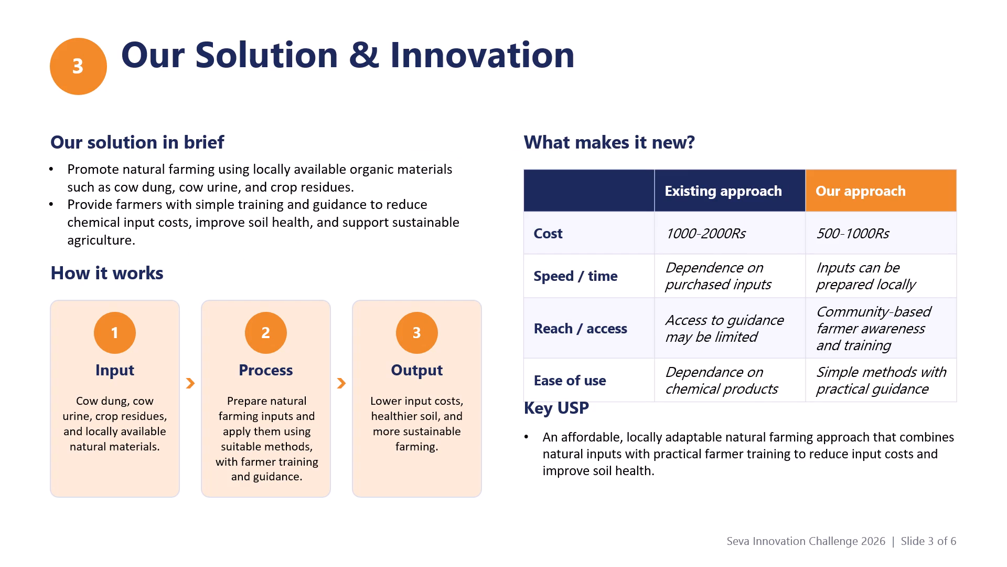
key("Left")
key("Left")
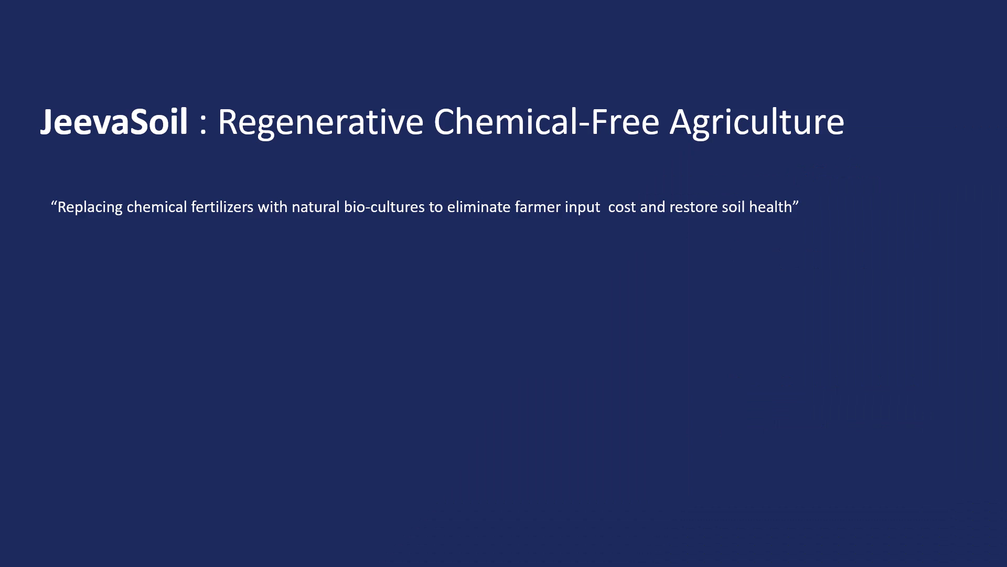
key("Right")
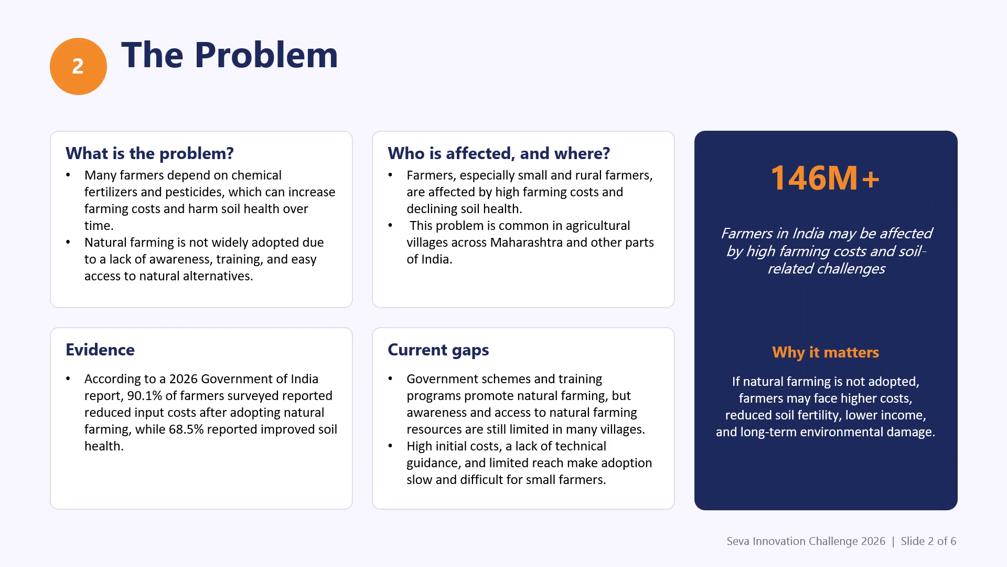
key("Right")
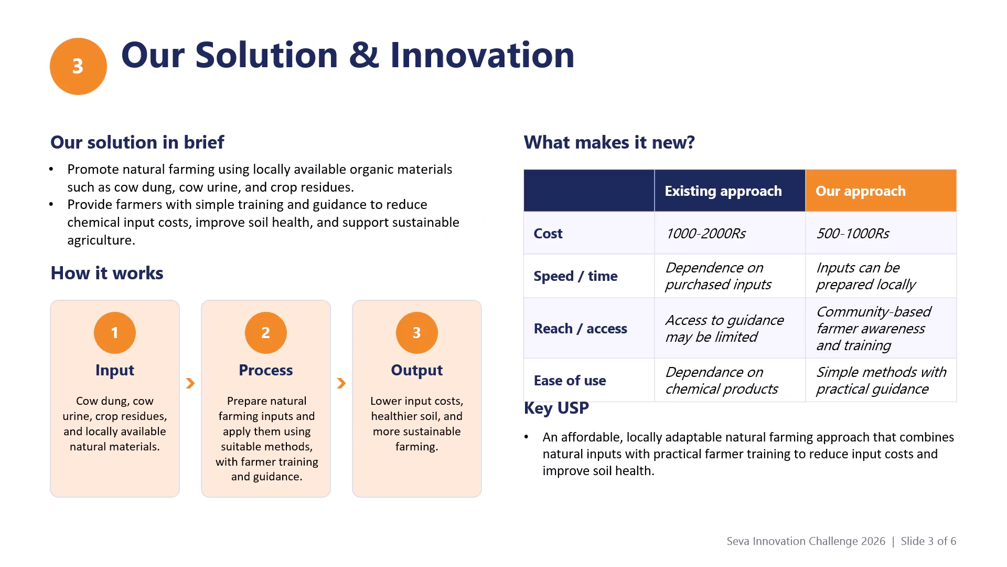
key("Right")
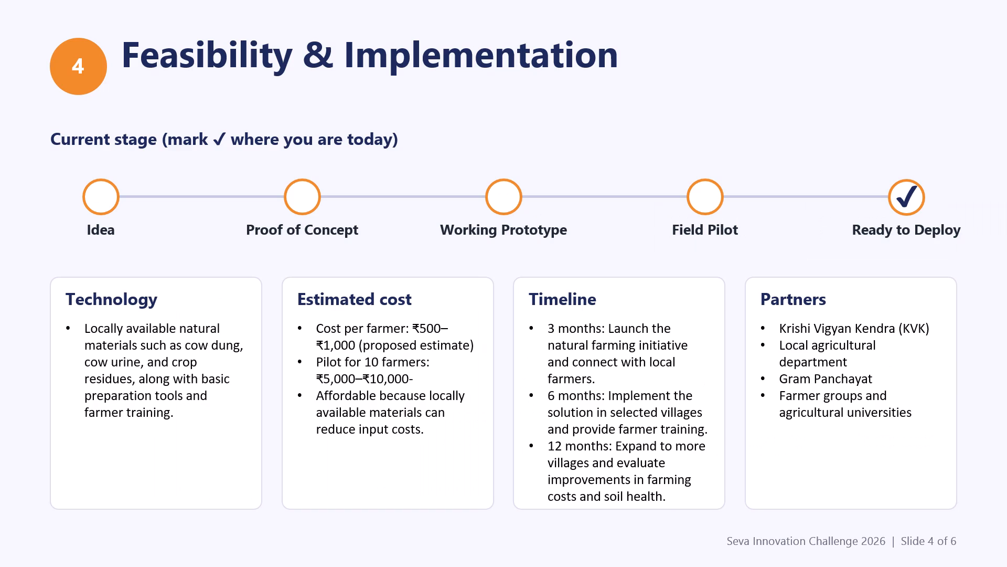
key("Right")
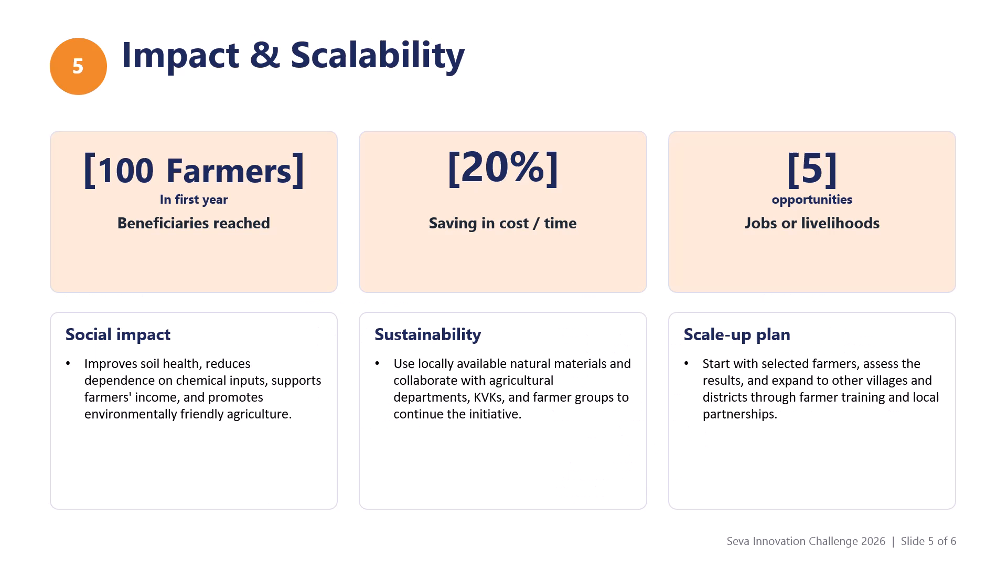
key("Right")
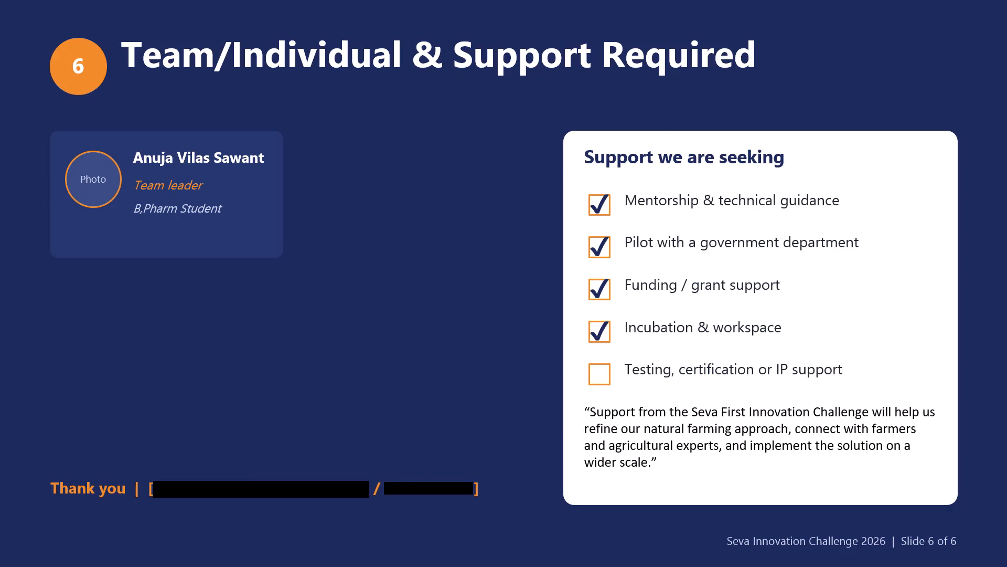
key("Left")
key("Left")
key("Left")
key("Left")
key("Left")
key("Left")
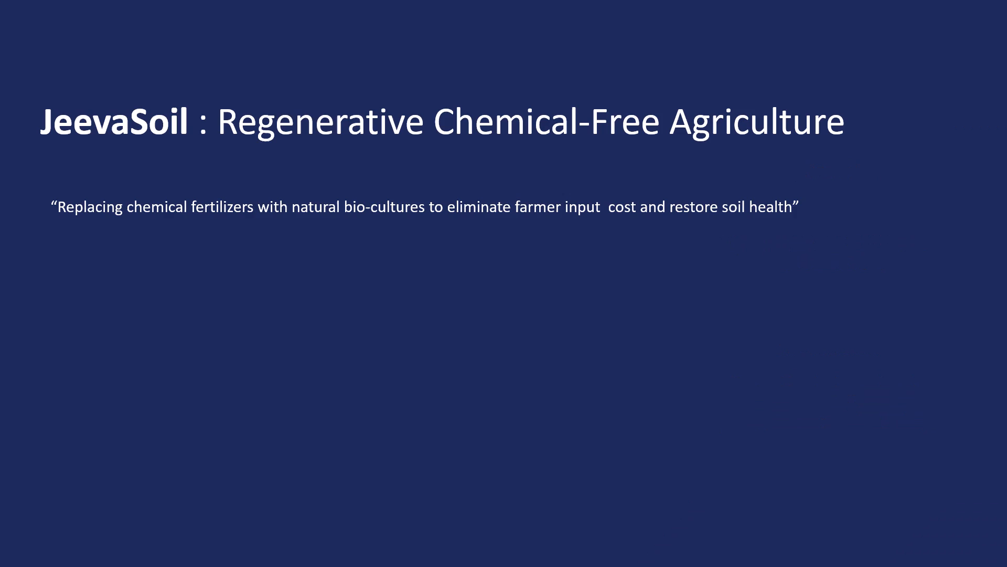
key("Escape")
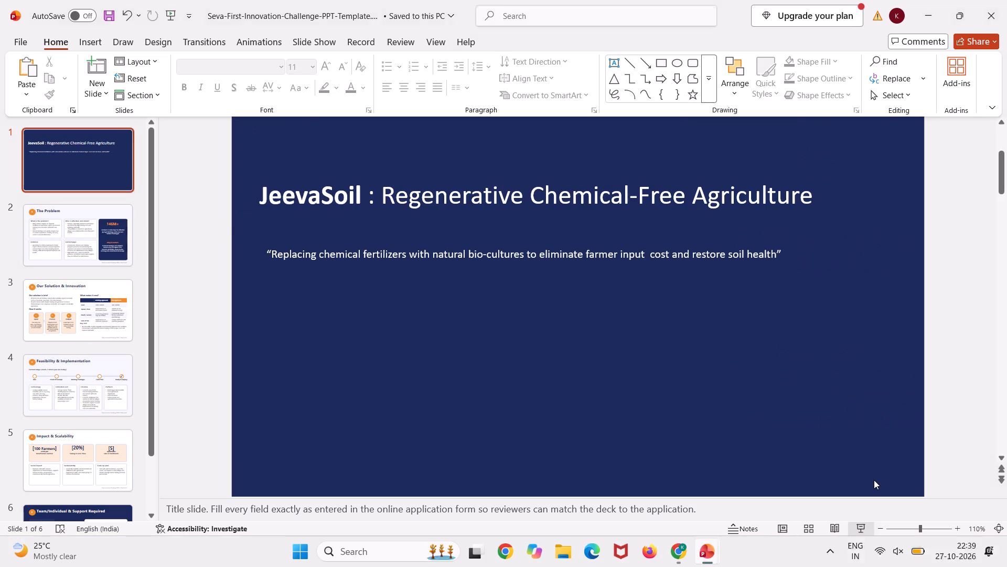
Move the "What makes it new?" comparison table on slide 3 slightly up so that it clears the "Key USP" heading.
left_click(104, 251)
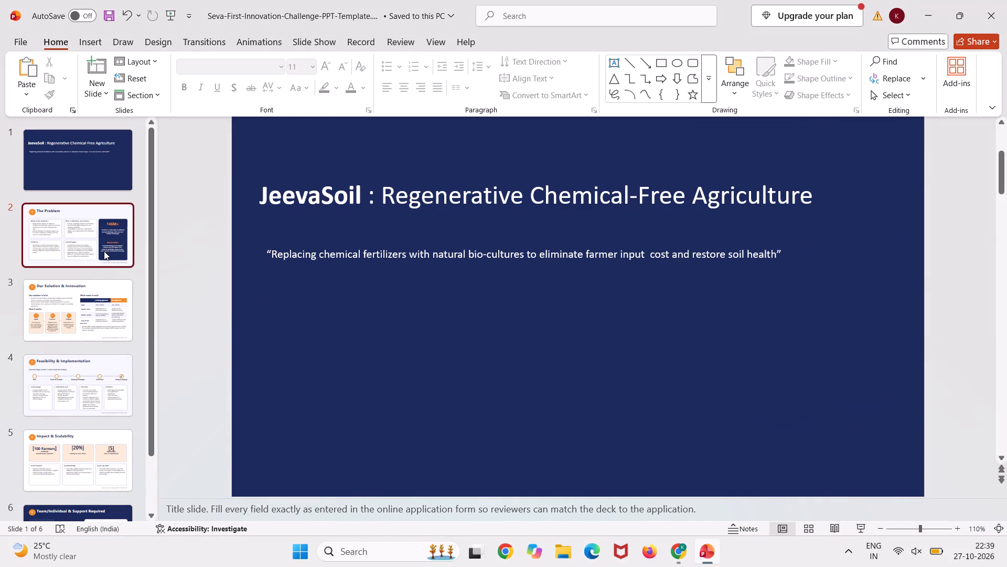
left_click(90, 335)
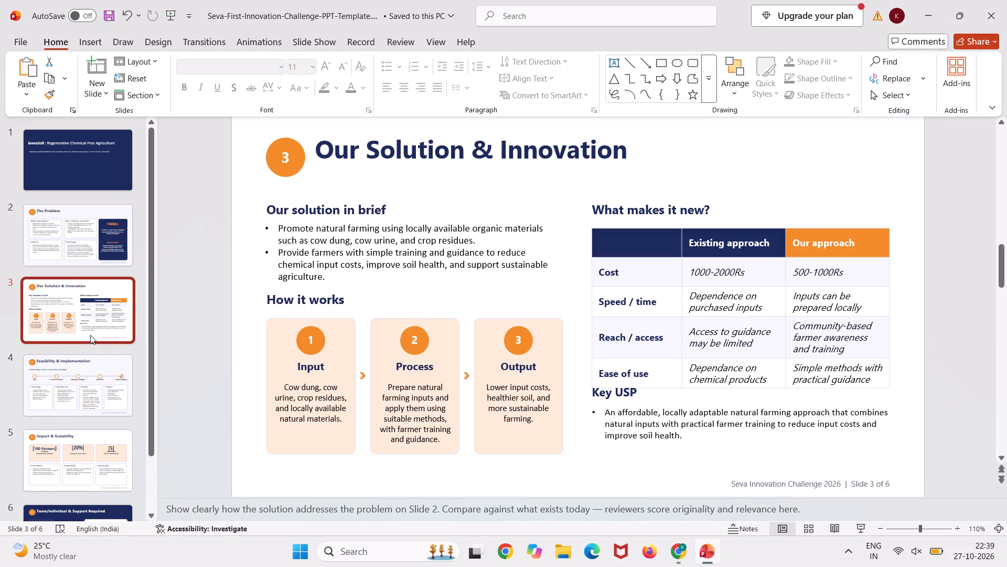
left_click(94, 179)
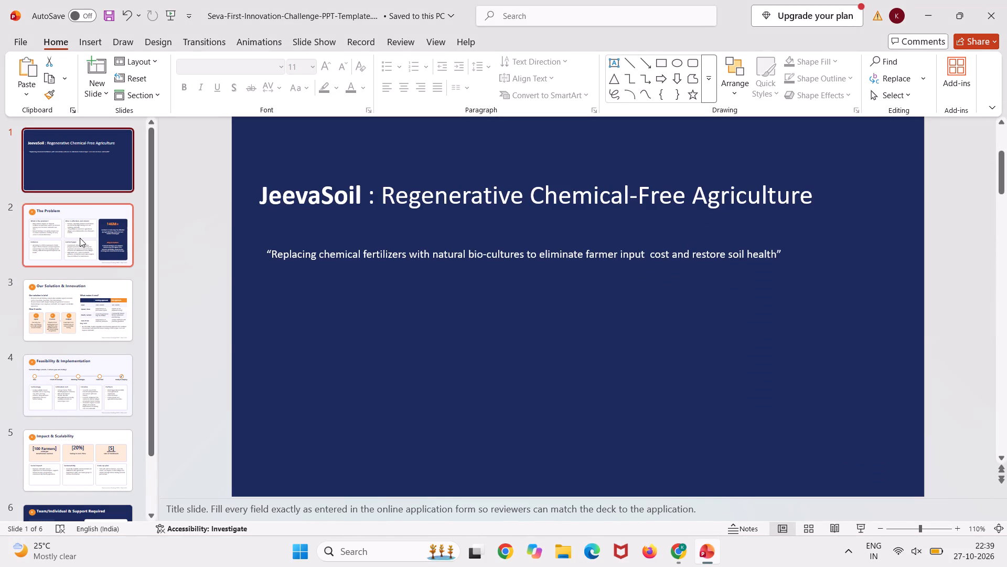
left_click(79, 244)
left_click(81, 323)
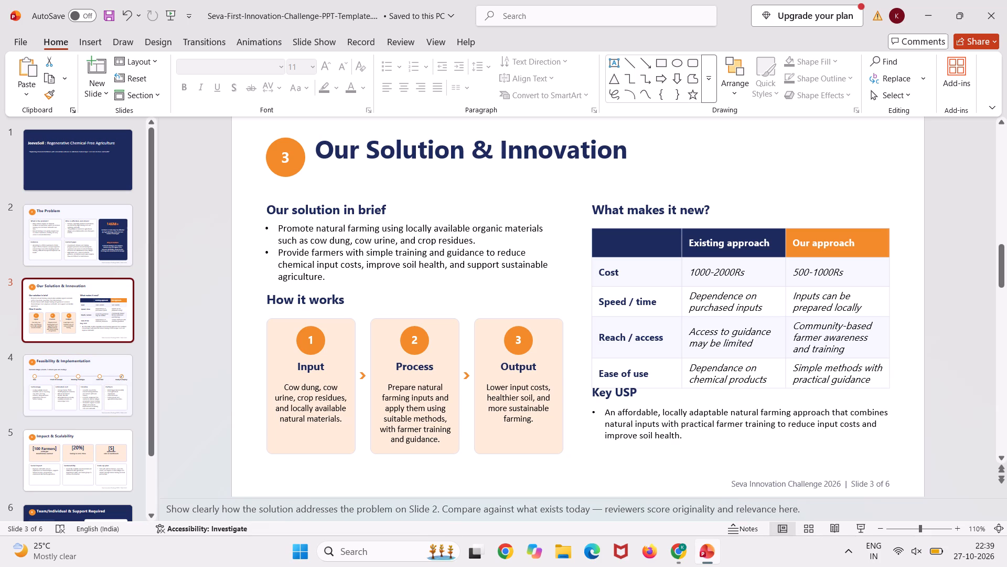
left_click(662, 238)
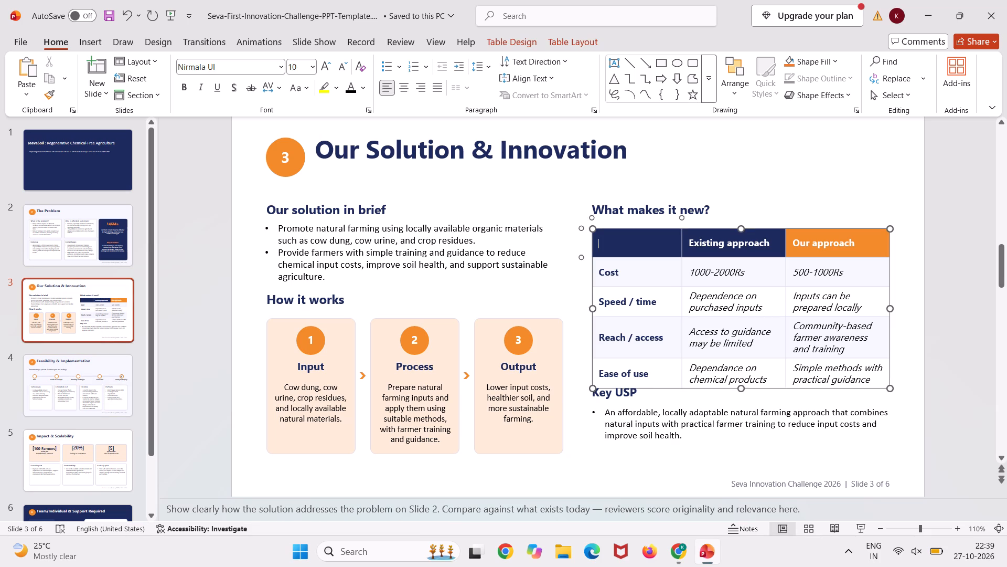
left_click(670, 228)
left_click_drag(670, 228, 670, 221)
left_click(673, 395)
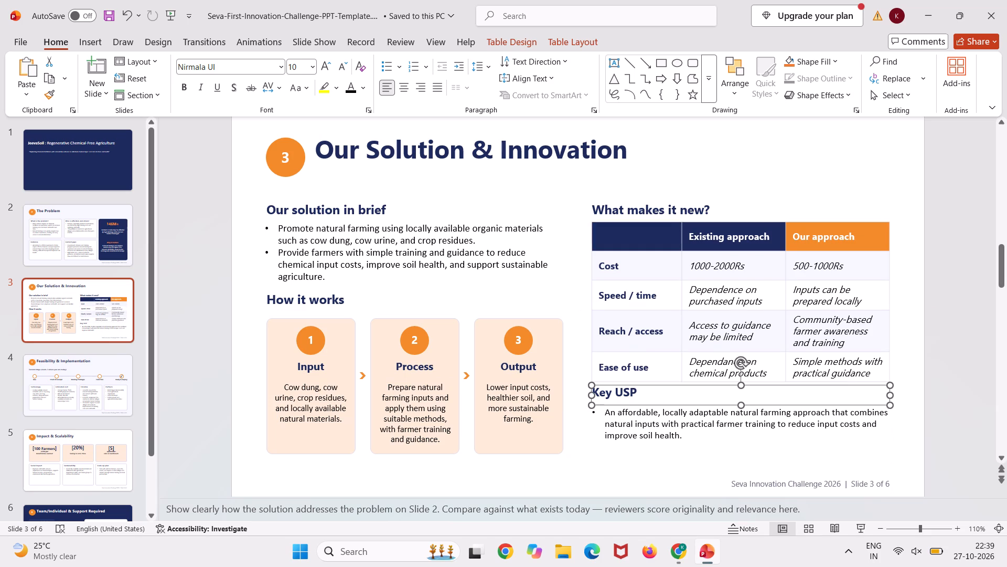
left_click(843, 175)
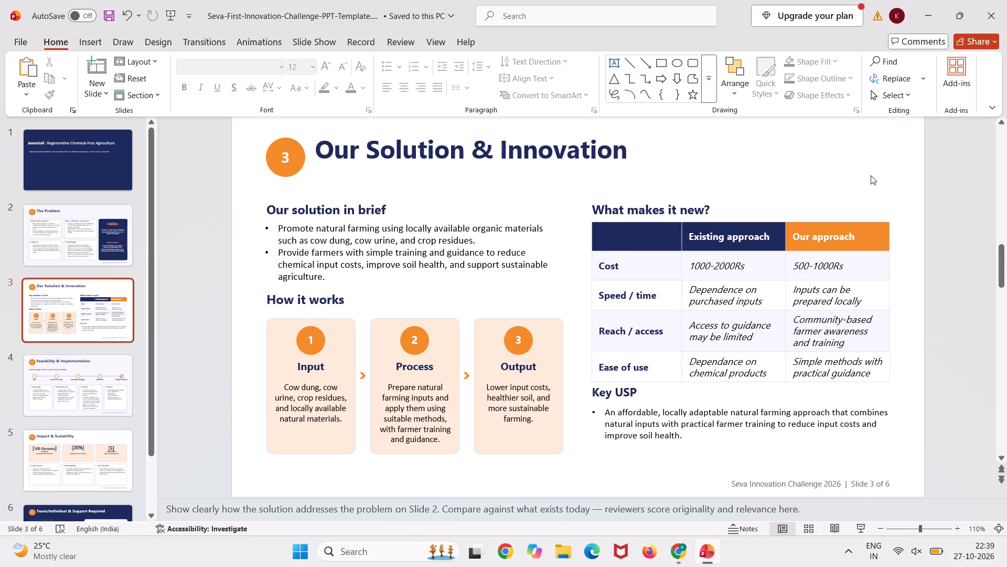
Look through slides 4, 5 and 6 in the editing view to check their layout.
key("Right")
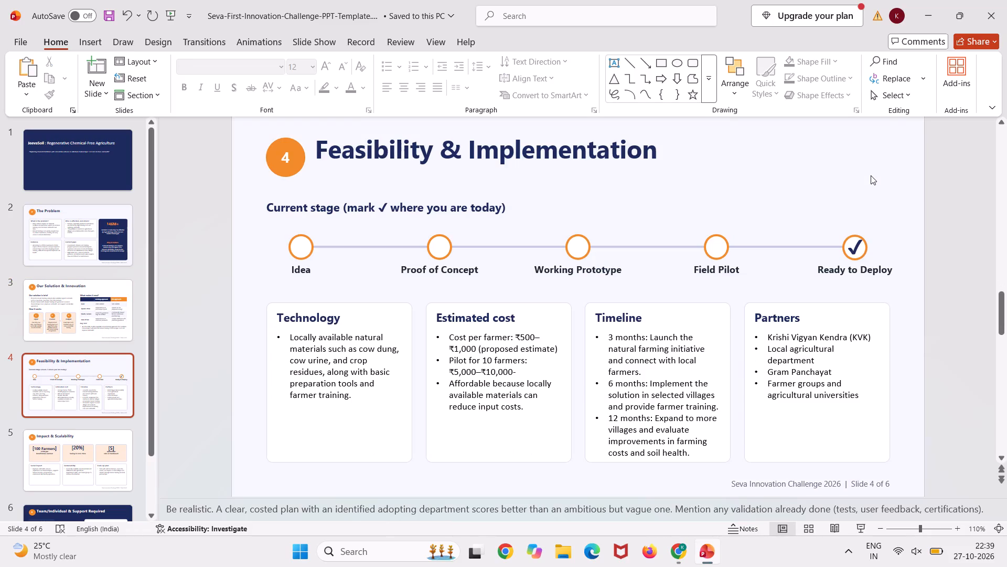
key("Right")
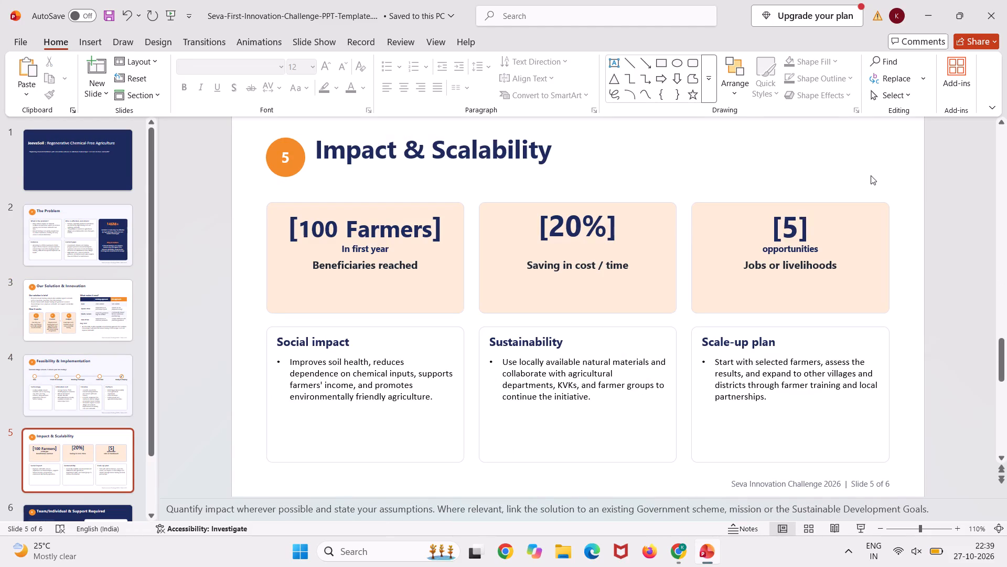
key("Right")
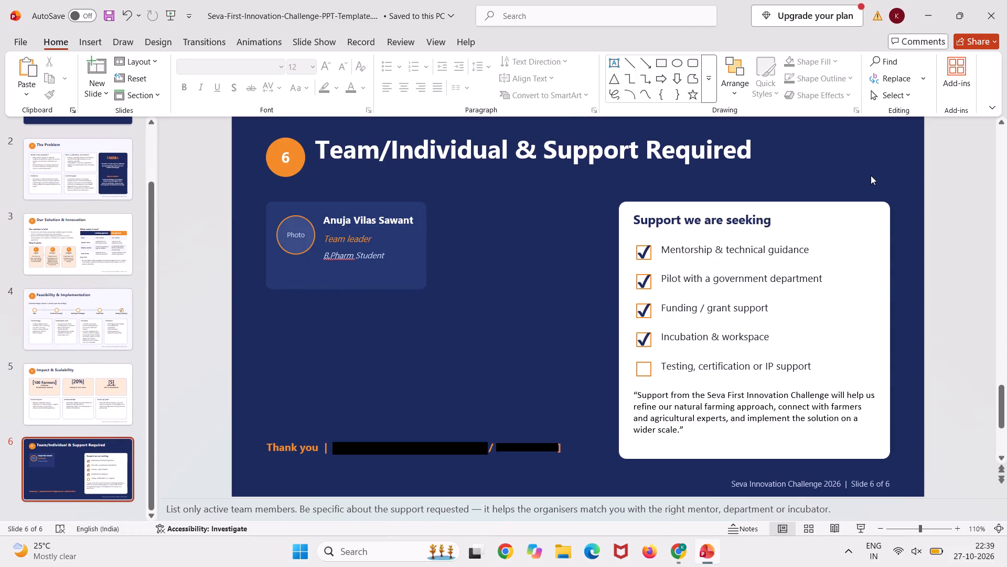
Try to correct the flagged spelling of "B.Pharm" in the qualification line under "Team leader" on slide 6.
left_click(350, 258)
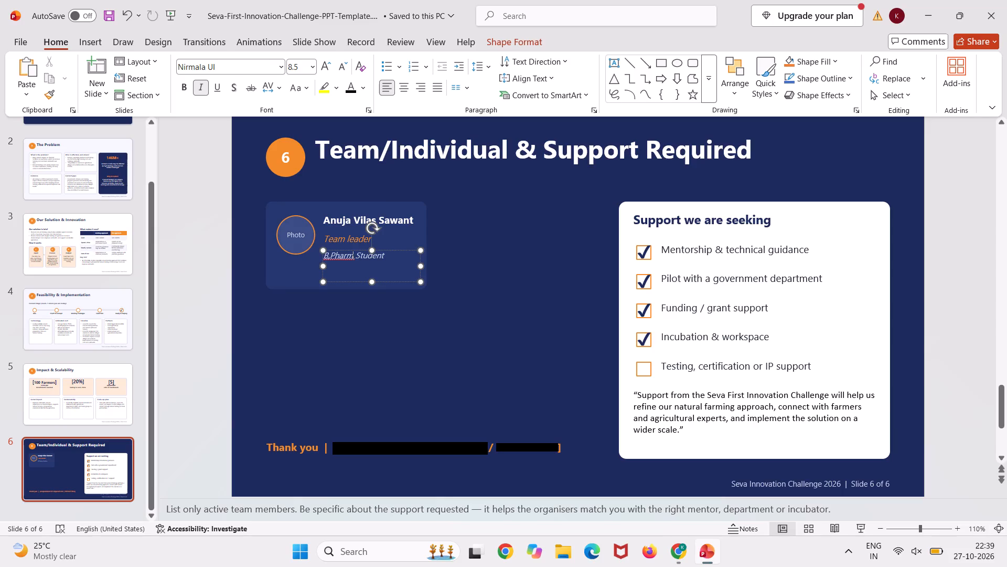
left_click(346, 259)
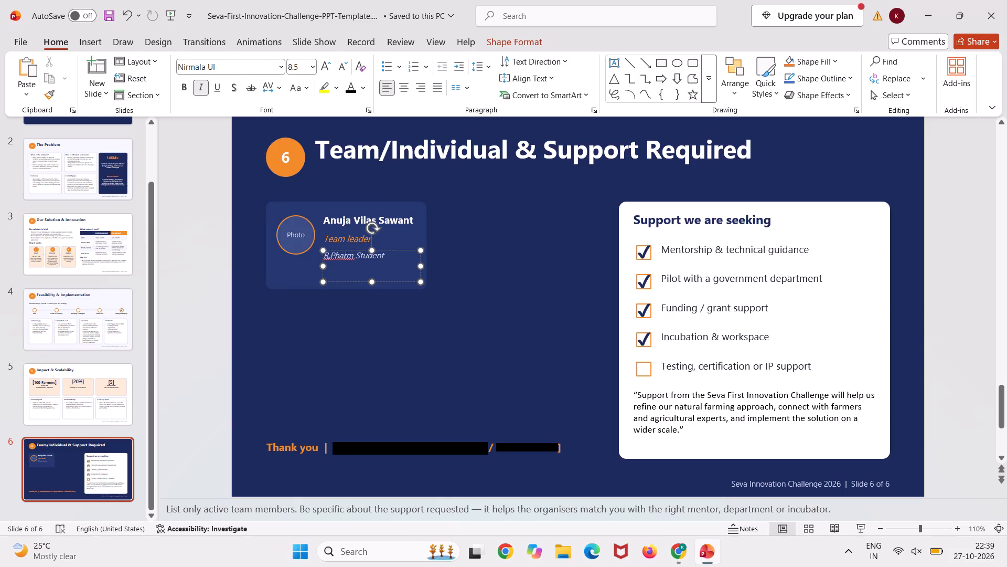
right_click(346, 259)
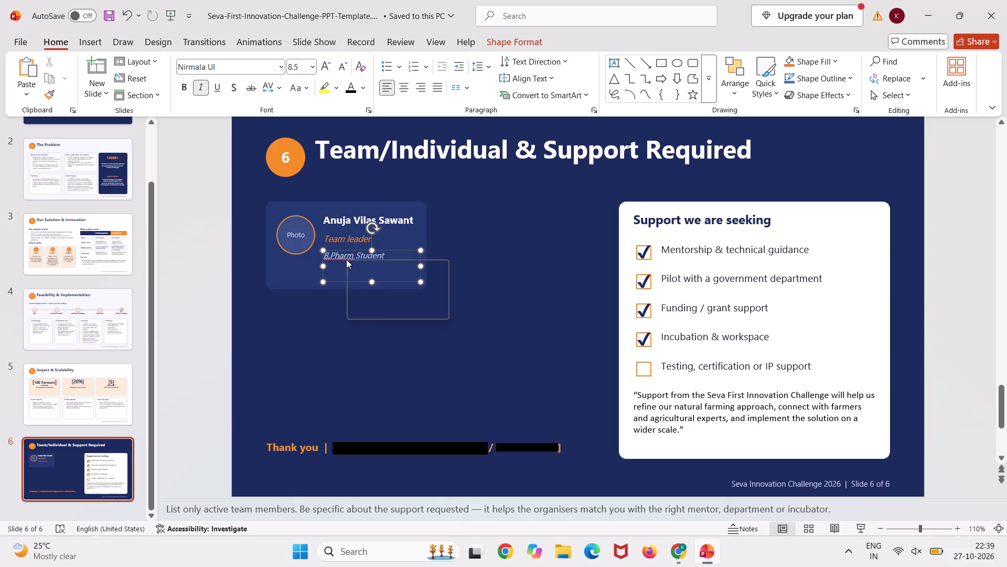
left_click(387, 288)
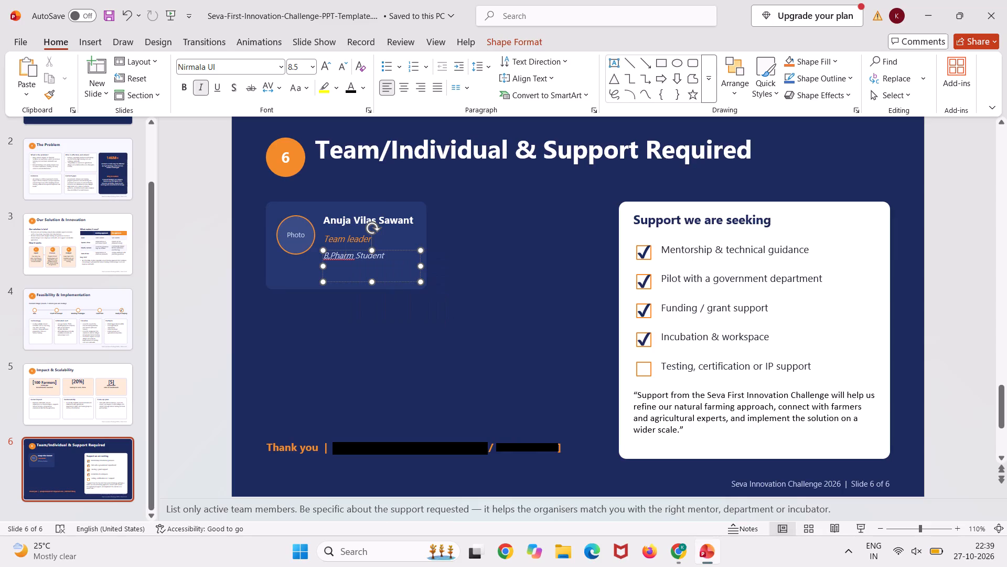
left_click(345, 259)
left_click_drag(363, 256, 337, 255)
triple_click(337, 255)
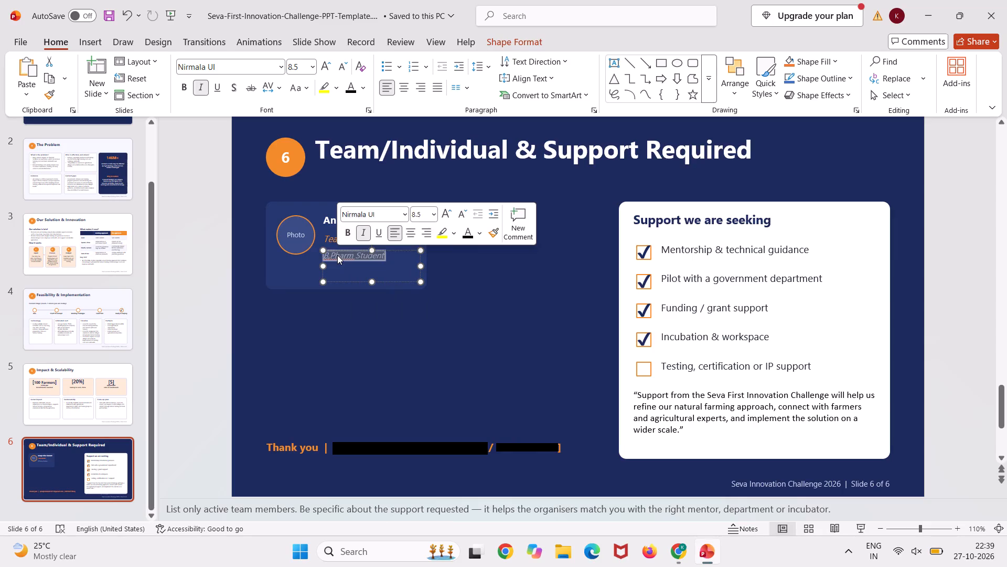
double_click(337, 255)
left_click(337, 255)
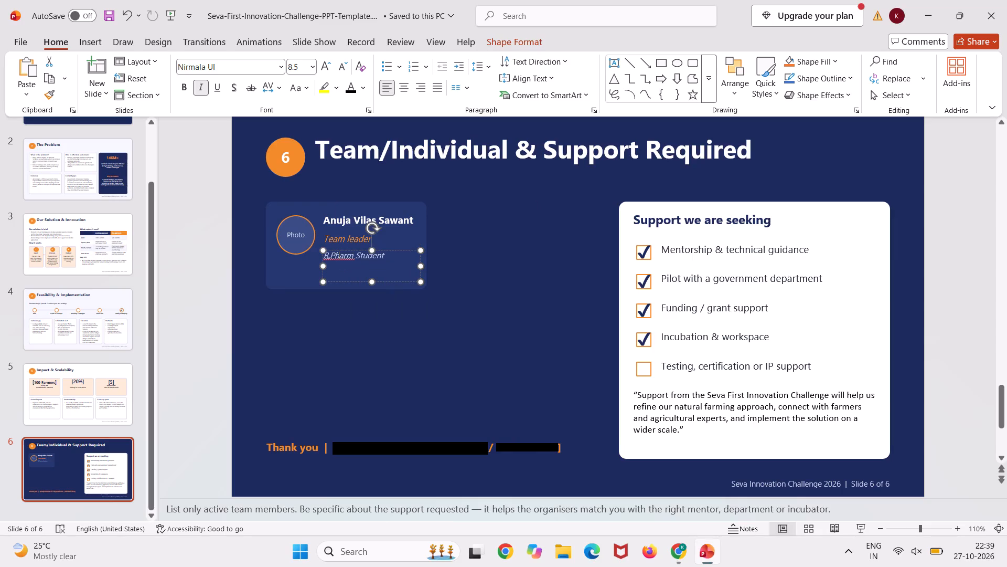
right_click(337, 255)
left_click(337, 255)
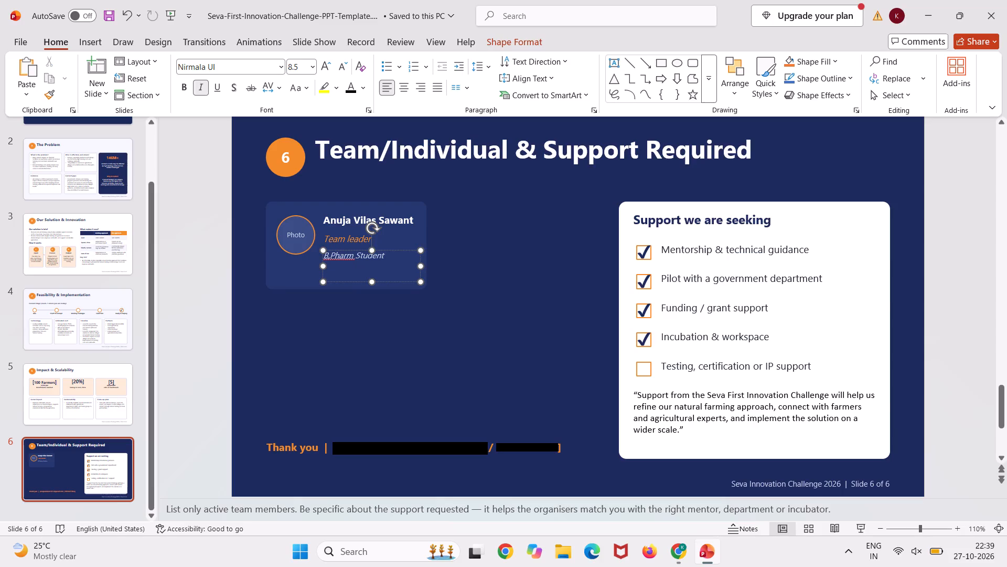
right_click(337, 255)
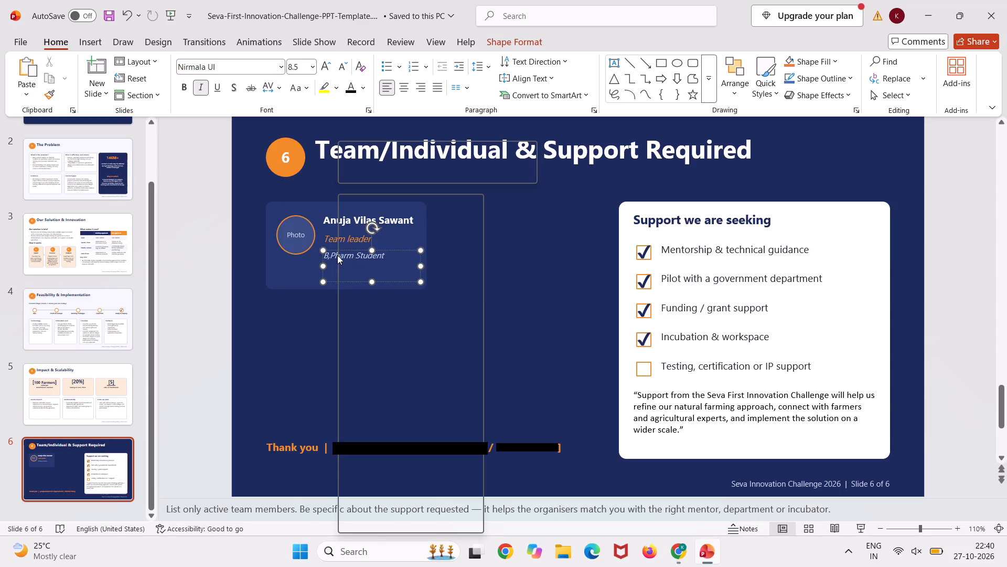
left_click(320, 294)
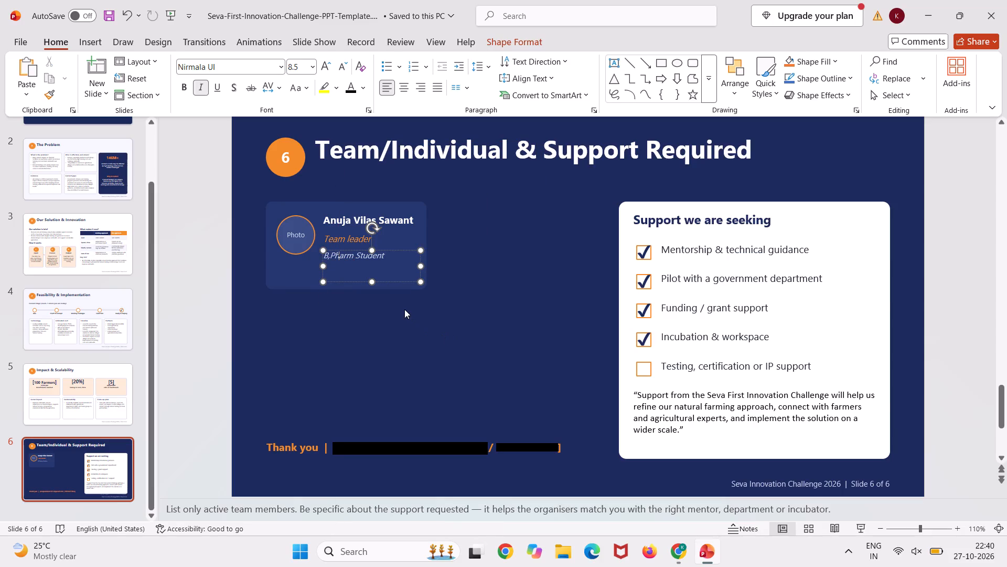
Move the qualification text box slightly up, closer to "Team leader" and left-aligned with the lines above it.
left_click_drag(404, 309, 347, 275)
left_click(347, 275)
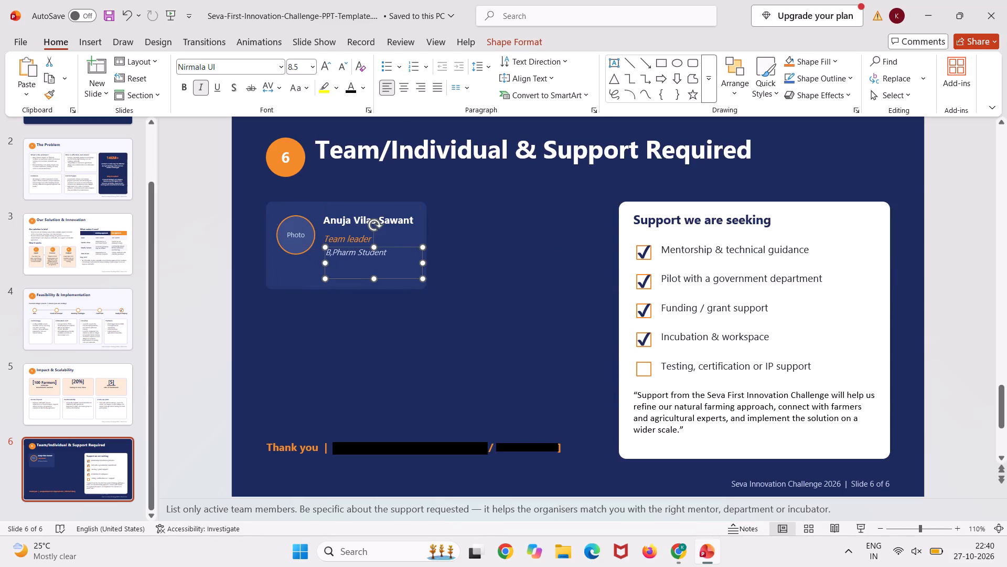
left_click(349, 272)
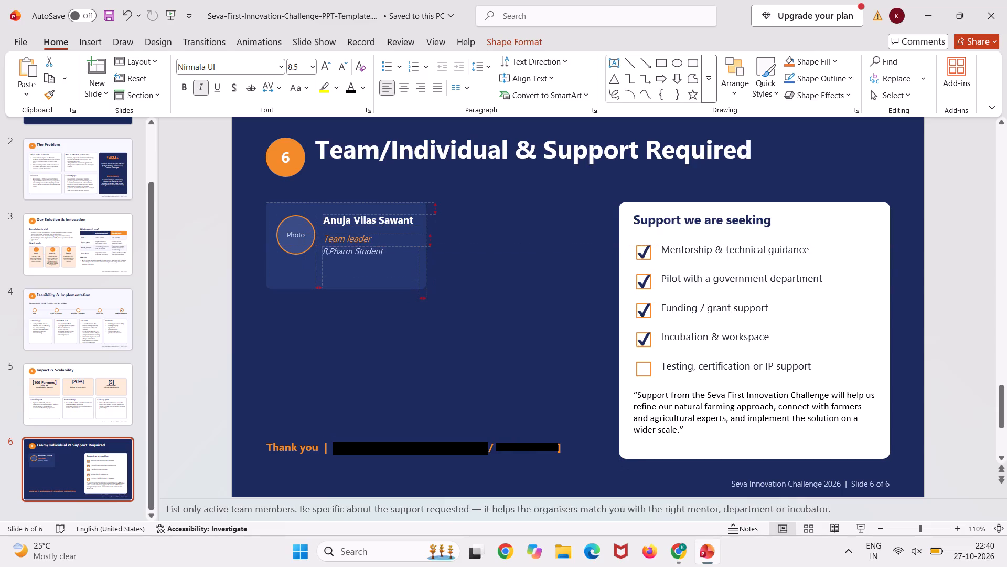
left_click(347, 272)
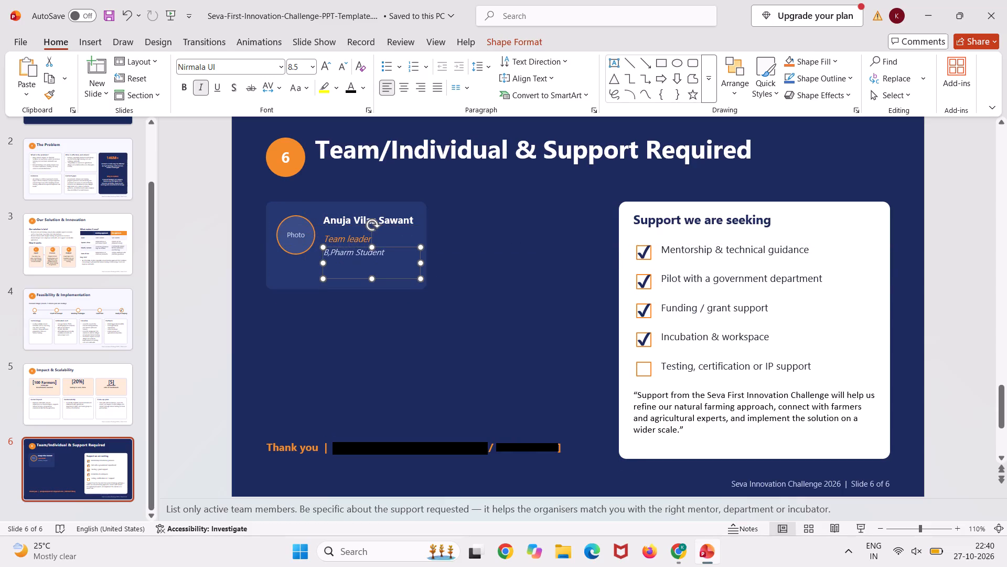
Replace the comma after "B" with a full stop so that the qualification line reads "B.Pharm Student".
left_click(328, 252)
left_click(330, 254)
key("BackSpace")
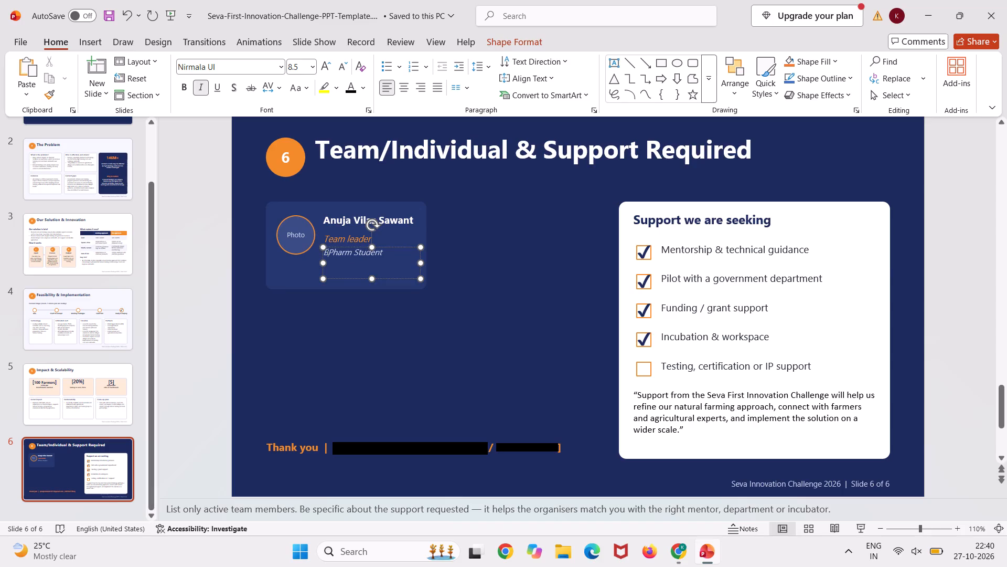
key("period")
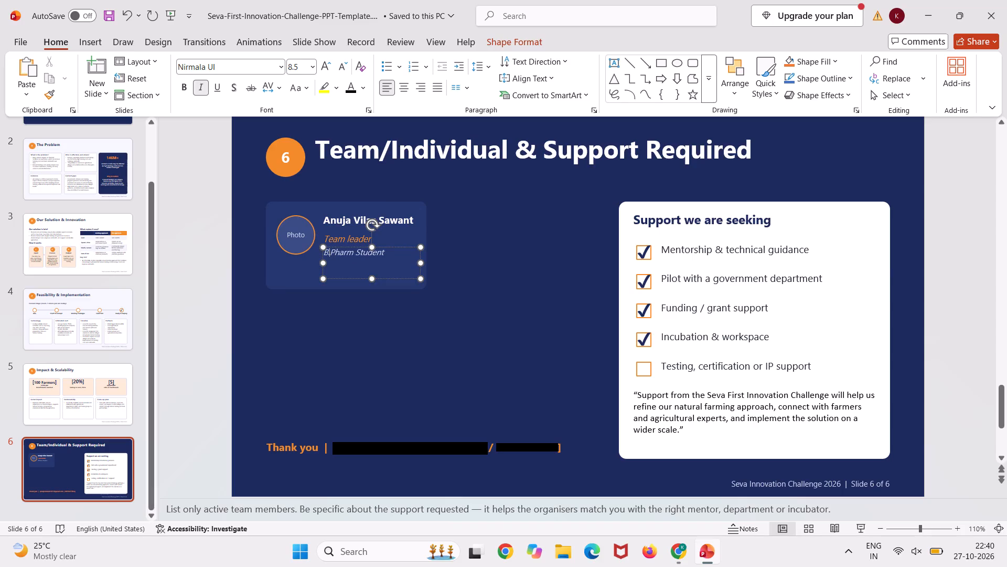
left_click(396, 258)
left_click(305, 231)
left_click(396, 341)
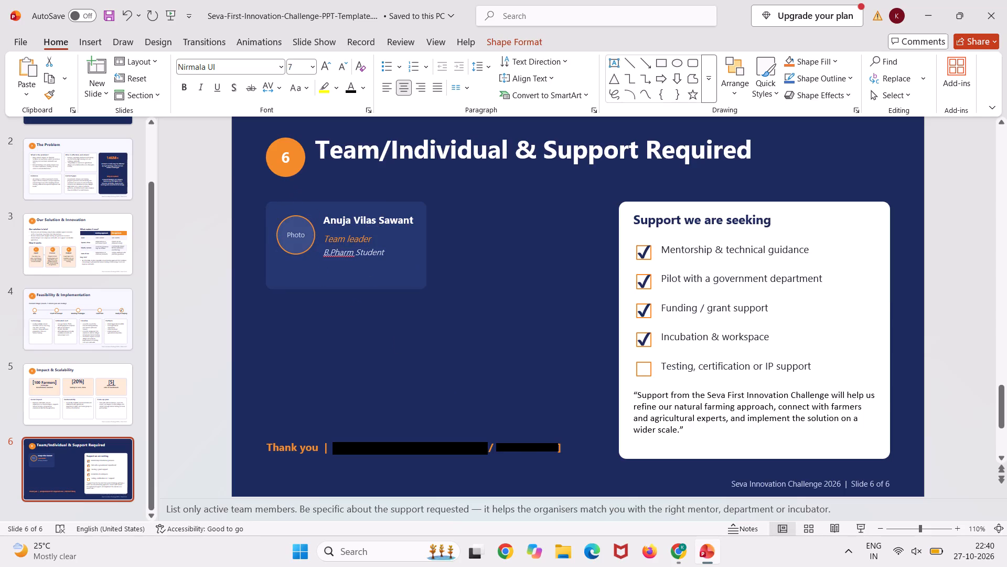
Remove the square brackets enclosing the contact details on the "Thank you" line of slide 6.
left_click(568, 446)
left_click(568, 446)
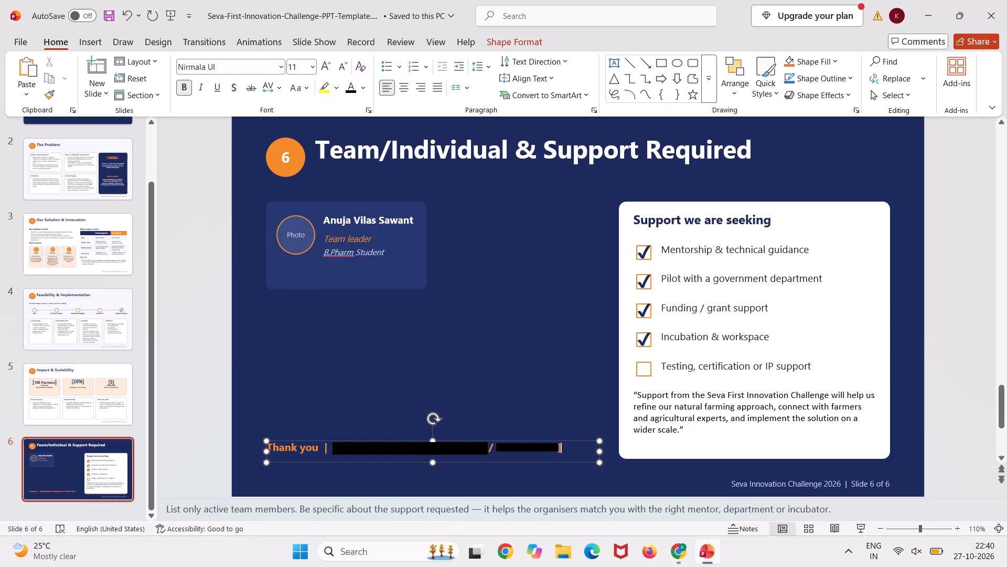
key("BackSpace")
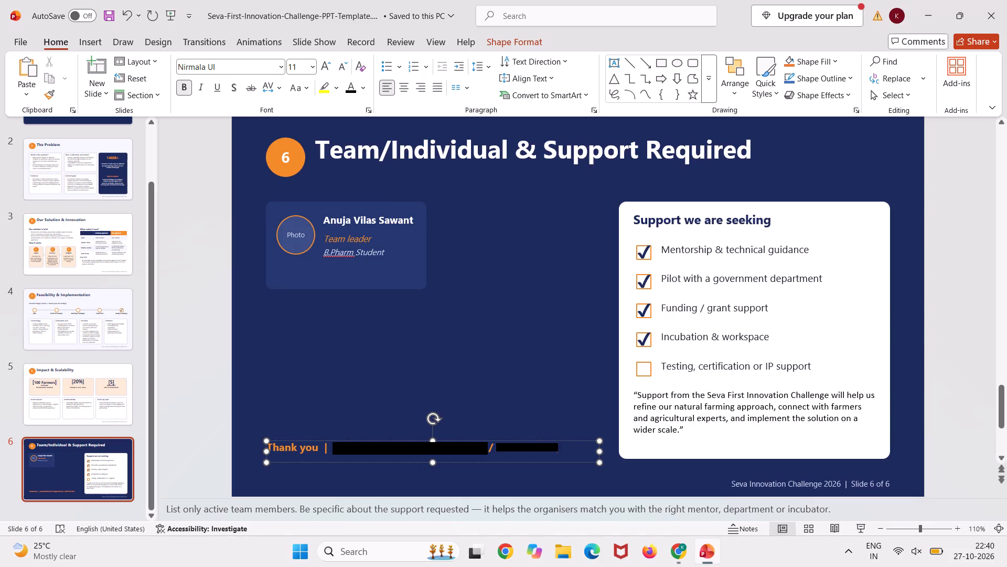
left_click(338, 448)
key("BackSpace")
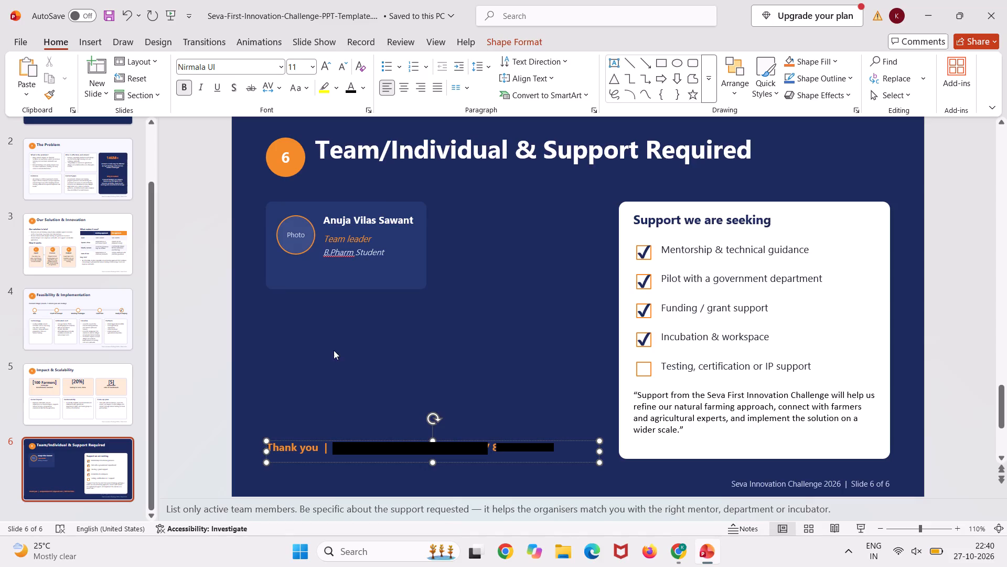
left_click(340, 355)
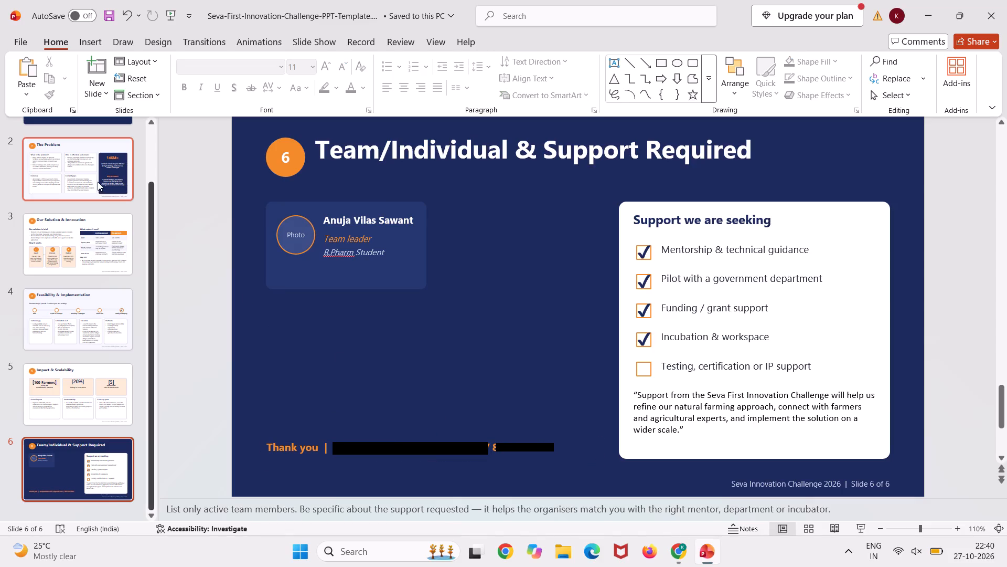
Go back towards the title slide at the start of the deck.
triple_click(153, 121)
triple_click(153, 121)
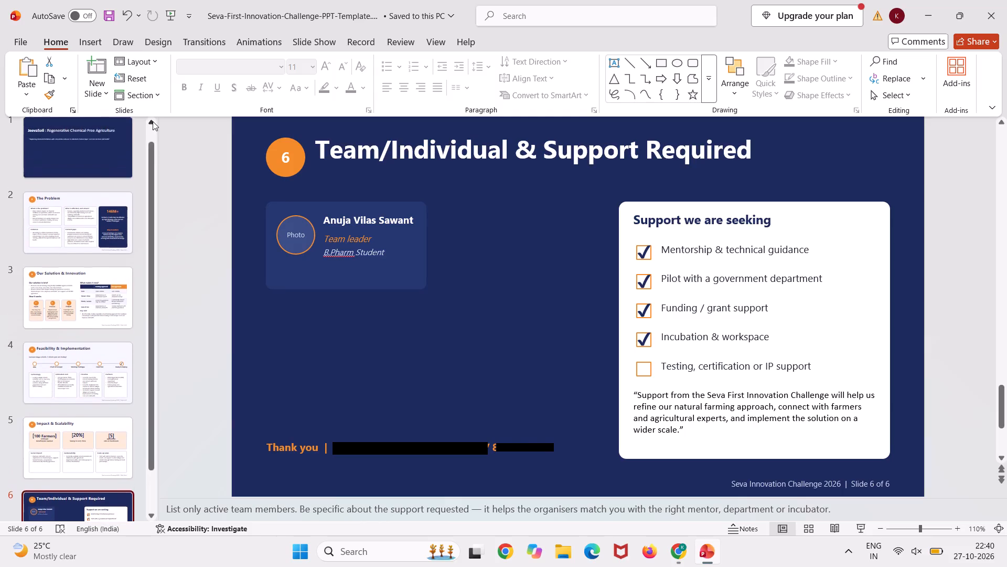
Go to the title slide at the start of the deck.
left_click(153, 121)
left_click_drag(153, 121, 114, 150)
left_click(114, 150)
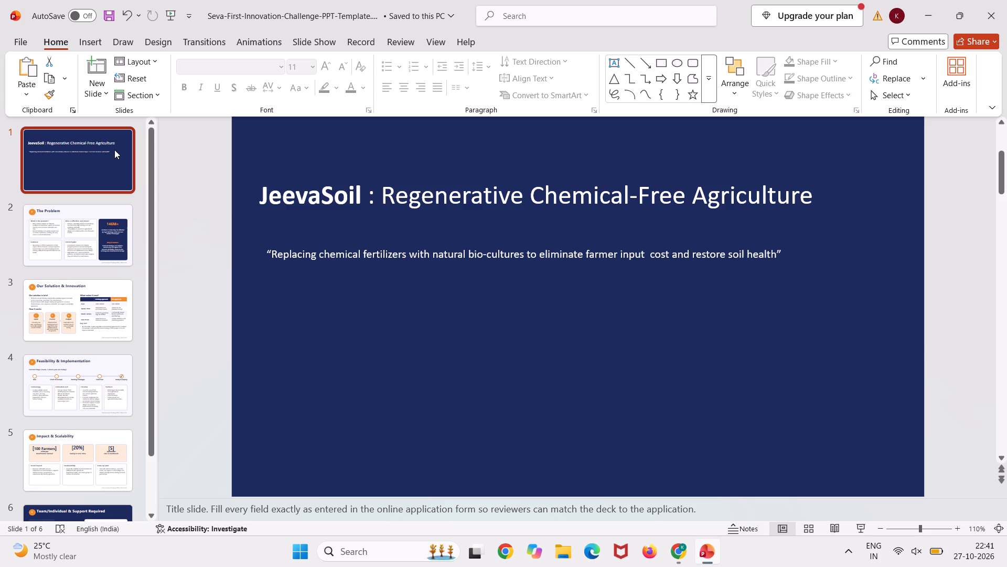
Save the completed presentation under its existing file name.
left_click(20, 42)
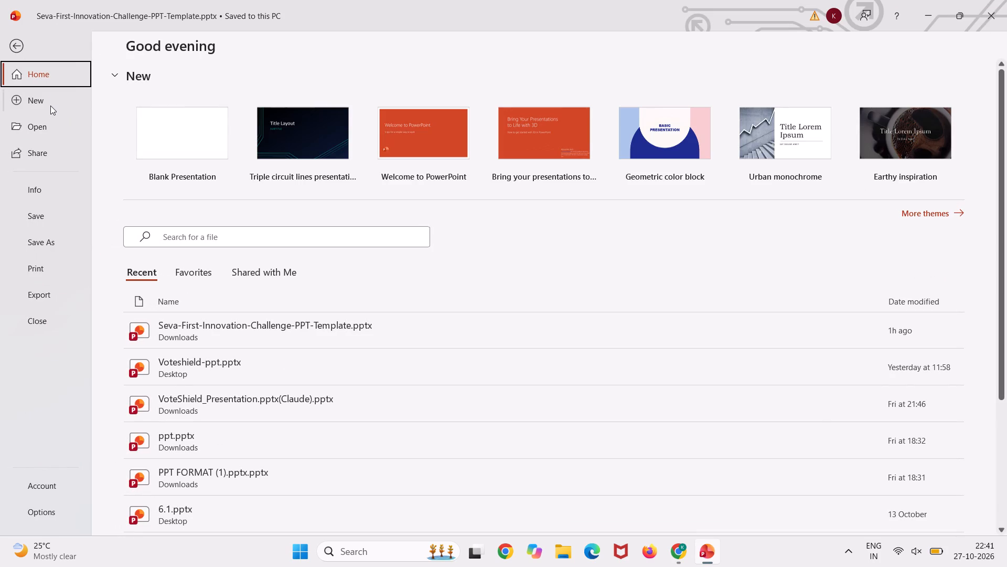
left_click(49, 219)
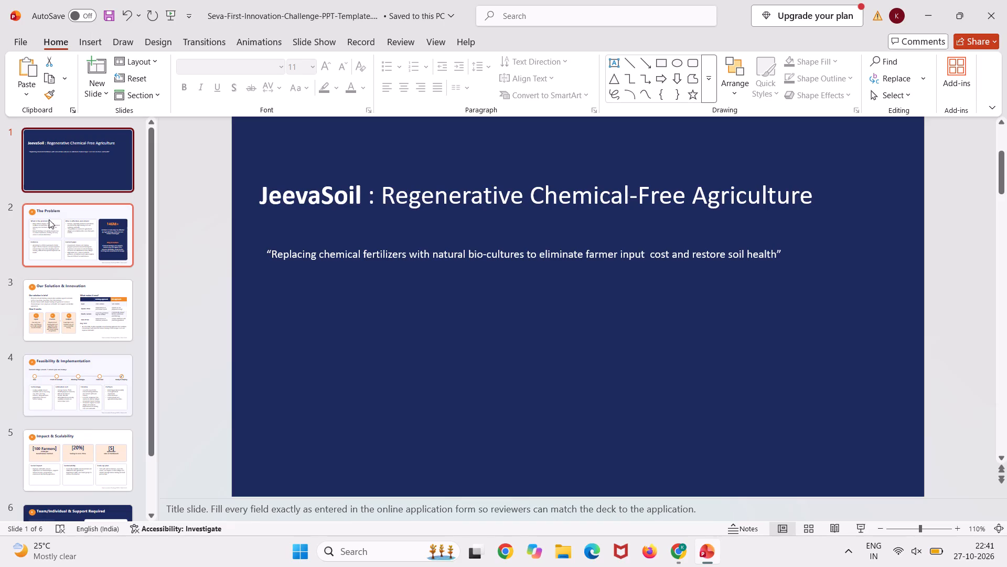
Save a copy of the presentation in the Downloads folder as Seva-First-Innovation-Challenge-PPT, dropping "-Template" from the name, in PowerPoint Presentation (*.pptx) format.
left_click(12, 40)
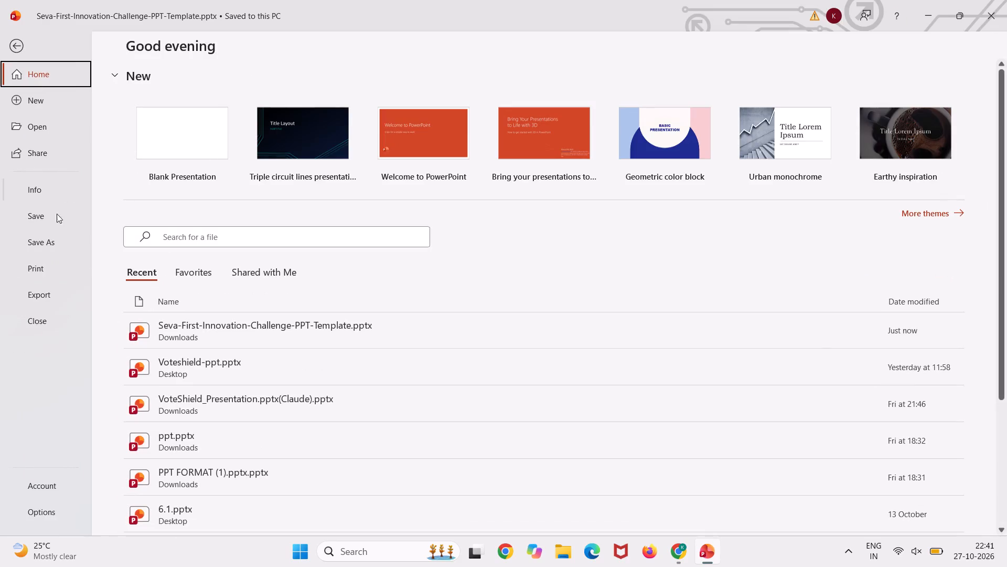
left_click(53, 242)
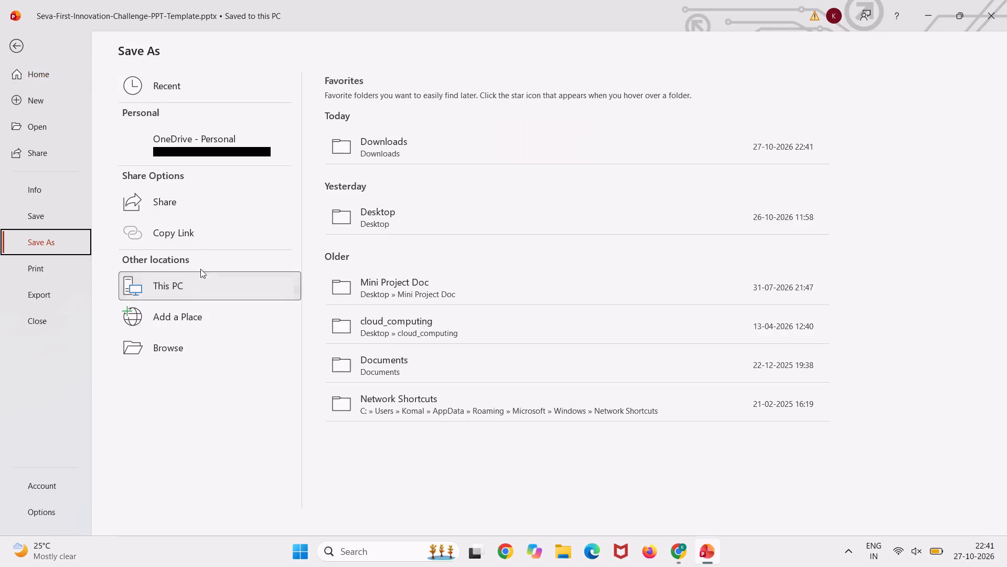
double_click(193, 281)
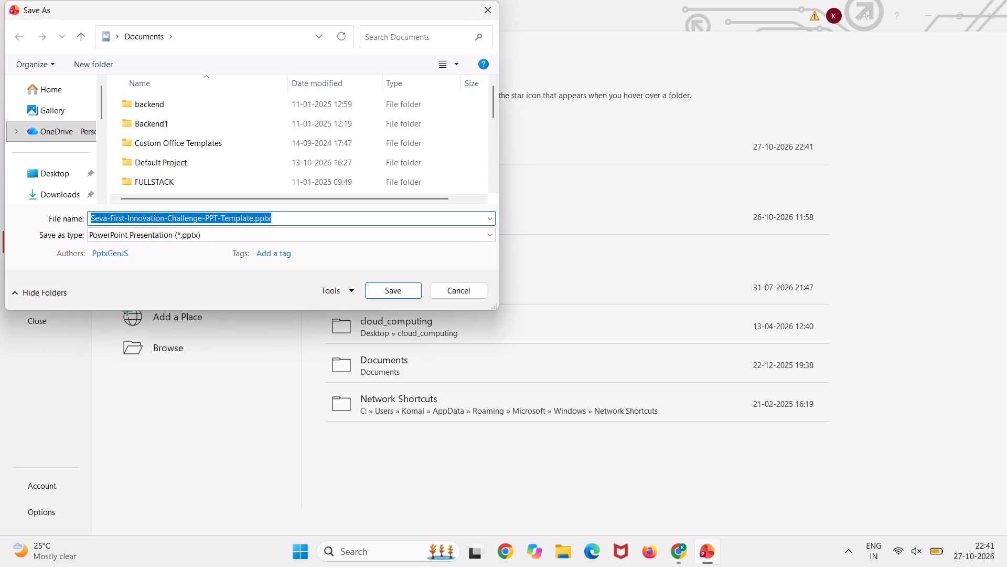
left_click(277, 213)
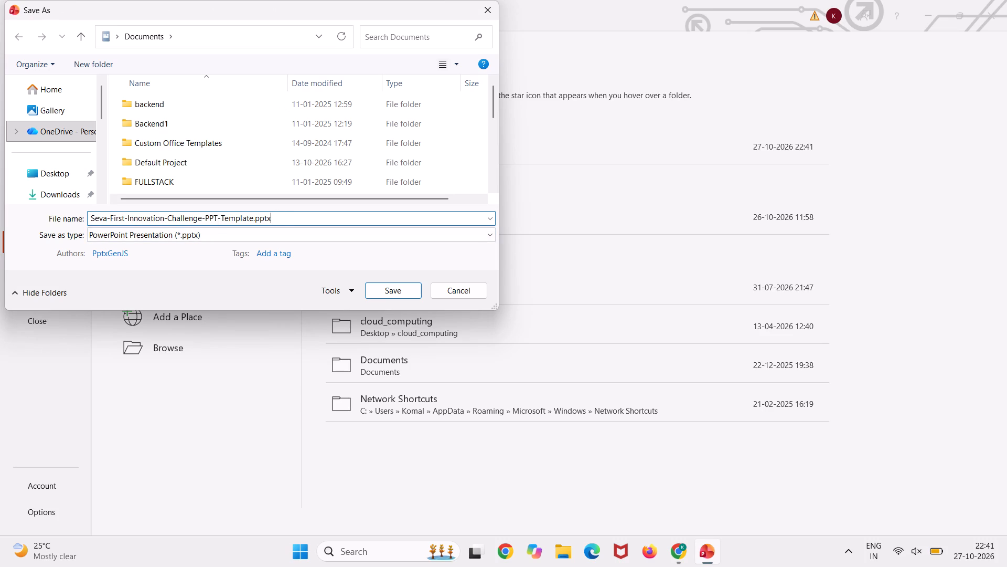
key("BackSpace")
key("BackSpace")
key("BackSpace")
key("BackSpace")
key("BackSpace")
key("BackSpace")
key("BackSpace")
key("BackSpace")
key("BackSpace")
key("BackSpace")
key("BackSpace")
key("BackSpace")
key("BackSpace")
key("BackSpace")
left_click(68, 197)
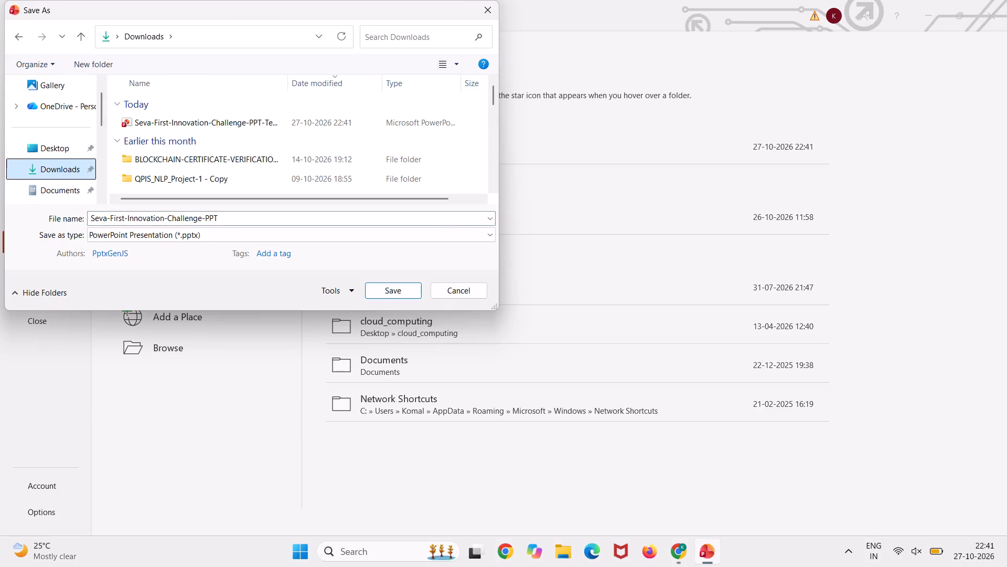
left_click(385, 296)
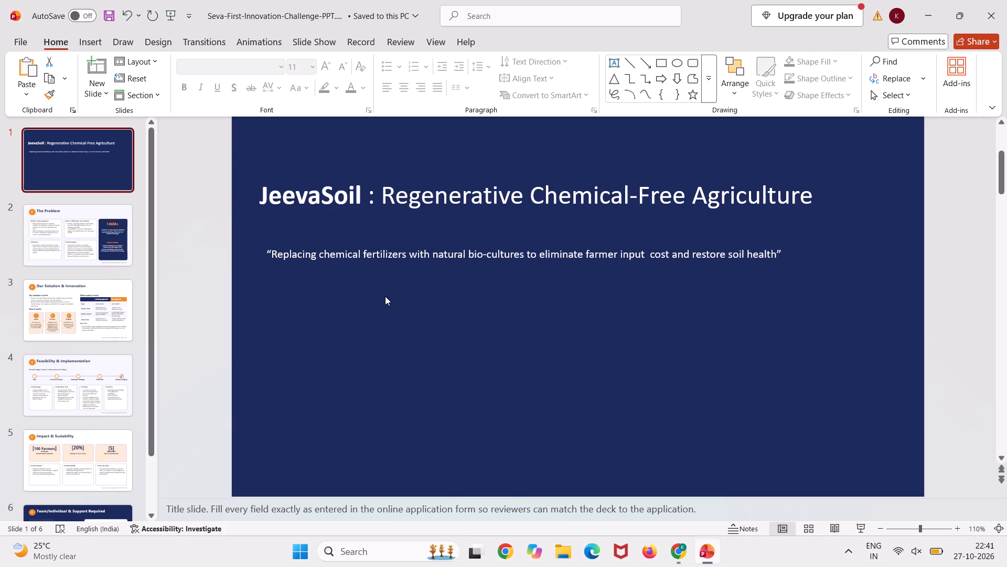